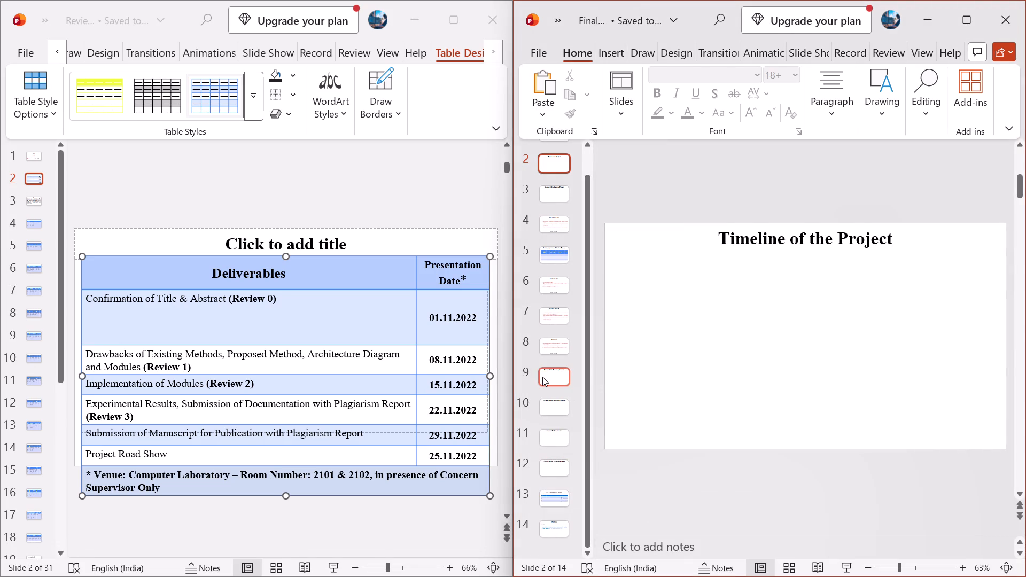
Title the deliverables table slide (slide 2) of the Review 2 deck "Timeline of the Project".
{"action": "left_click", "coordinate": [273, 186]}
{"action": "scroll", "coordinate": [273, 186], "scroll_direction": "up", "scroll_amount": 1}
{"action": "left_click", "coordinate": [273, 186]}
{"action": "scroll", "coordinate": [273, 186], "scroll_direction": "down", "scroll_amount": 1}
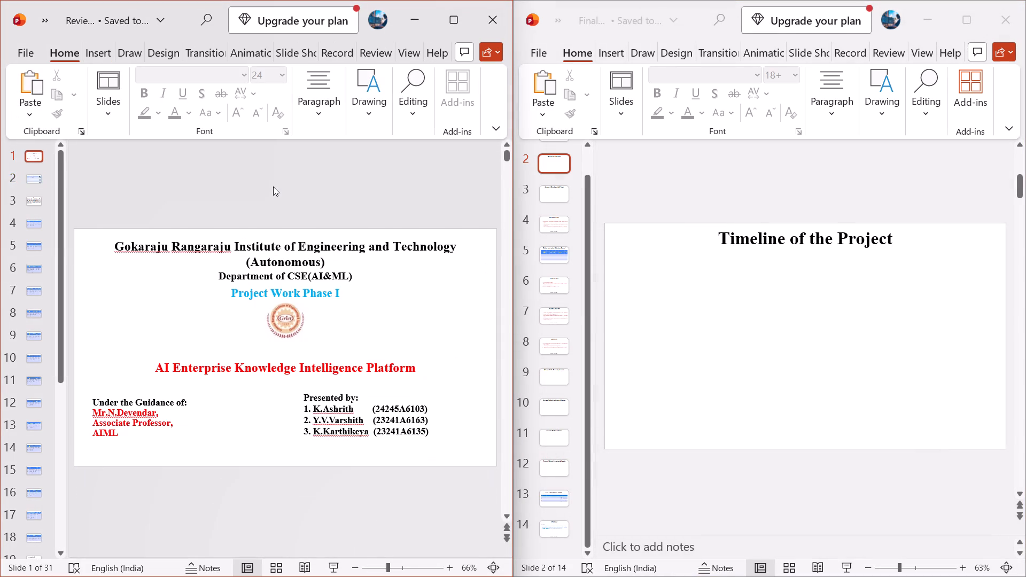
{"action": "scroll", "coordinate": [273, 186], "scroll_direction": "down", "scroll_amount": 1}
{"action": "left_click", "coordinate": [316, 244]}
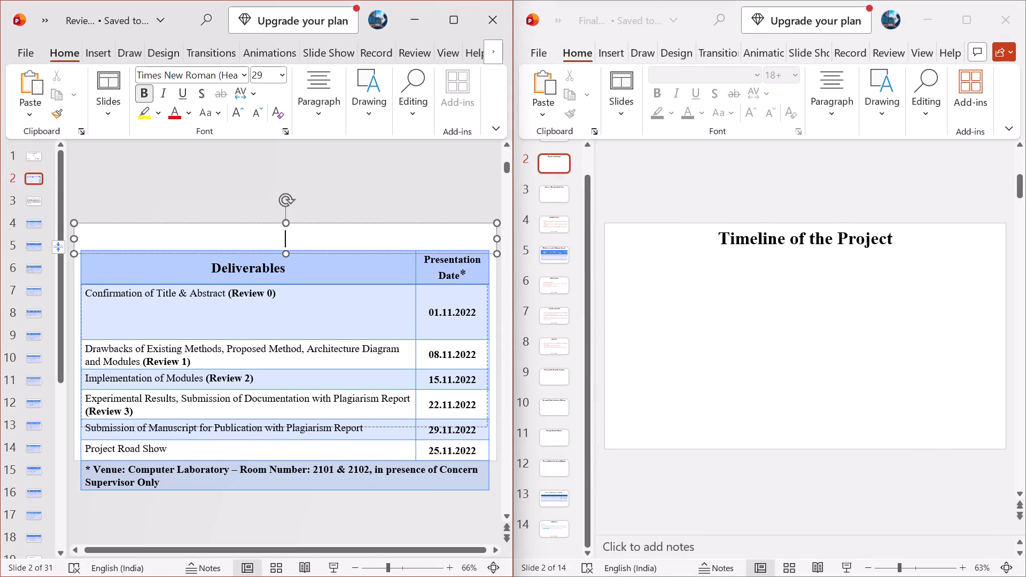
{"action": "type", "text": "Time"}
{"action": "type", "text": "line of the"}
{"action": "key", "text": "space"}
{"action": "type", "text": "Project"}
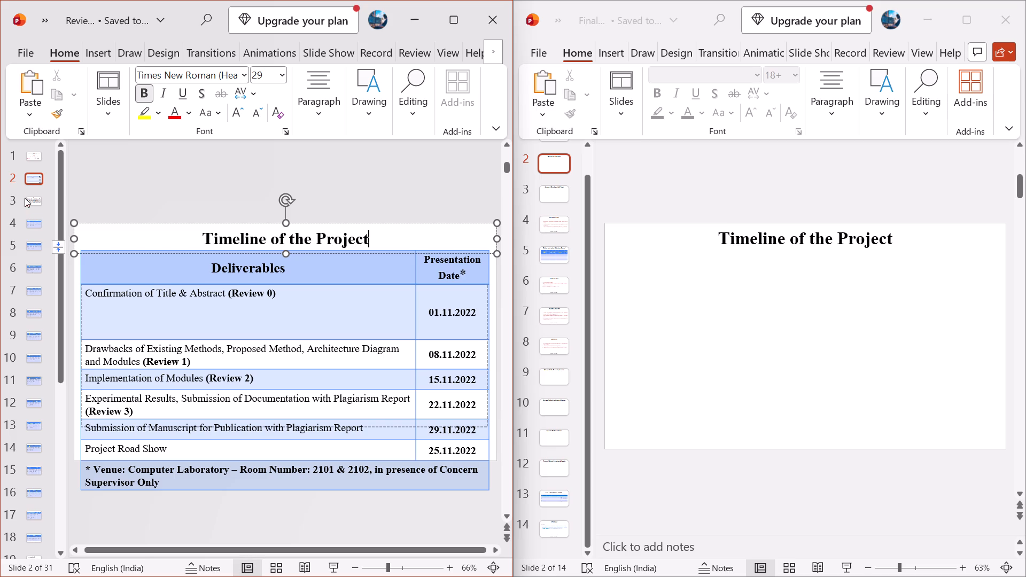
Examine the Review 2 deck's Abstract, Literature Review and Research Gaps slides, comparing the gaps with the Final deck's Research Gaps guidance.
{"action": "left_click", "coordinate": [34, 198]}
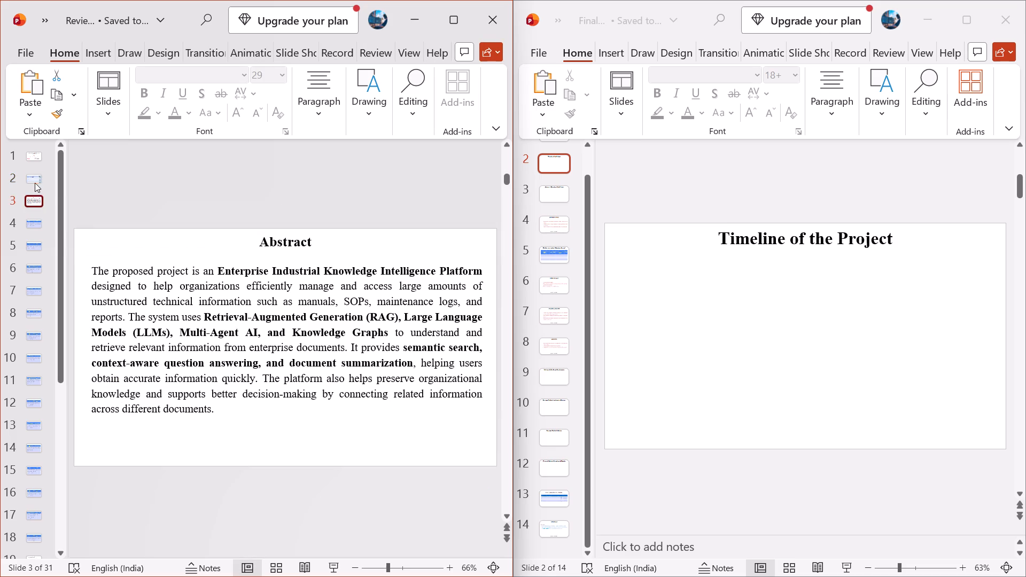
{"action": "left_click", "coordinate": [38, 223]}
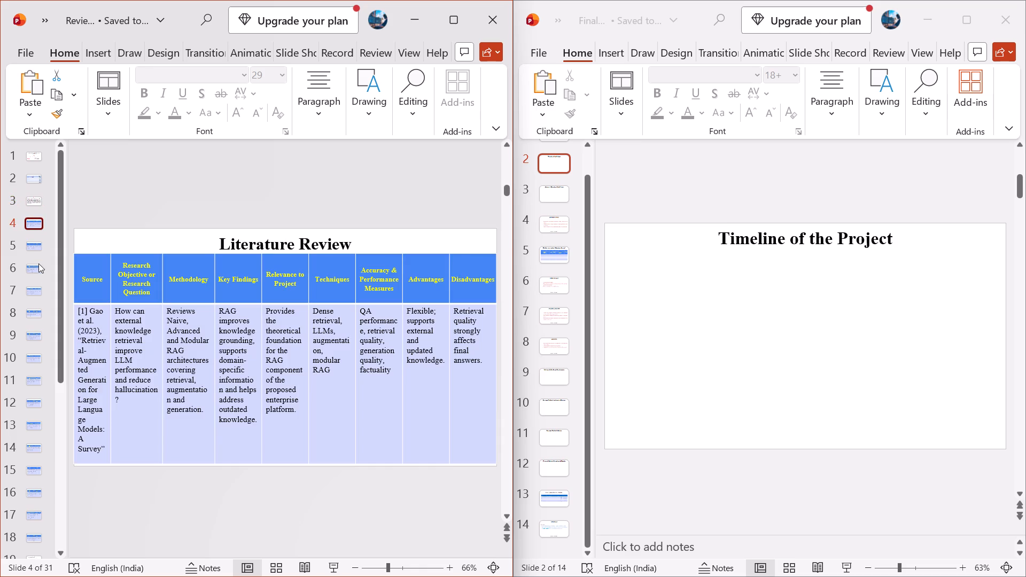
{"action": "scroll", "coordinate": [32, 461], "scroll_direction": "down", "scroll_amount": 1}
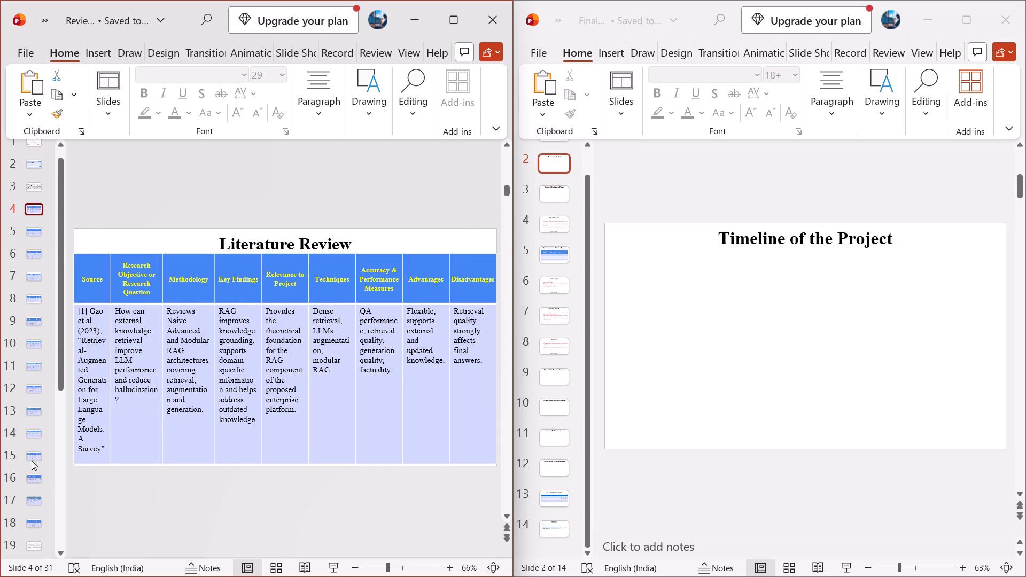
{"action": "left_click_drag", "start_coordinate": [32, 461], "coordinate": [44, 415]}
{"action": "scroll", "coordinate": [44, 415], "scroll_direction": "down", "scroll_amount": 1}
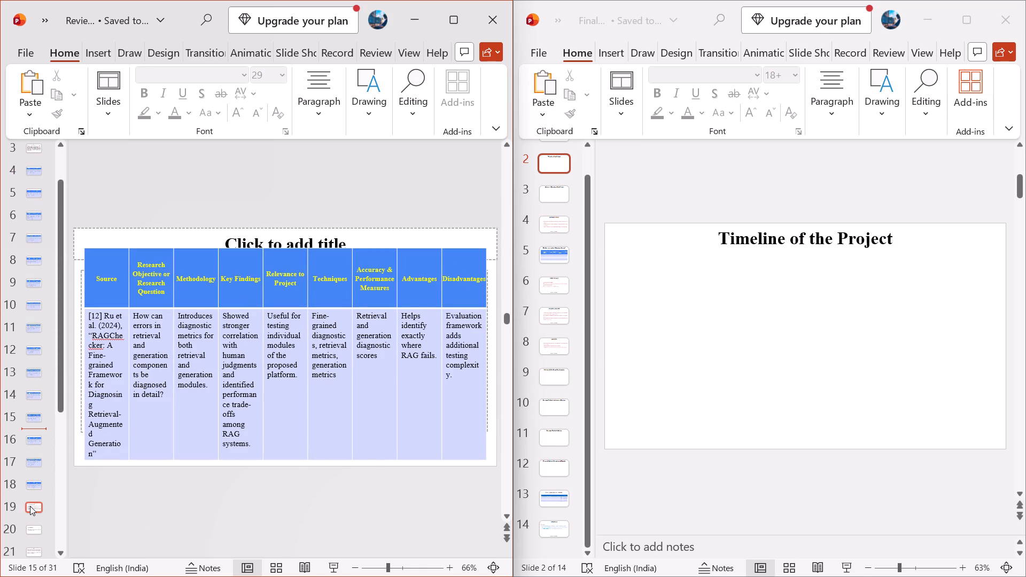
{"action": "left_click", "coordinate": [30, 506]}
{"action": "left_click", "coordinate": [776, 408]}
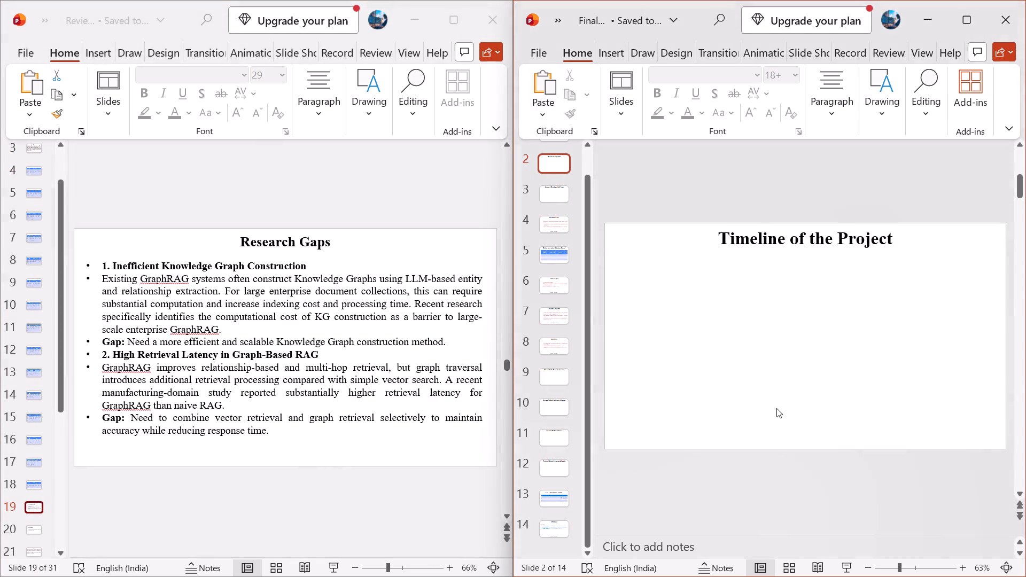
{"action": "left_click", "coordinate": [550, 279]}
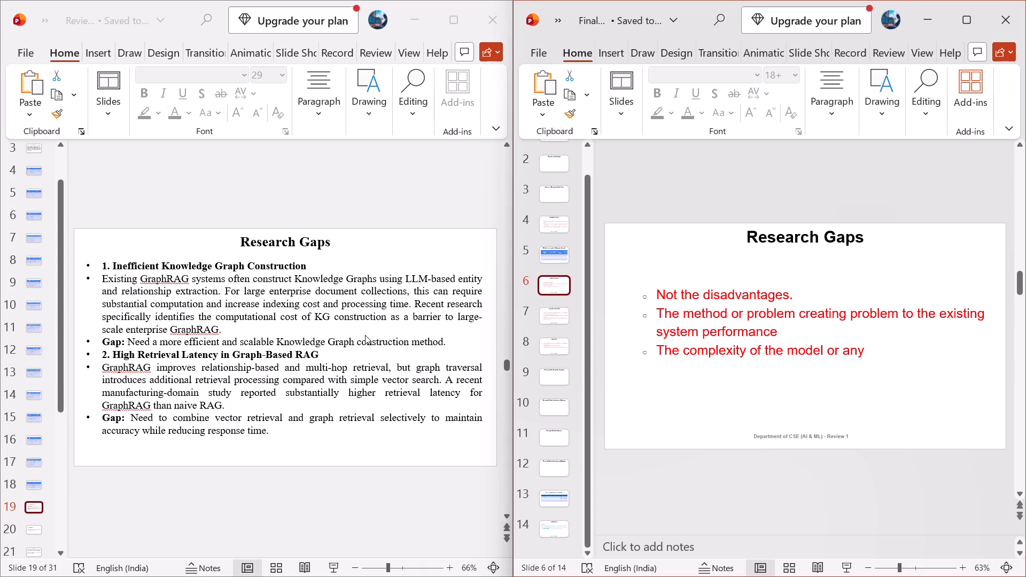
{"action": "left_click", "coordinate": [67, 358]}
{"action": "key", "text": "Down"}
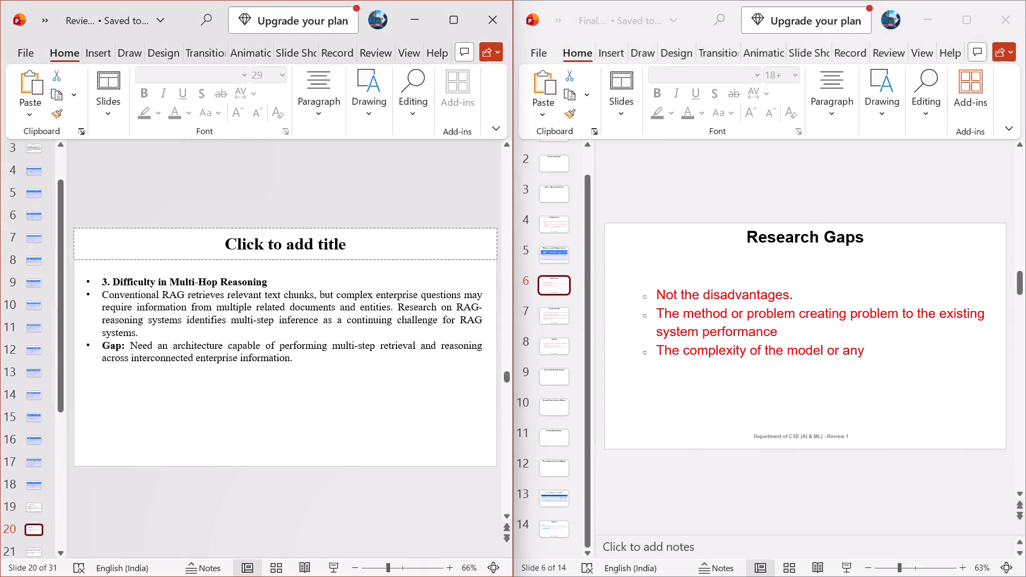
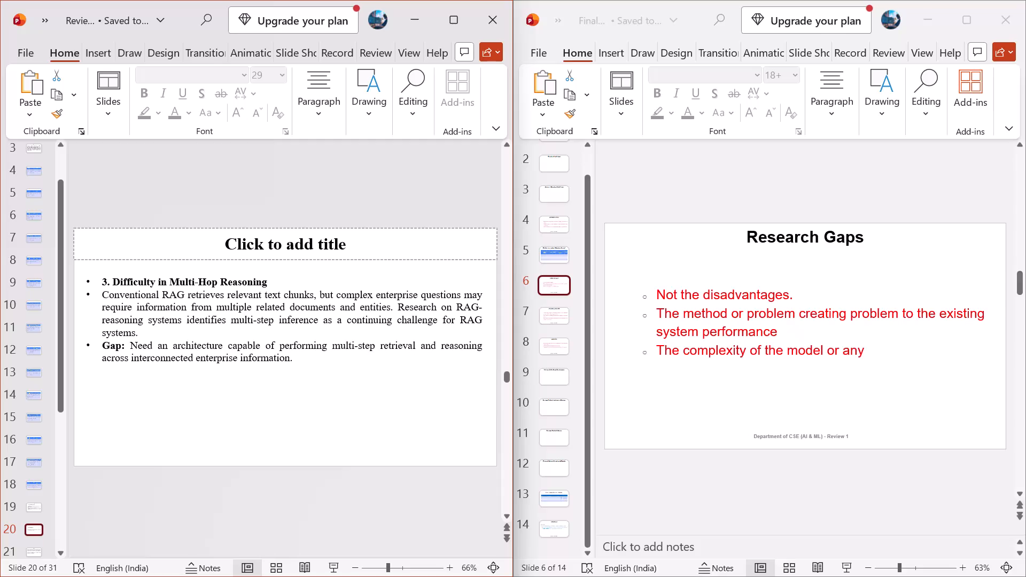
Copy the three red guidance bullets from the body of the Final deck's Research Gaps slide.
{"action": "left_click_drag", "start_coordinate": [743, 225], "coordinate": [799, 275]}
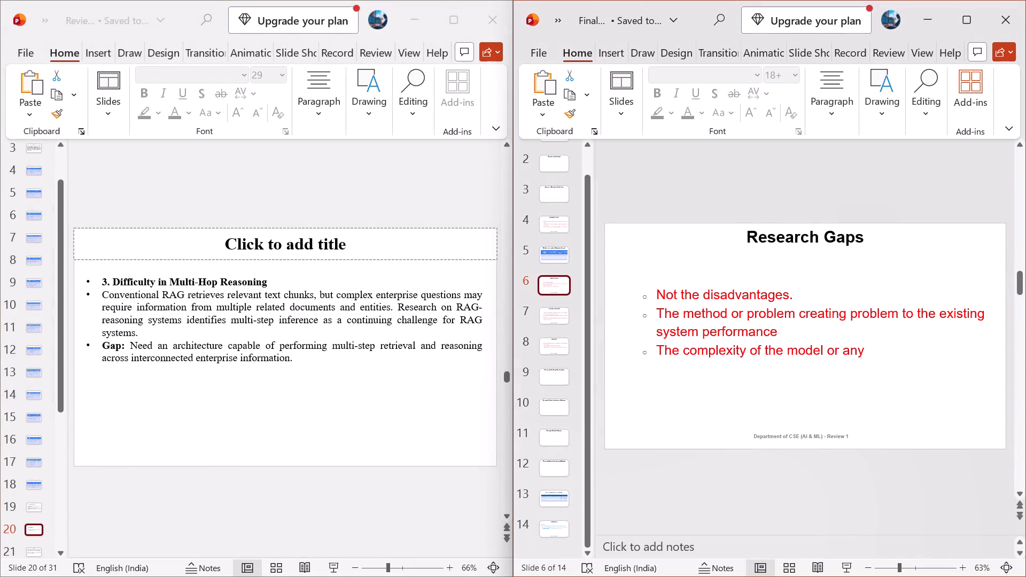
{"action": "left_click_drag", "start_coordinate": [799, 275], "coordinate": [870, 360]}
{"action": "left_click_drag", "start_coordinate": [870, 360], "coordinate": [751, 225]}
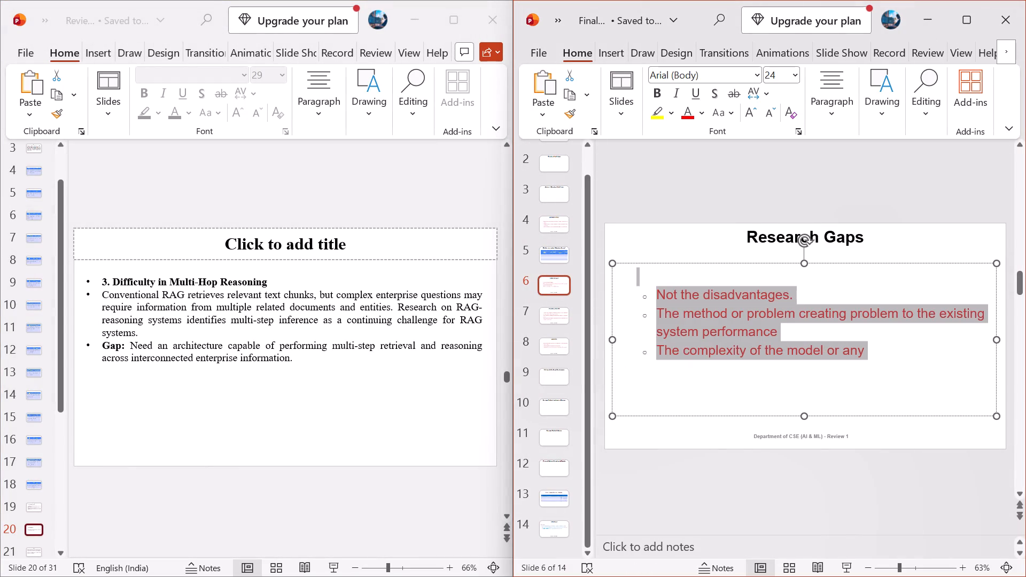
{"action": "left_click_drag", "start_coordinate": [751, 225], "coordinate": [752, 237]}
{"action": "key", "text": "ctrl+c"}
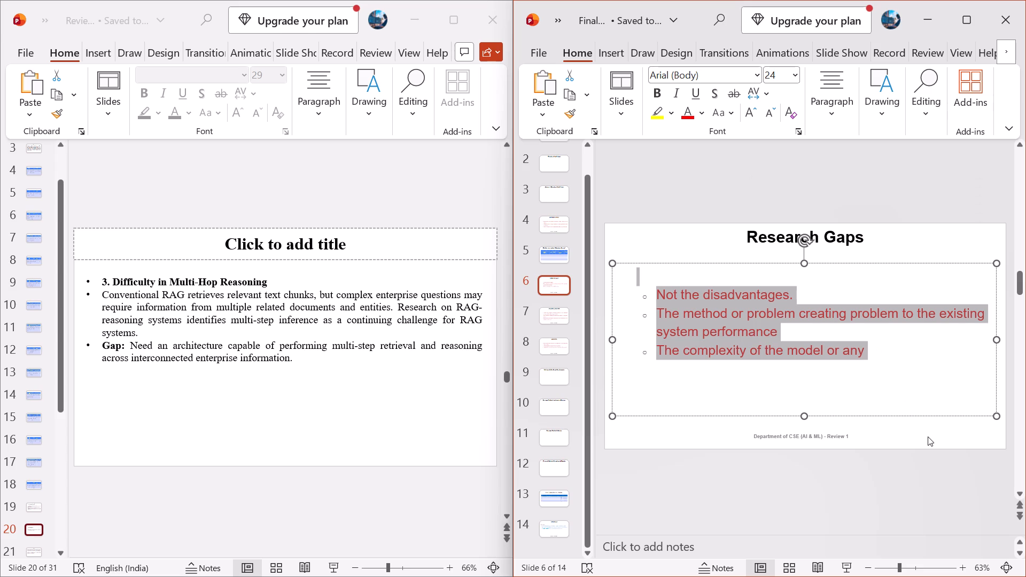
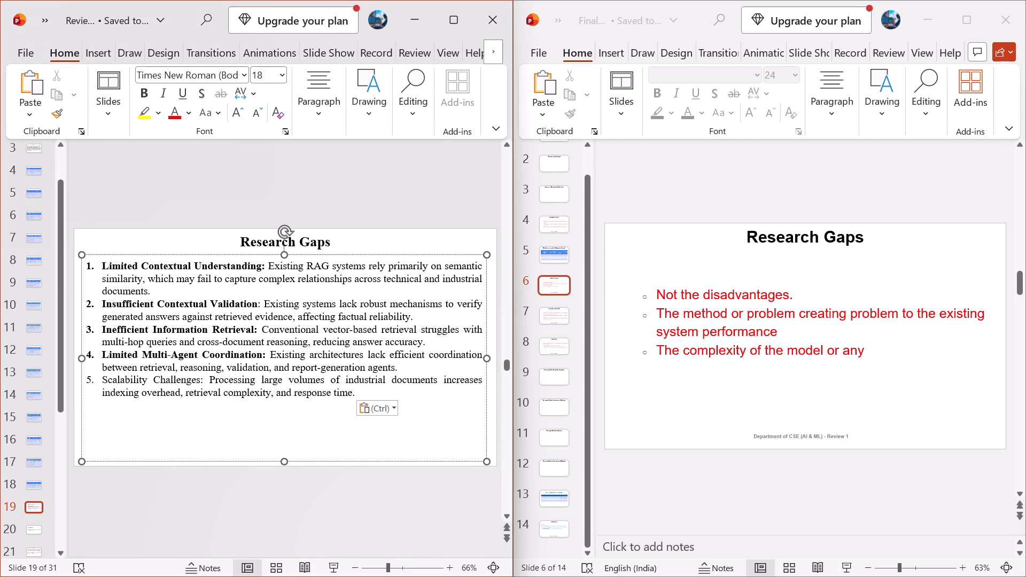
Make the "Scalability Challenges:" lead-in of item 5 bold.
{"action": "left_click_drag", "start_coordinate": [98, 378], "coordinate": [207, 385]}
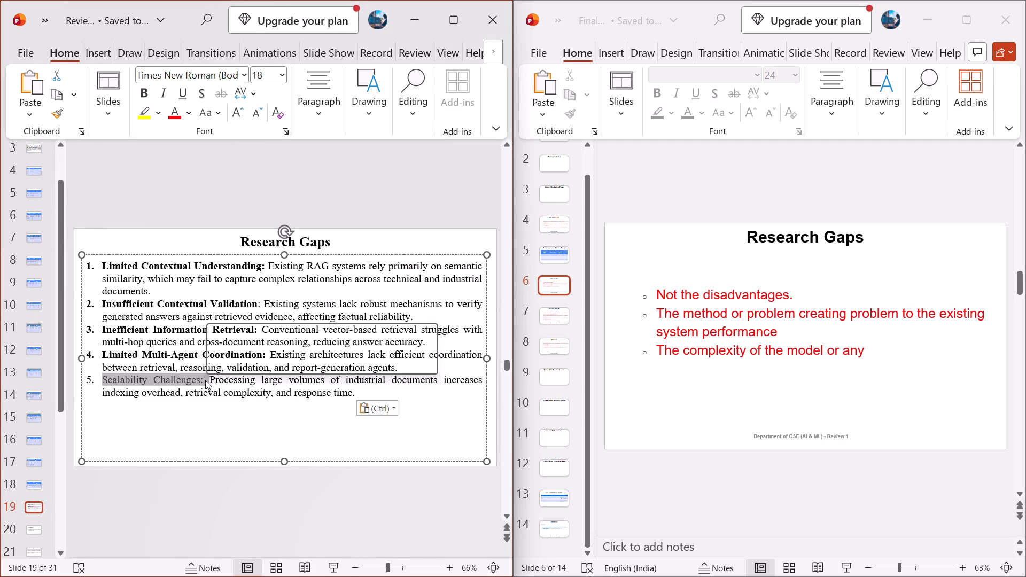
{"action": "left_click", "coordinate": [205, 380]}
{"action": "left_click_drag", "start_coordinate": [205, 380], "coordinate": [102, 384]}
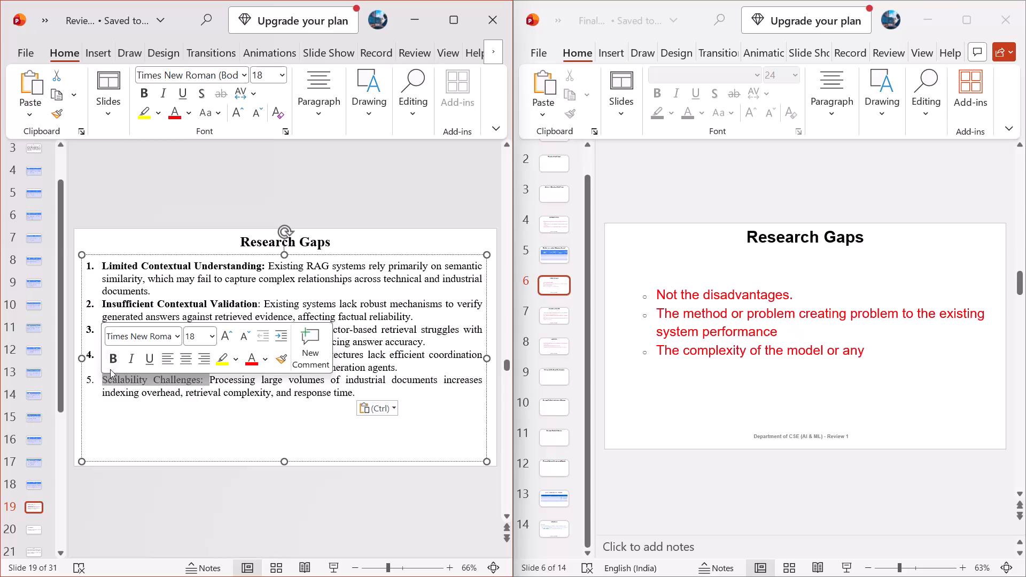
{"action": "left_click", "coordinate": [113, 363]}
{"action": "left_click", "coordinate": [157, 413]}
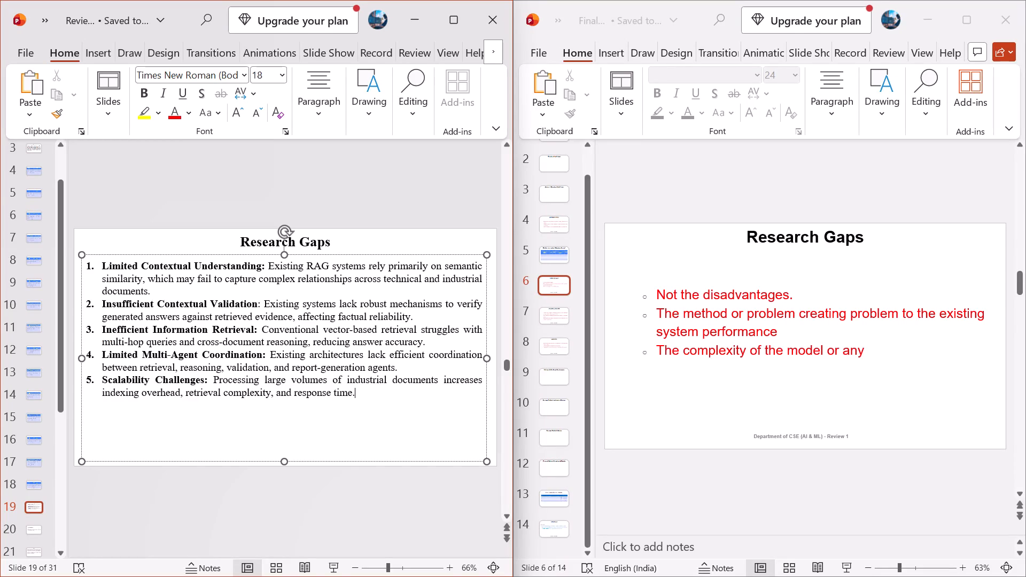
Insert a blank line between items 1 and 2 of the Research Gaps list, keeping the list numbering continuous.
{"action": "left_click", "coordinate": [153, 294]}
{"action": "key", "text": "Return"}
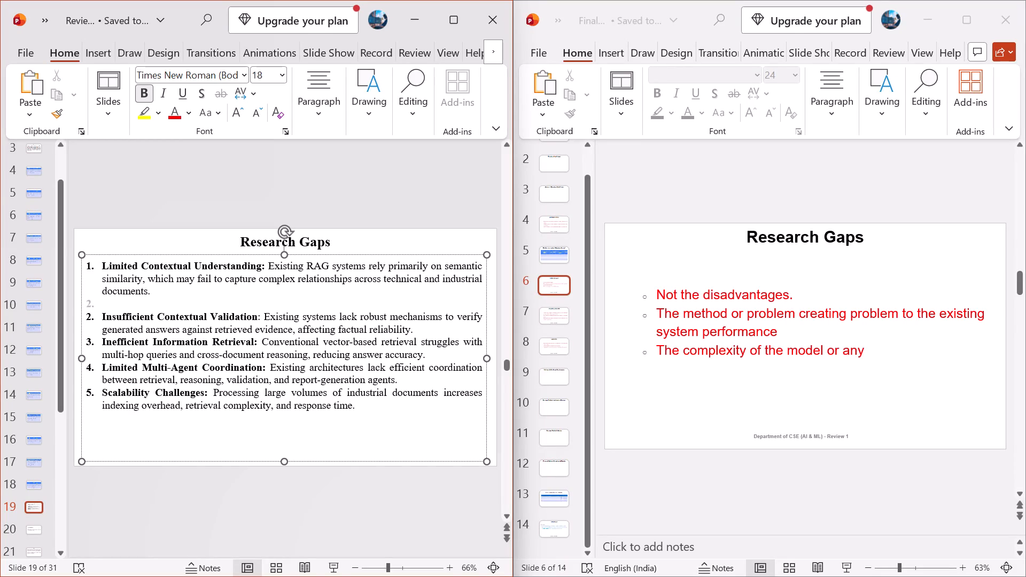
{"action": "key", "text": "BackSpace"}
{"action": "key", "text": "BackSpace"}
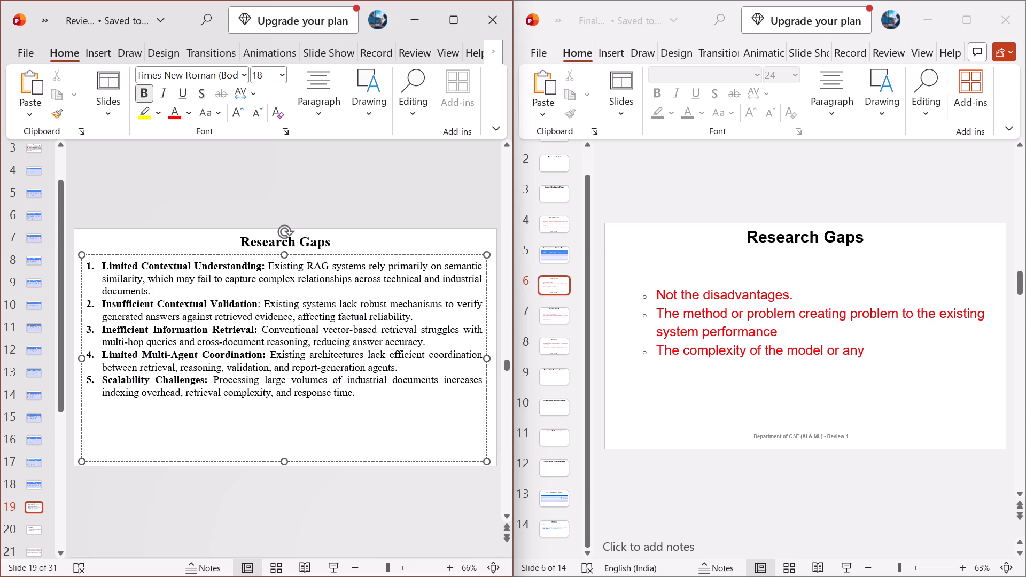
{"action": "key", "text": "Return"}
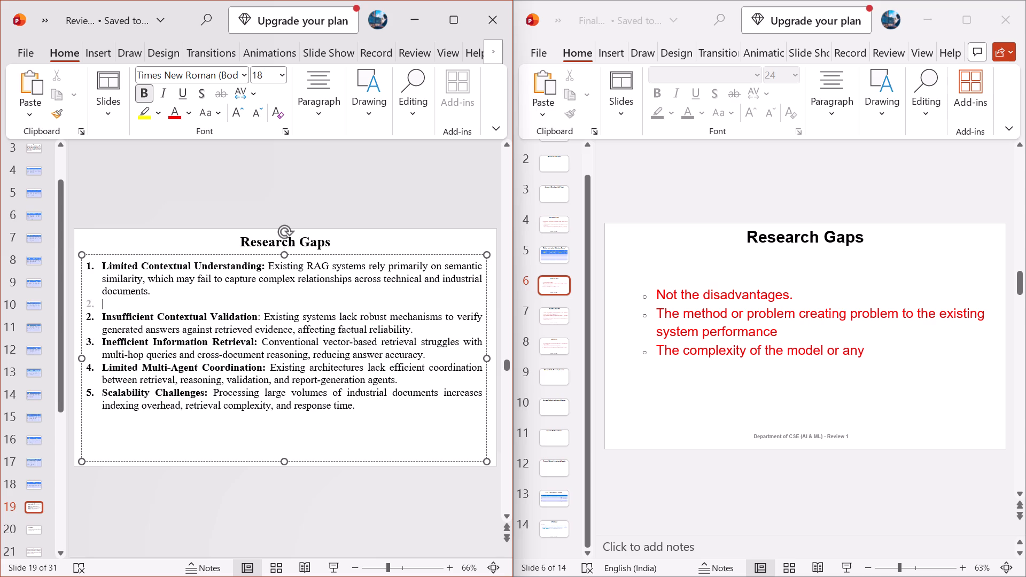
{"action": "key", "text": "BackSpace"}
{"action": "key", "text": "ctrl+z"}
Insert a blank line after each of items 2, 3 and 4 in the Research Gaps list, keeping the numbering continuous.
{"action": "left_click", "coordinate": [265, 340]}
{"action": "left_click", "coordinate": [423, 325]}
{"action": "key", "text": "Return"}
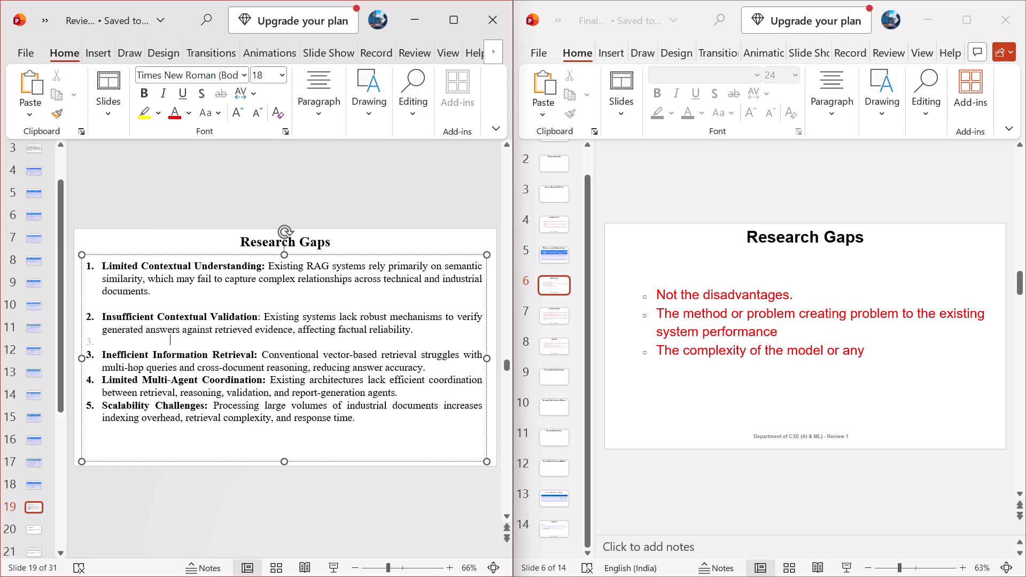
{"action": "left_click", "coordinate": [379, 361]}
{"action": "left_click", "coordinate": [438, 368]}
{"action": "key", "text": "Return"}
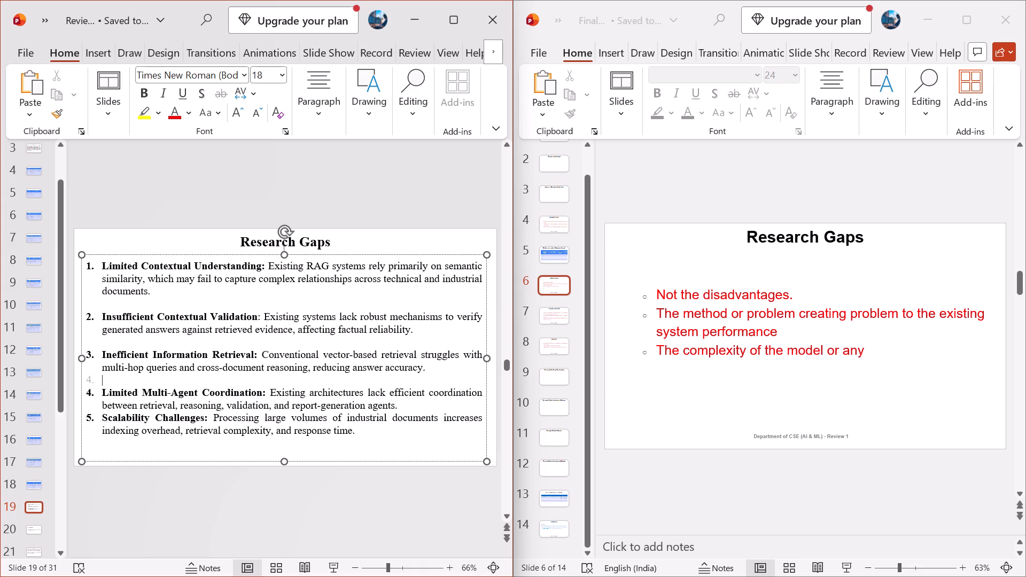
{"action": "left_click", "coordinate": [408, 406]}
{"action": "key", "text": "Return"}
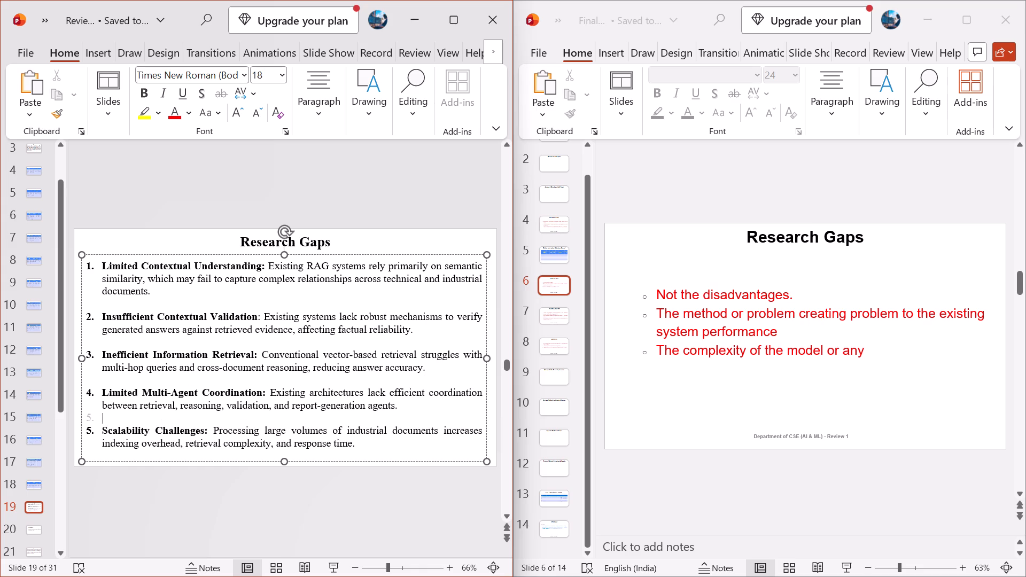
{"action": "left_click", "coordinate": [386, 382]}
{"action": "left_click", "coordinate": [327, 520]}
Go to slide 20 of the Review 2 presentation.
{"action": "left_click", "coordinate": [34, 532]}
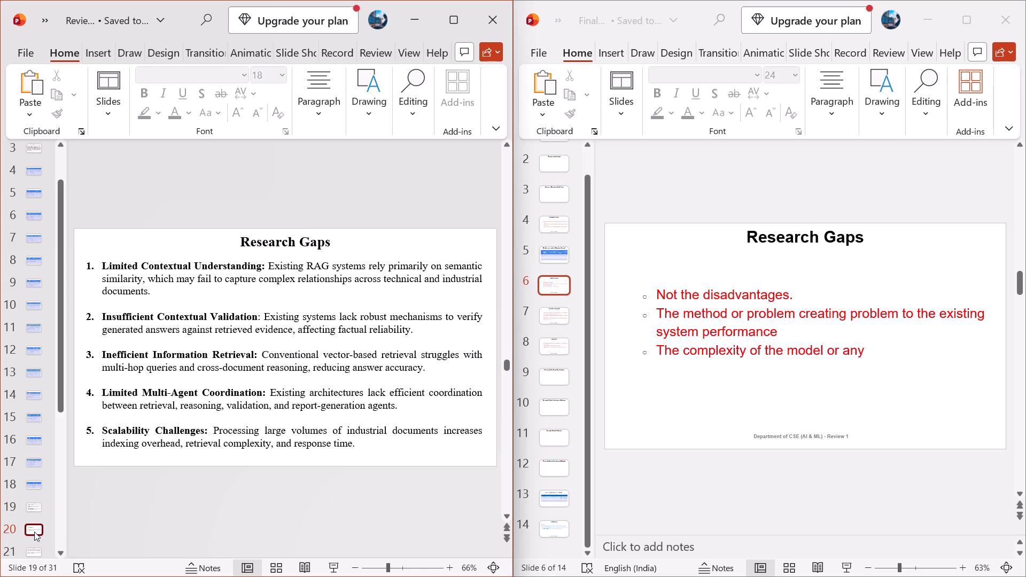
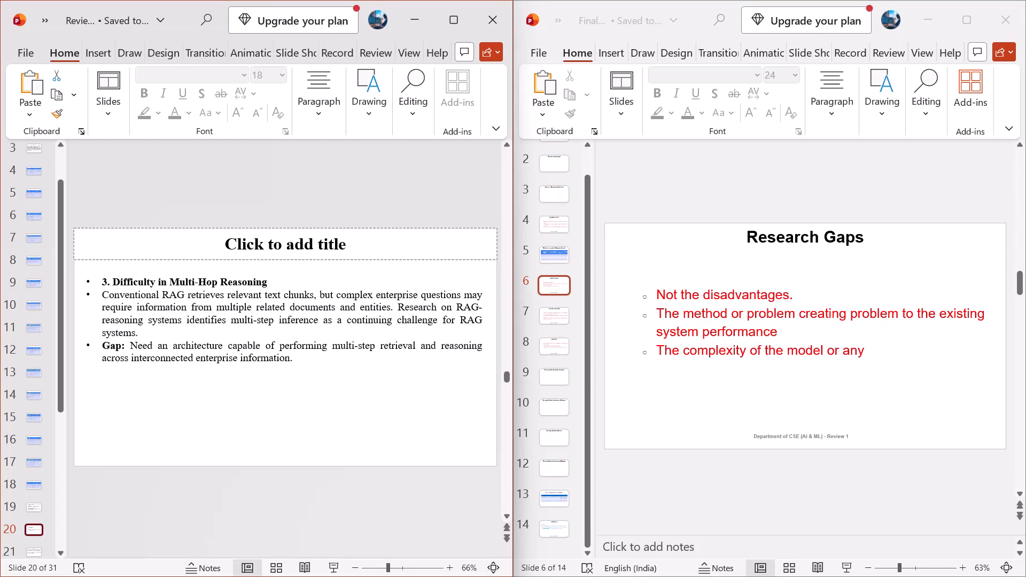
Delete the untitled slide 20, "3. Difficulty in Multi-Hop Reasoning", located before the Problem Statement slide in the Review 2 presentation.
{"action": "scroll", "coordinate": [631, 320], "scroll_direction": "down", "scroll_amount": 1}
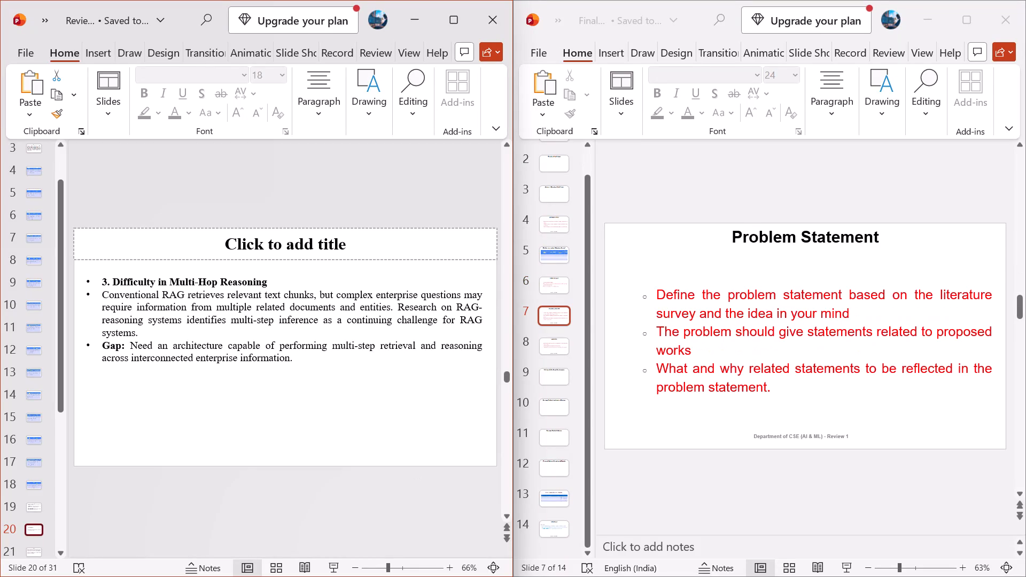
{"action": "left_click", "coordinate": [32, 548]}
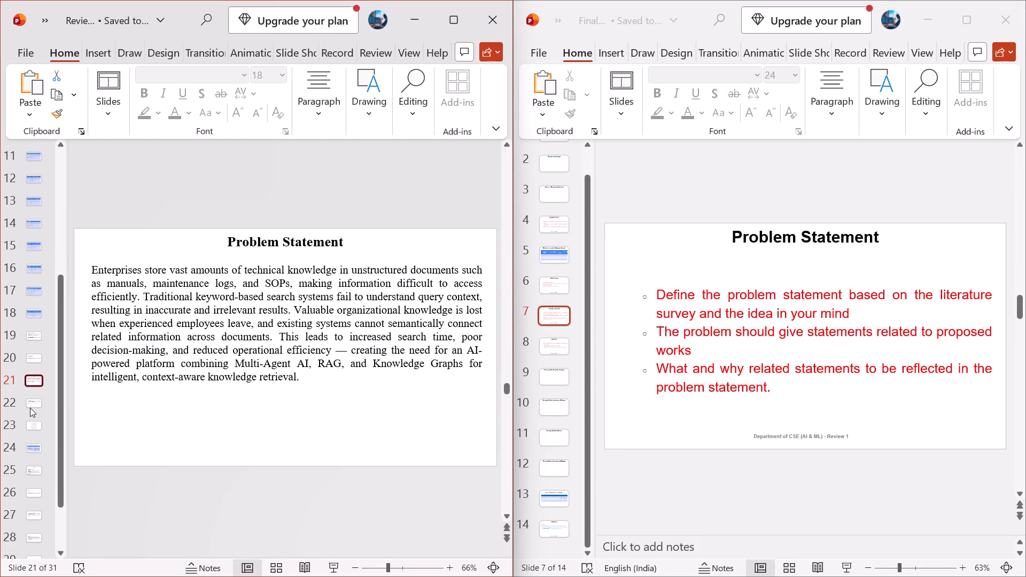
{"action": "left_click", "coordinate": [33, 402]}
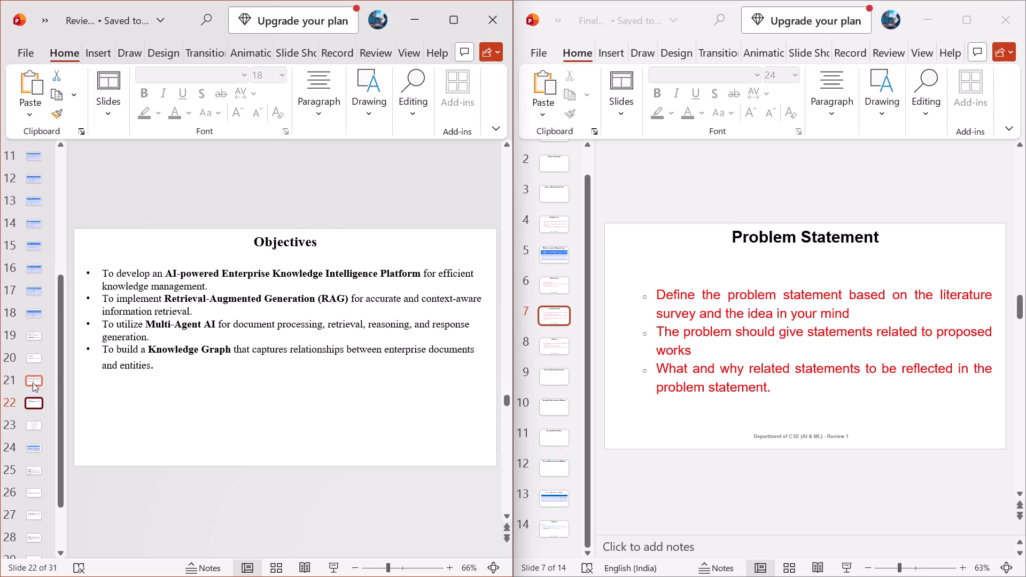
{"action": "left_click", "coordinate": [33, 383]}
{"action": "left_click", "coordinate": [30, 358]}
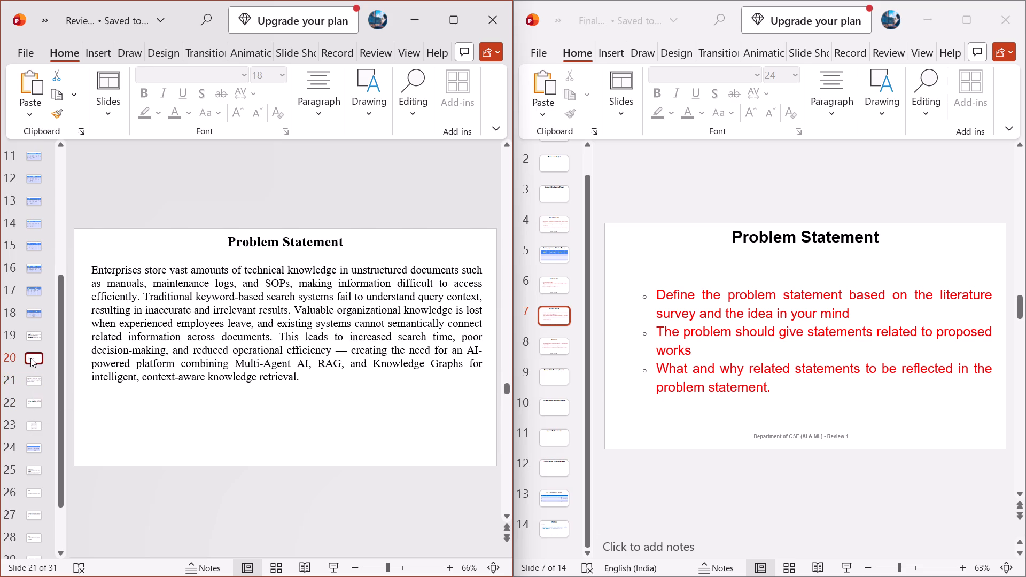
{"action": "right_click", "coordinate": [37, 355]}
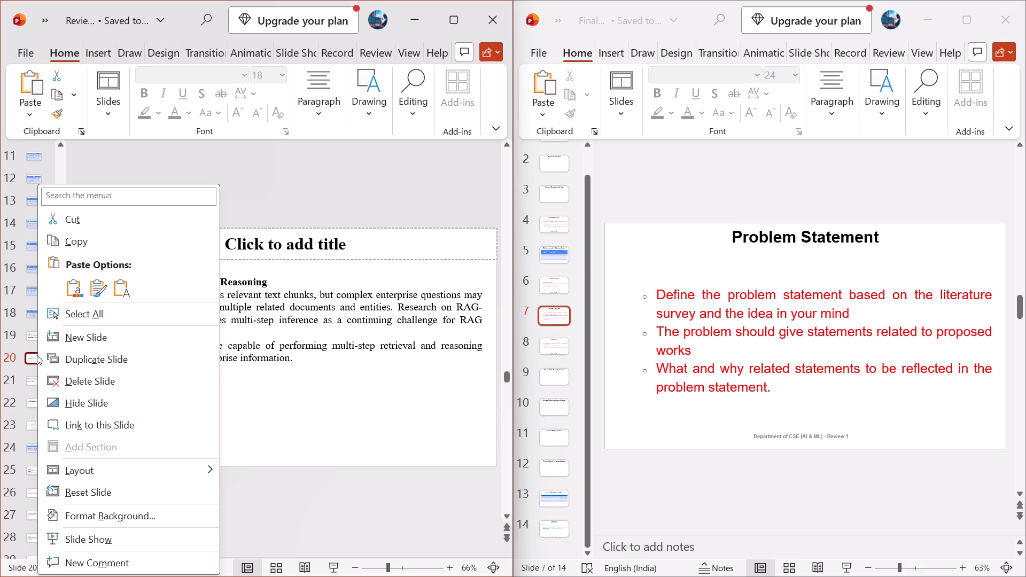
{"action": "left_click", "coordinate": [92, 371]}
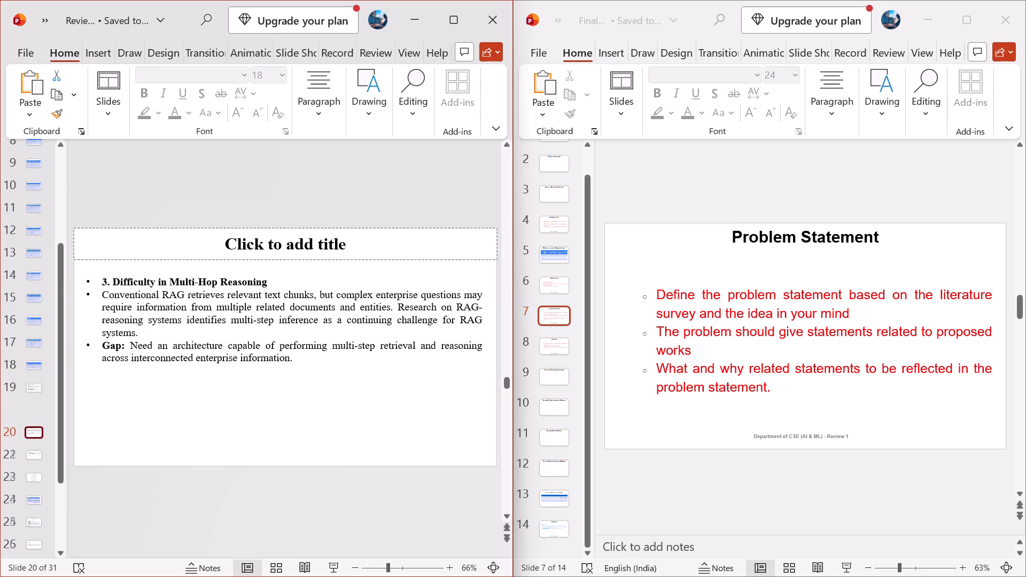
Bring up the Objectives slide in both the Review 2 presentation and the Final Project template to compare them.
{"action": "left_click", "coordinate": [35, 445]}
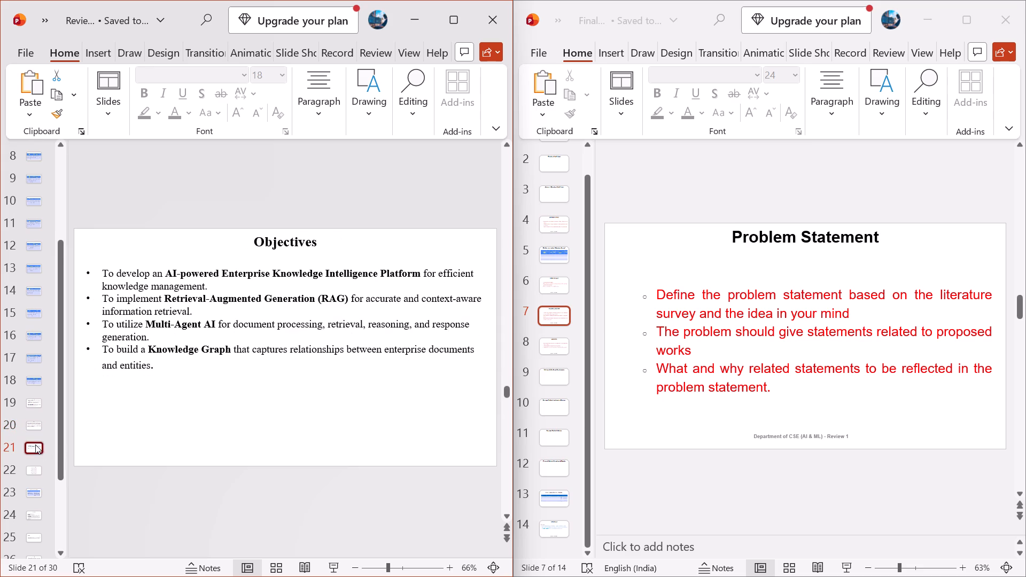
{"action": "scroll", "coordinate": [738, 360], "scroll_direction": "down", "scroll_amount": 1}
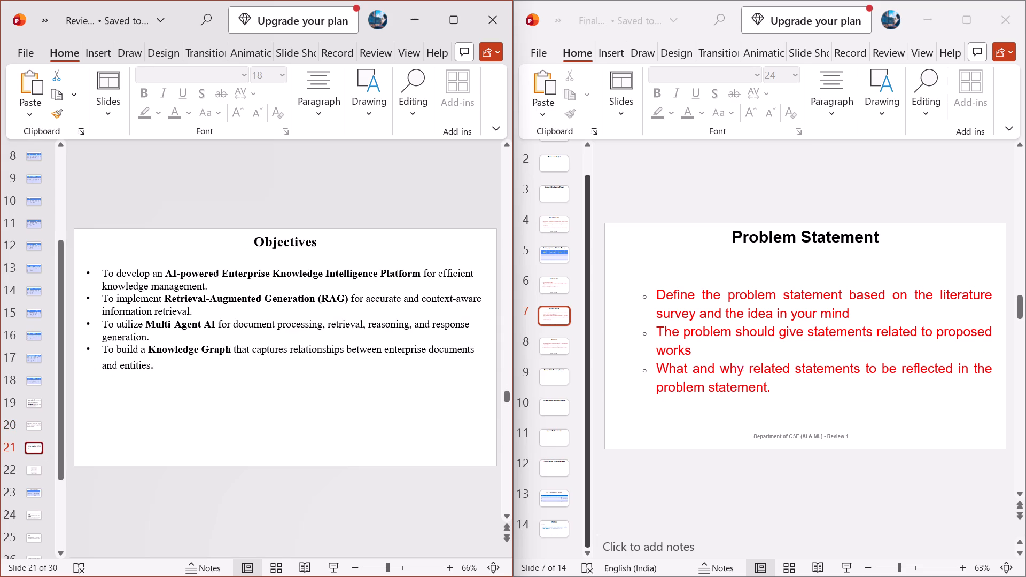
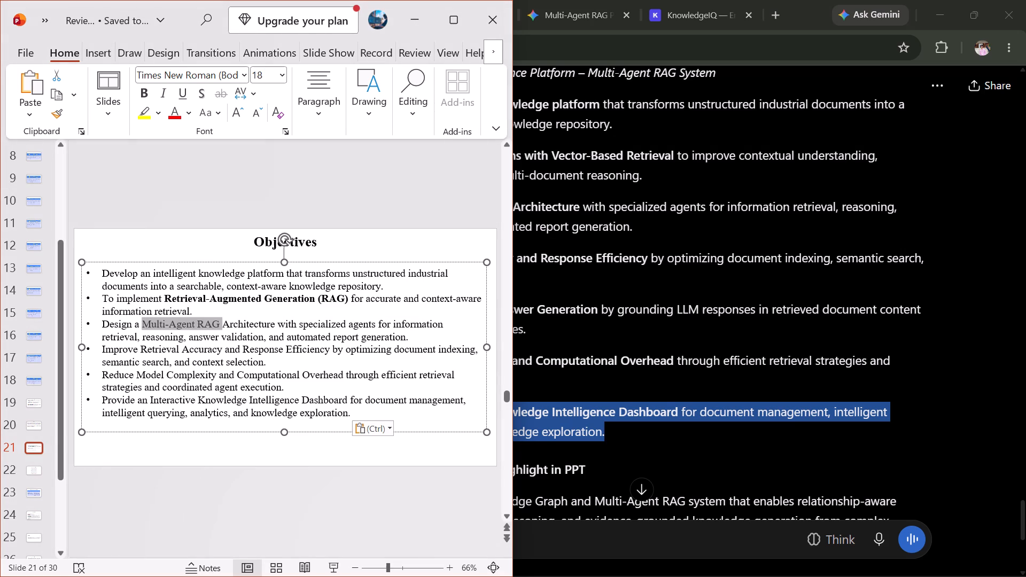
{"action": "left_click_drag", "start_coordinate": [216, 327], "coordinate": [248, 325]}
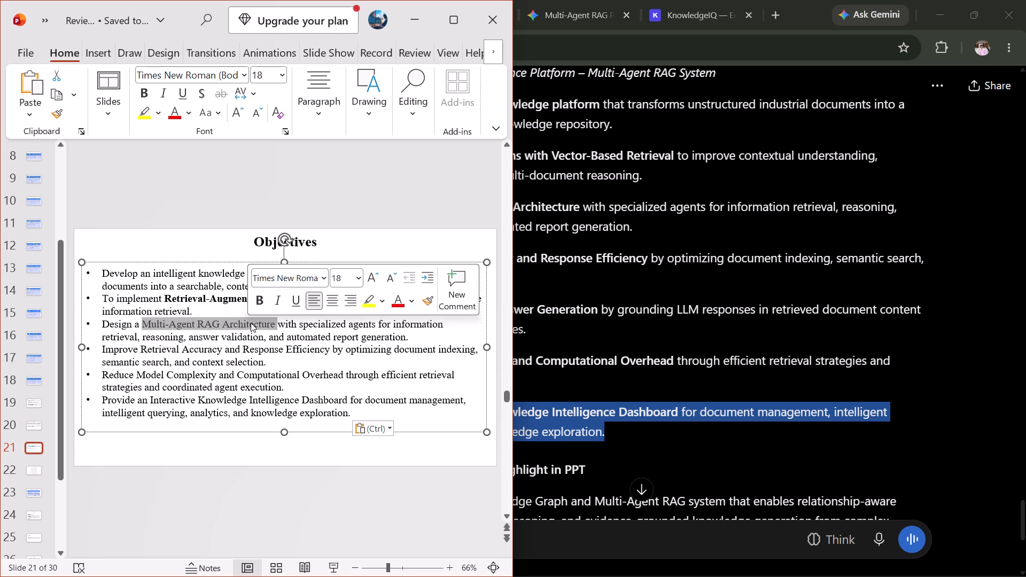
{"action": "left_click", "coordinate": [260, 307]}
{"action": "left_click", "coordinate": [277, 354]}
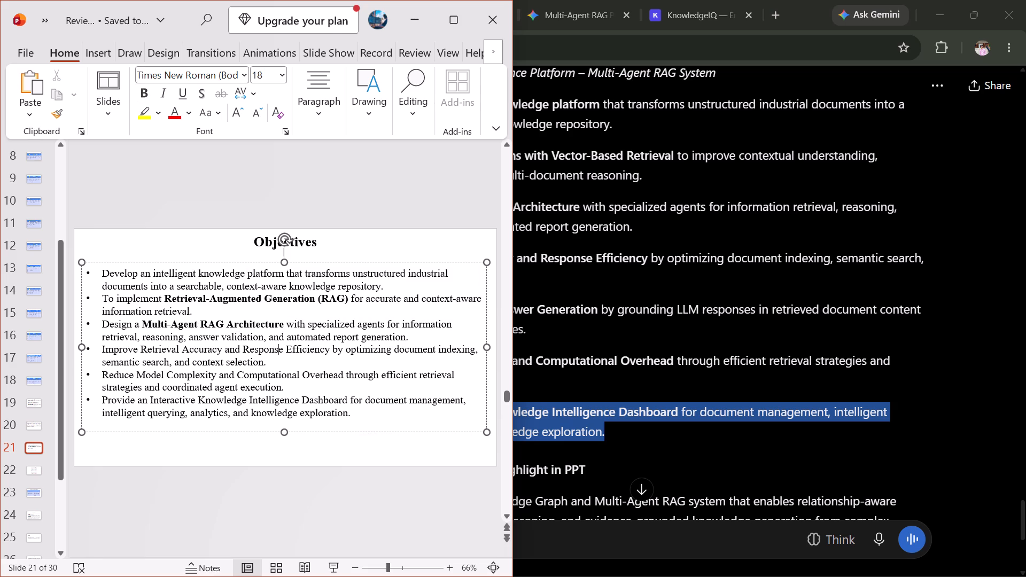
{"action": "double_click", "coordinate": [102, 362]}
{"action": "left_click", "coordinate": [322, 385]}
Make "document indexing, semantic search, and context selection." bold in the fourth bullet of the Objectives slide.
{"action": "left_click_drag", "start_coordinate": [394, 349], "coordinate": [402, 358]}
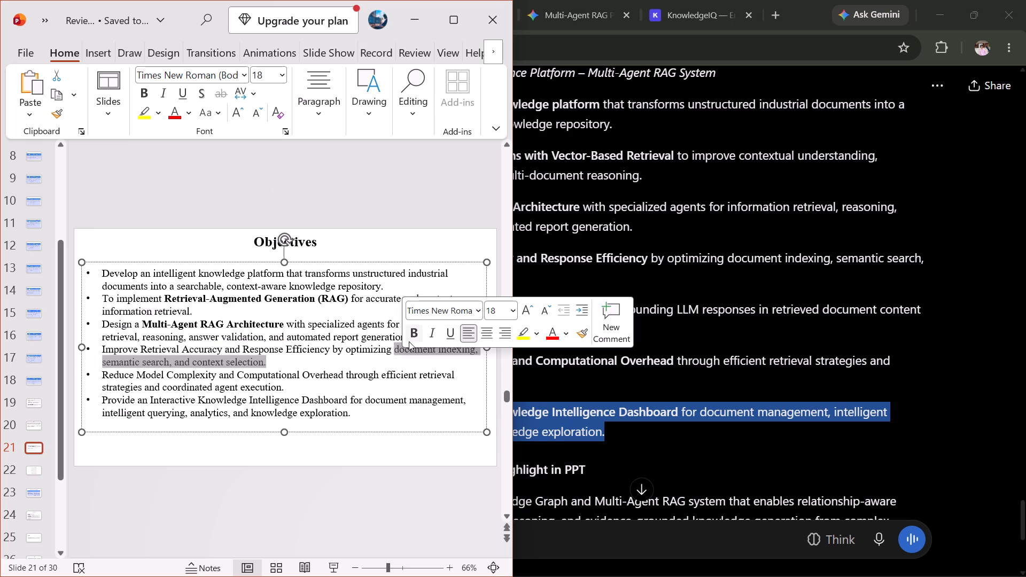
{"action": "left_click", "coordinate": [410, 334]}
{"action": "left_click", "coordinate": [397, 362]}
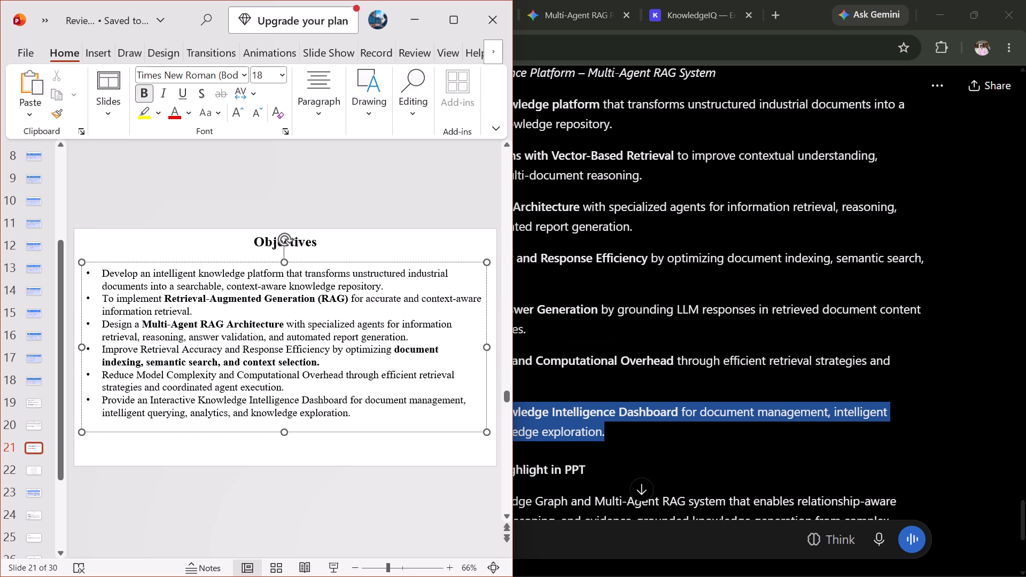
Make the phrase "Interactive Knowledge Intelligence Dashboard" bold in the sixth bullet of the Objectives slide.
{"action": "left_click_drag", "start_coordinate": [160, 387], "coordinate": [253, 401]}
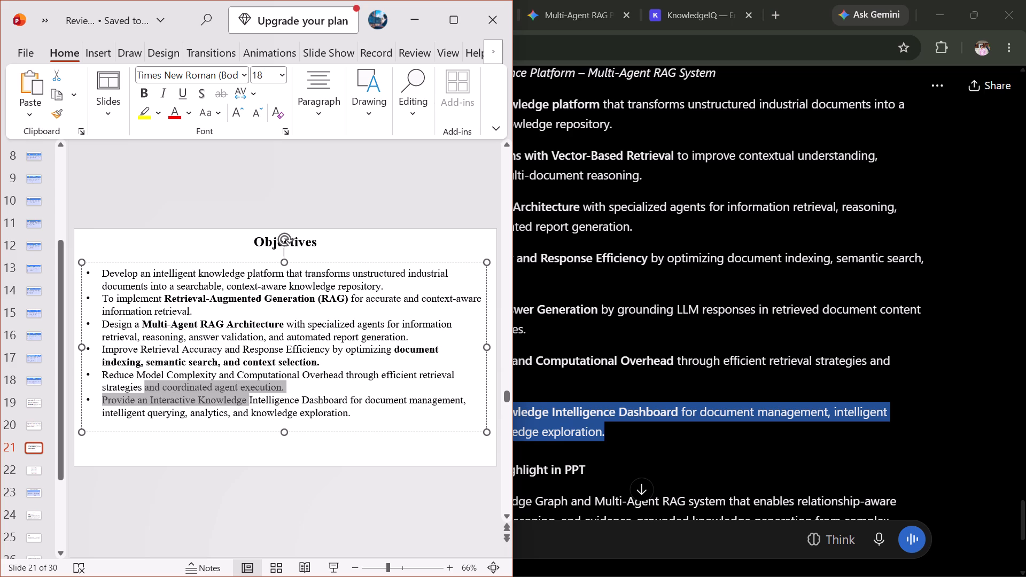
{"action": "left_click_drag", "start_coordinate": [253, 401], "coordinate": [275, 389]}
{"action": "left_click", "coordinate": [279, 404]}
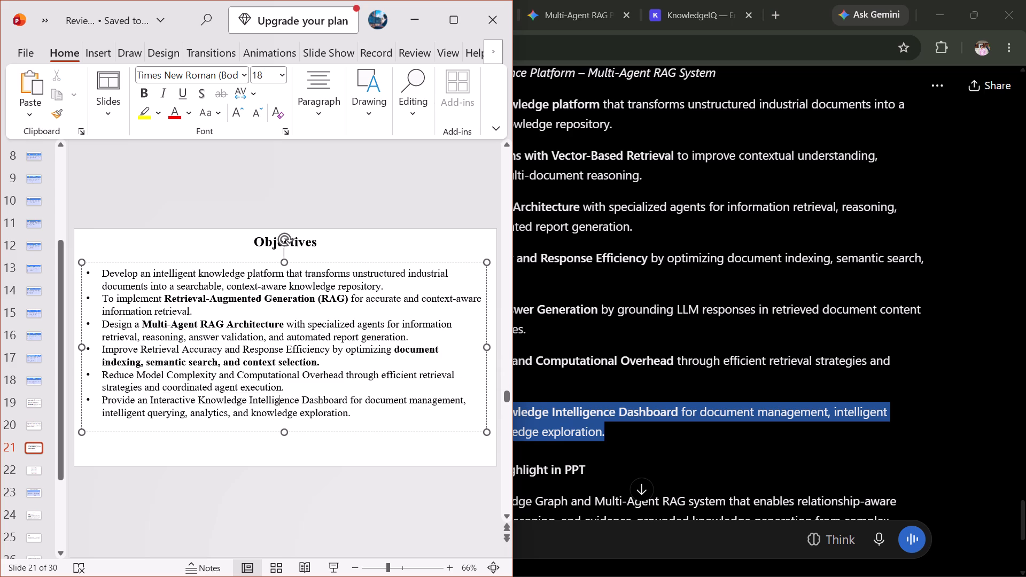
{"action": "left_click_drag", "start_coordinate": [151, 399], "coordinate": [261, 399]}
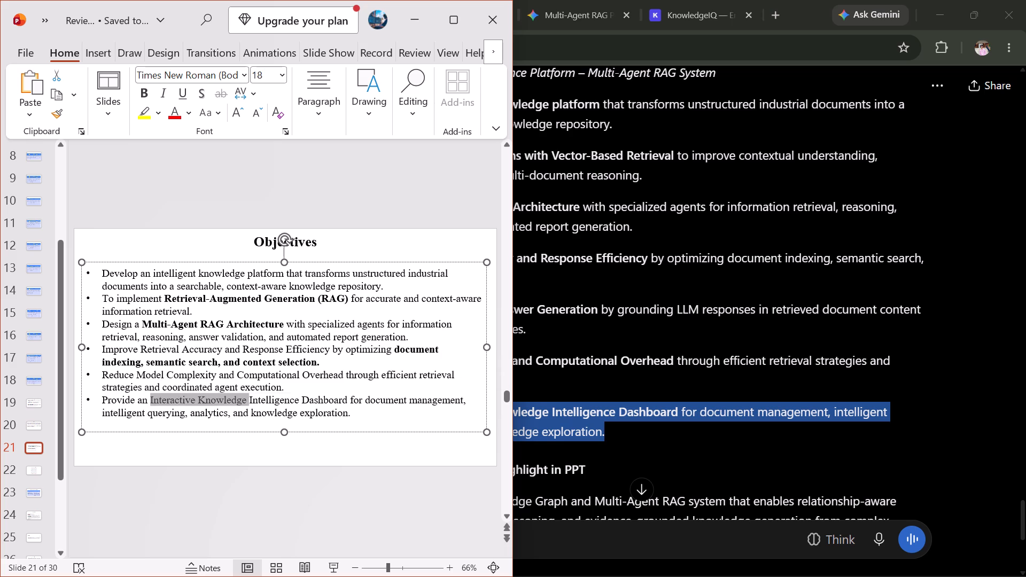
{"action": "left_click_drag", "start_coordinate": [261, 399], "coordinate": [339, 397]}
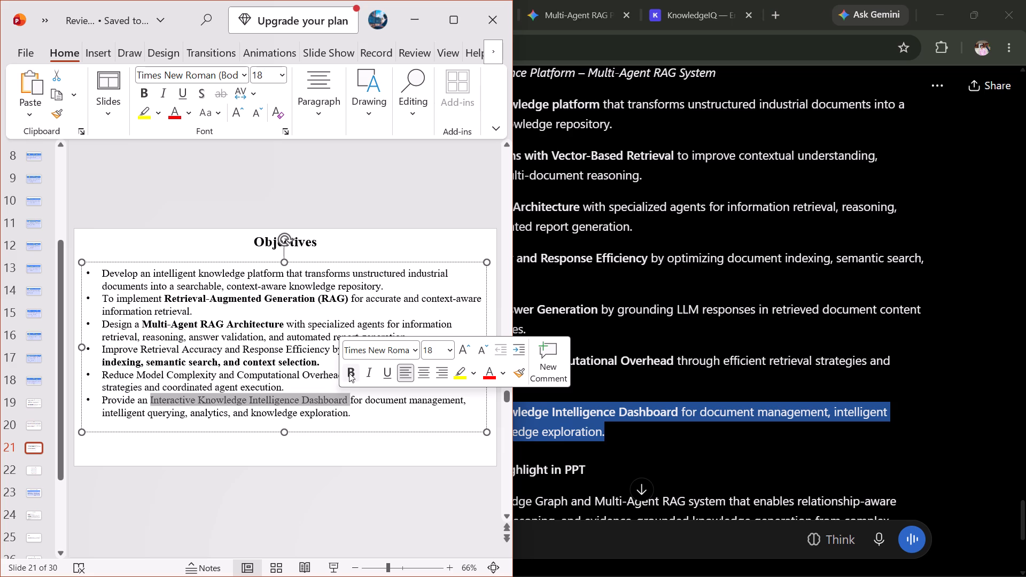
{"action": "left_click", "coordinate": [349, 372]}
{"action": "left_click", "coordinate": [269, 354]}
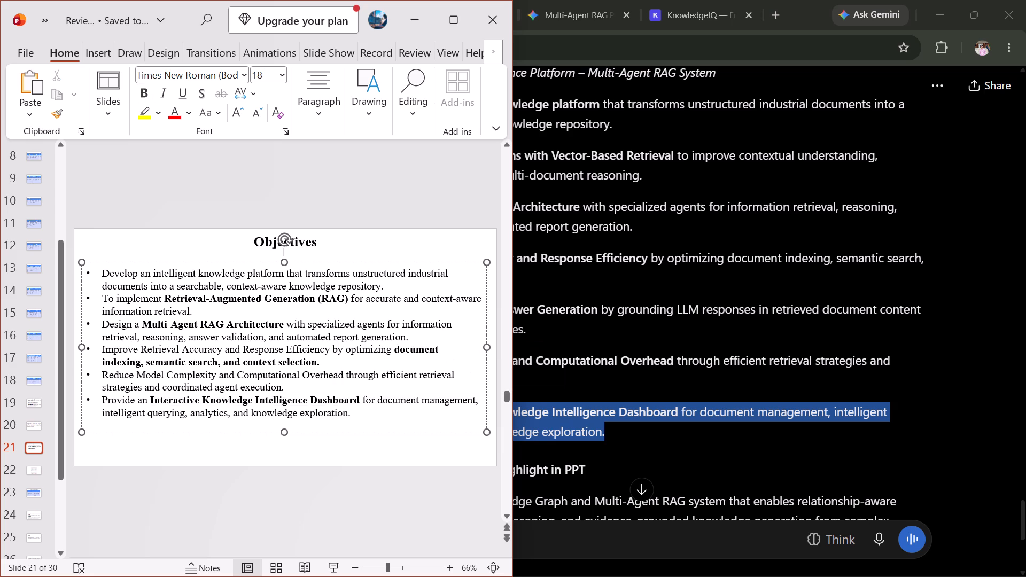
Capitalise the word "Intelligent" in the first bullet of the Objectives slide.
{"action": "left_click", "coordinate": [157, 272]}
{"action": "key", "text": "BackSpace"}
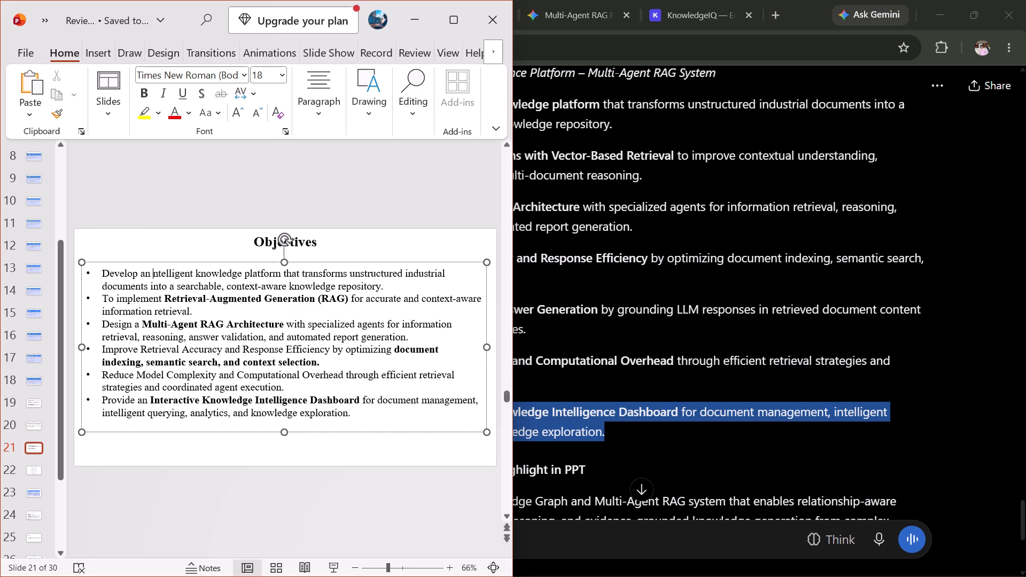
{"action": "key", "text": "shift+i"}
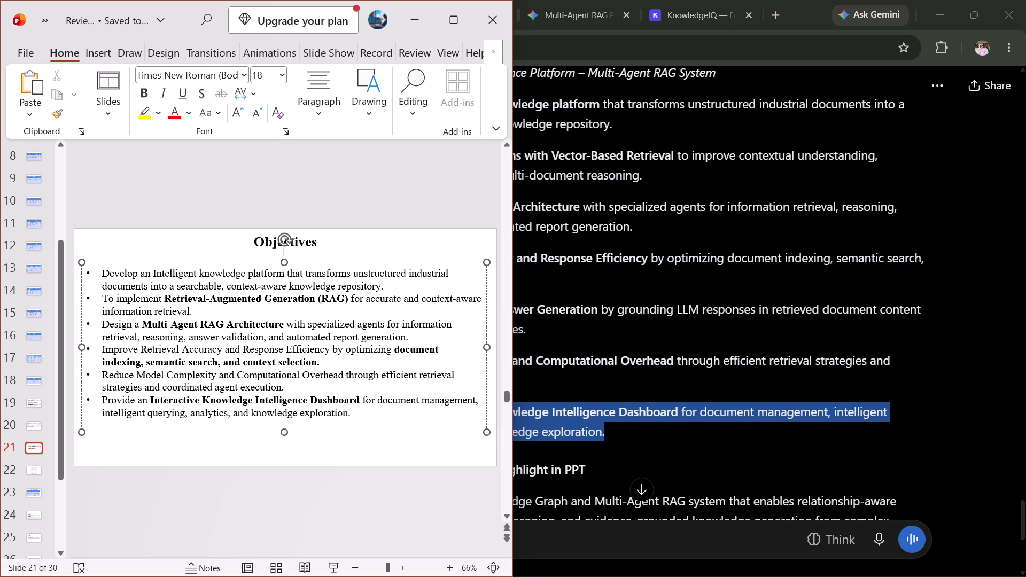
Make the phrase "an Intelligent knowledge platform" bold in the first bullet of the Objectives slide.
{"action": "left_click_drag", "start_coordinate": [150, 273], "coordinate": [268, 276]}
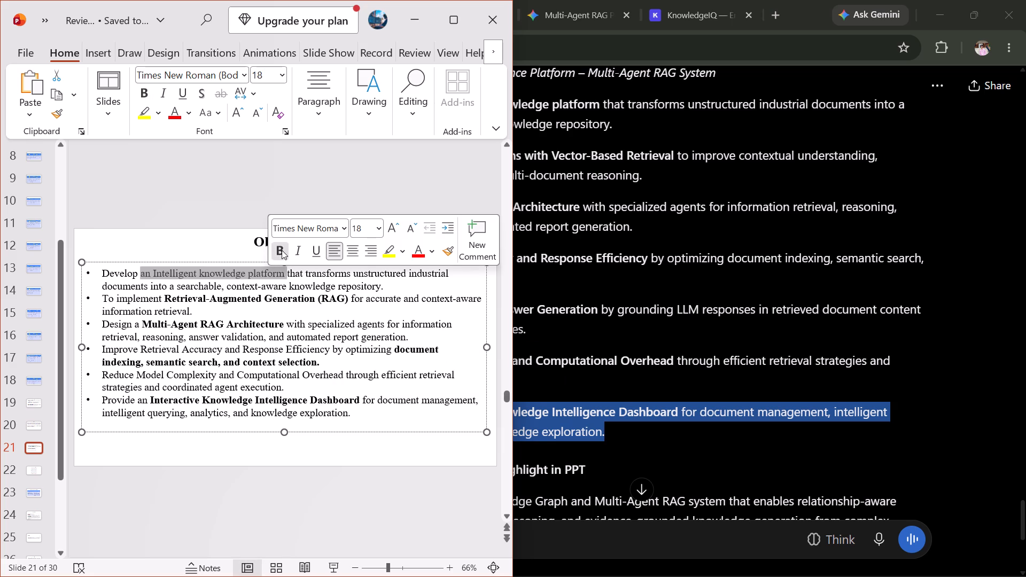
{"action": "left_click", "coordinate": [282, 250]}
{"action": "left_click", "coordinate": [327, 322]}
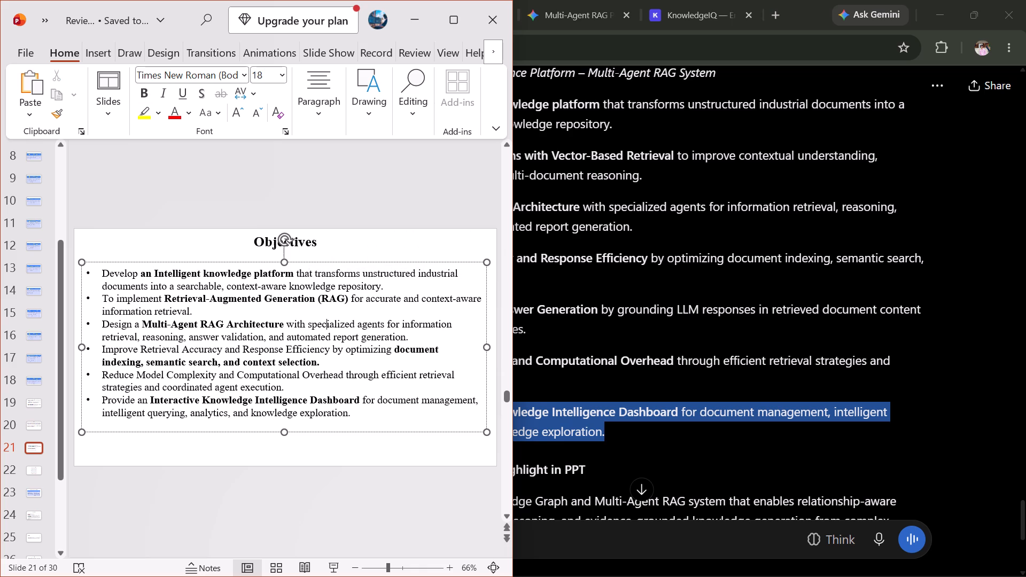
{"action": "left_click", "coordinate": [274, 523]}
Compare the slide after Objectives in Review 2 with the slides that follow Objectives in the Final Project template.
{"action": "left_click", "coordinate": [28, 467]}
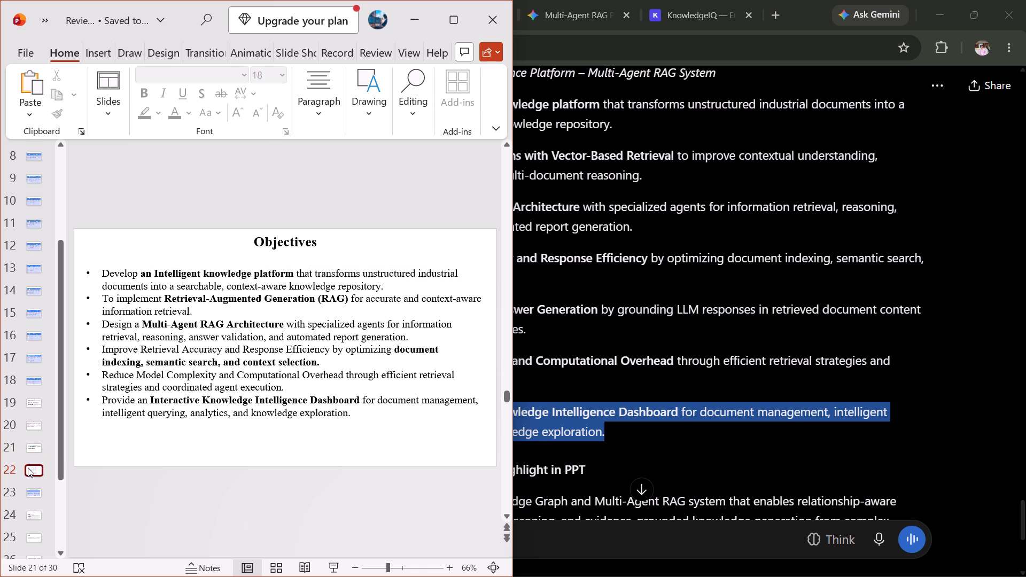
{"action": "left_click", "coordinate": [279, 532]}
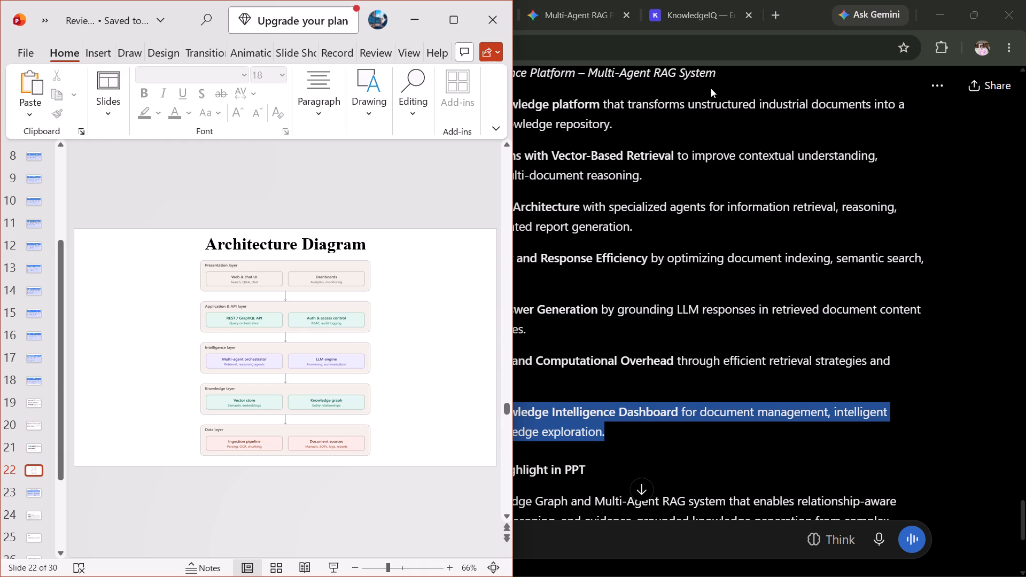
{"action": "key", "text": "alt+Tab"}
{"action": "key", "text": "alt+Tab"}
{"action": "key", "text": "alt+Tab"}
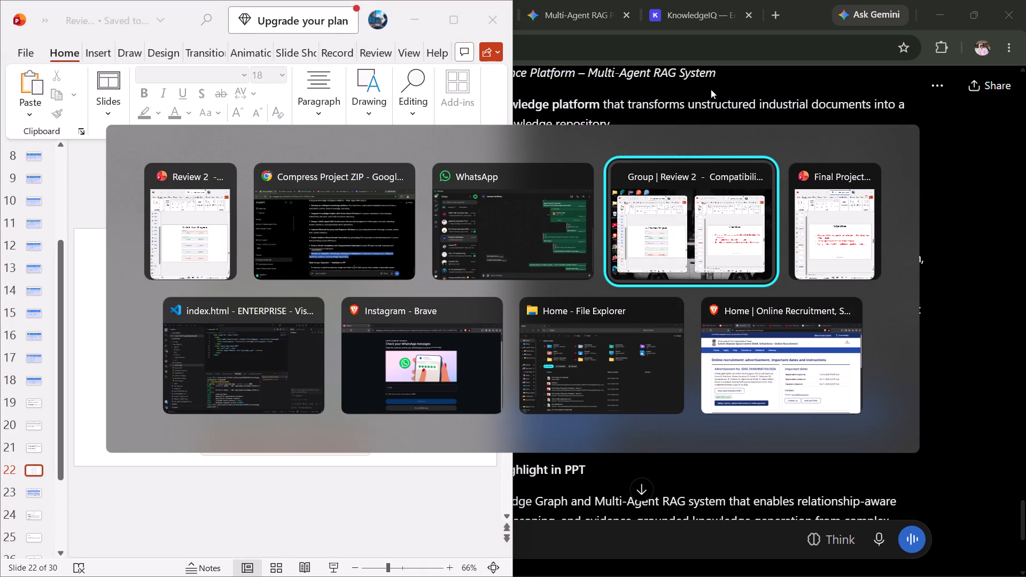
{"action": "key", "text": "alt+Tab"}
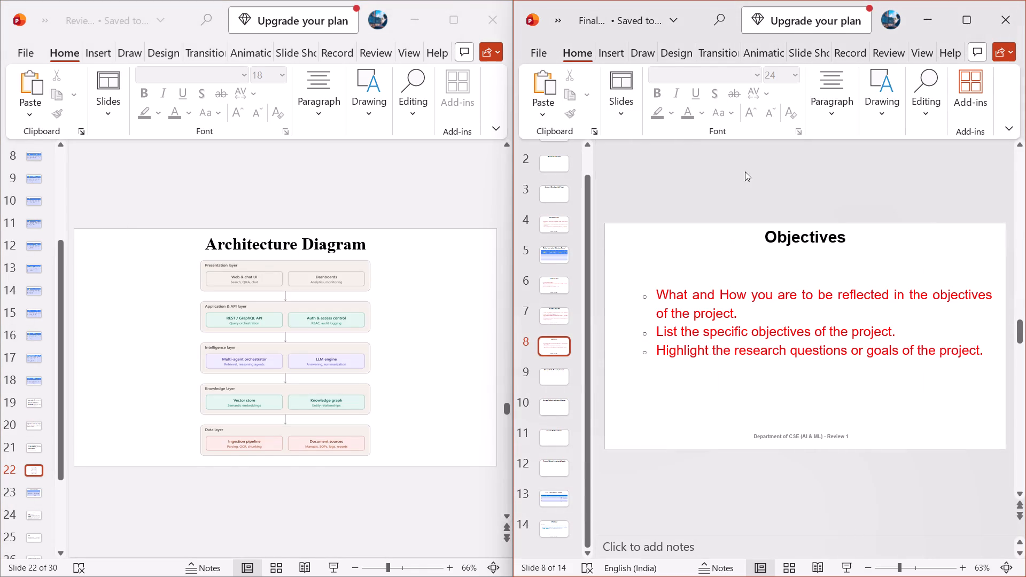
{"action": "left_click", "coordinate": [546, 381]}
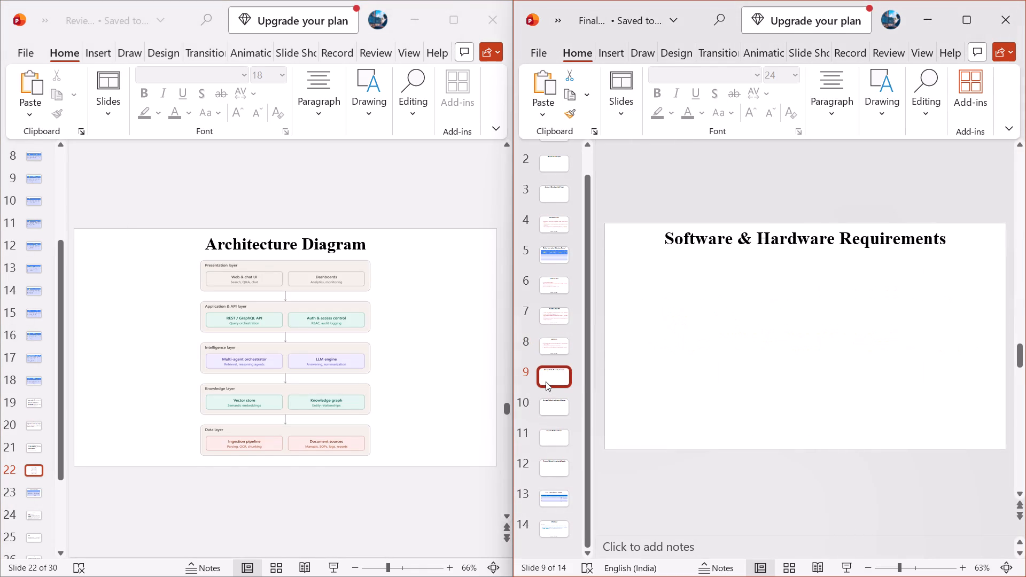
{"action": "left_click", "coordinate": [545, 403]}
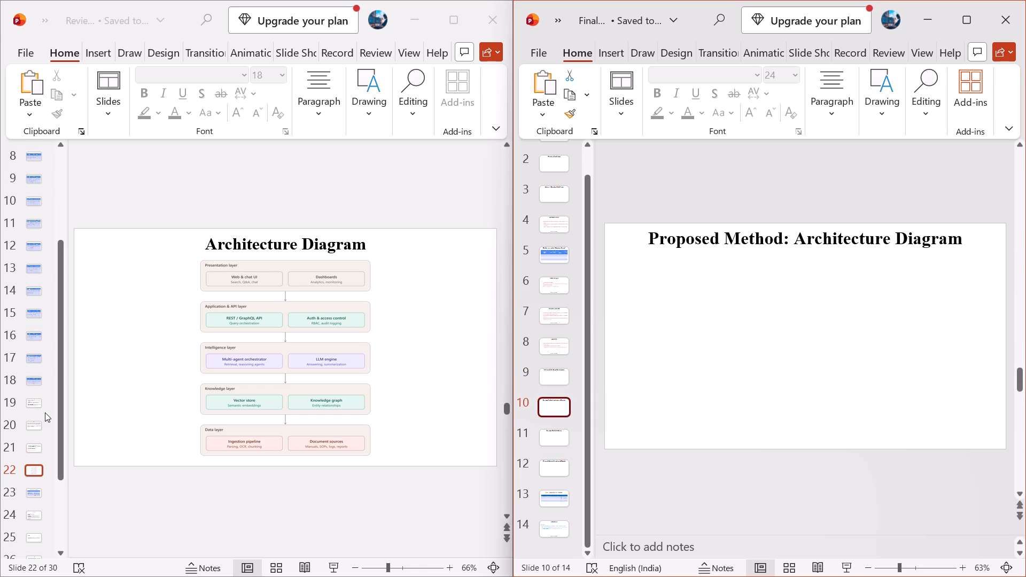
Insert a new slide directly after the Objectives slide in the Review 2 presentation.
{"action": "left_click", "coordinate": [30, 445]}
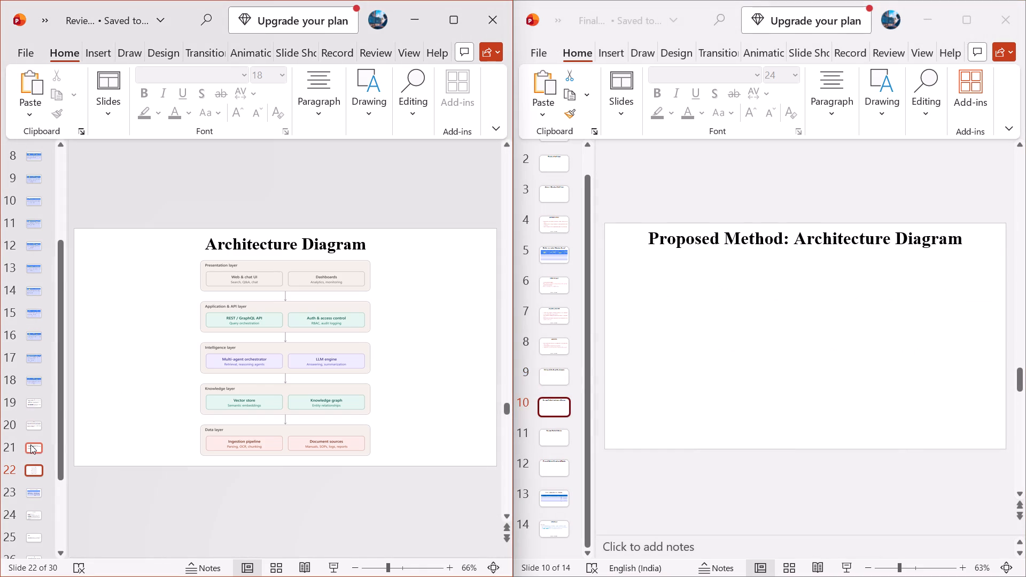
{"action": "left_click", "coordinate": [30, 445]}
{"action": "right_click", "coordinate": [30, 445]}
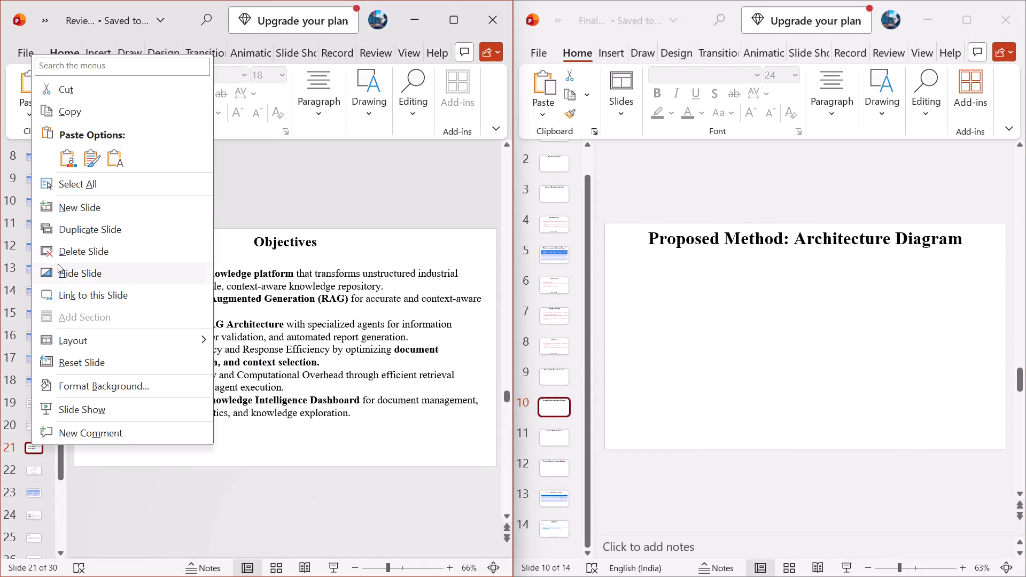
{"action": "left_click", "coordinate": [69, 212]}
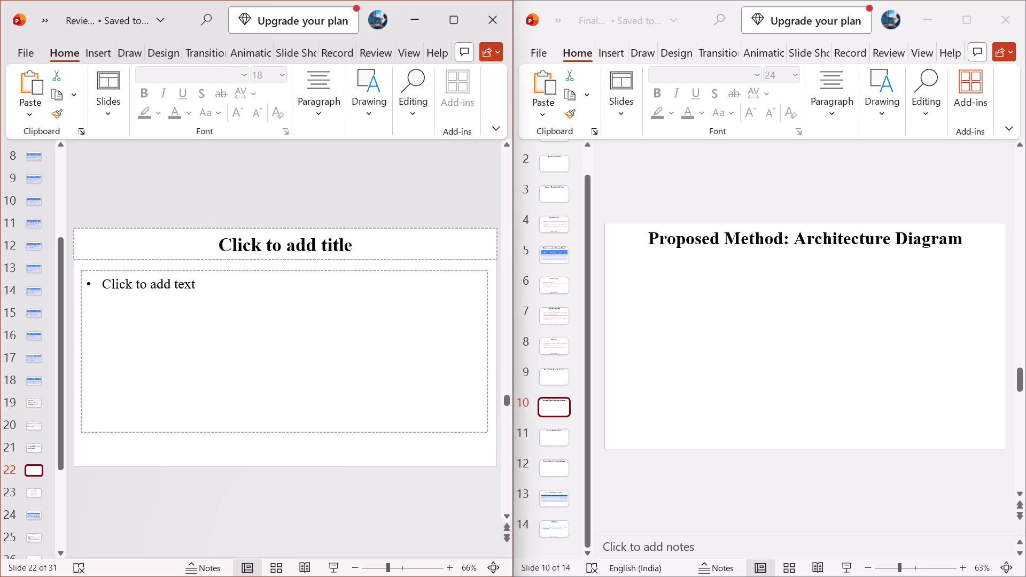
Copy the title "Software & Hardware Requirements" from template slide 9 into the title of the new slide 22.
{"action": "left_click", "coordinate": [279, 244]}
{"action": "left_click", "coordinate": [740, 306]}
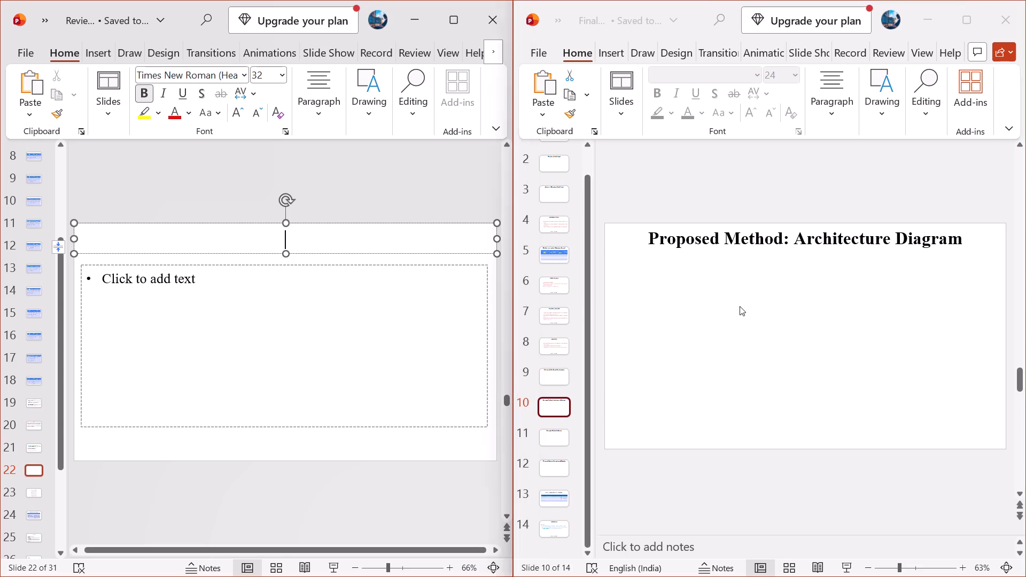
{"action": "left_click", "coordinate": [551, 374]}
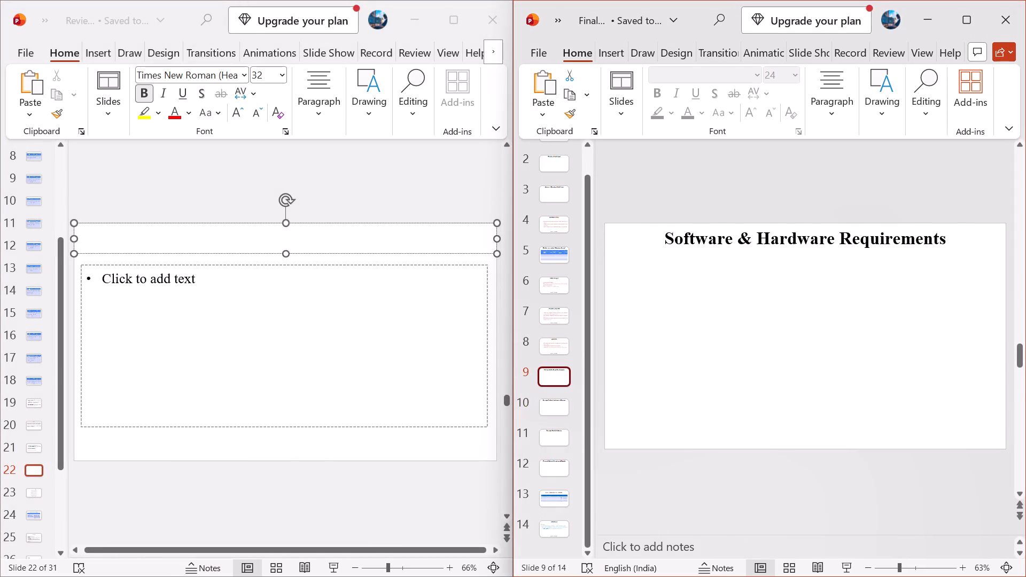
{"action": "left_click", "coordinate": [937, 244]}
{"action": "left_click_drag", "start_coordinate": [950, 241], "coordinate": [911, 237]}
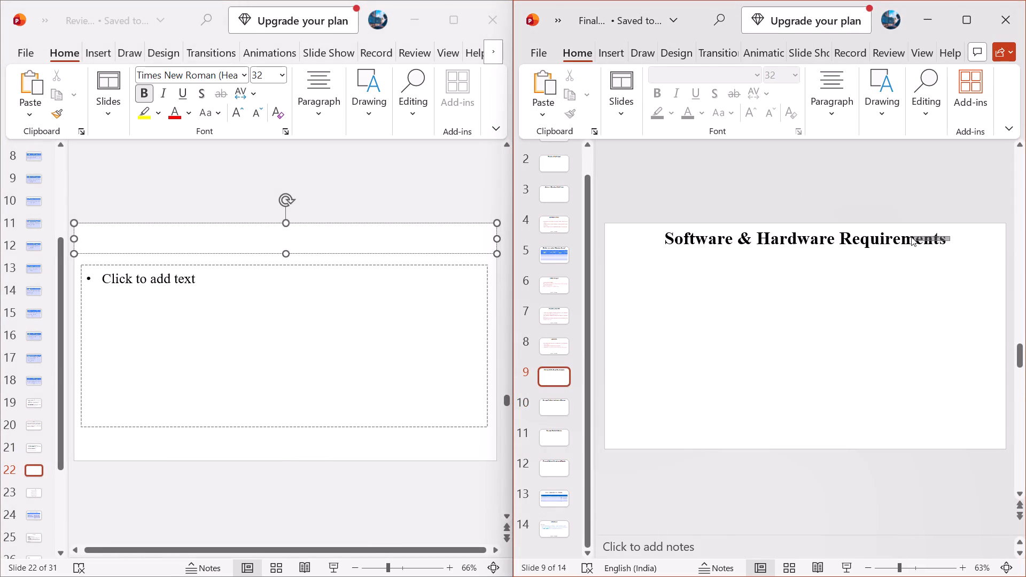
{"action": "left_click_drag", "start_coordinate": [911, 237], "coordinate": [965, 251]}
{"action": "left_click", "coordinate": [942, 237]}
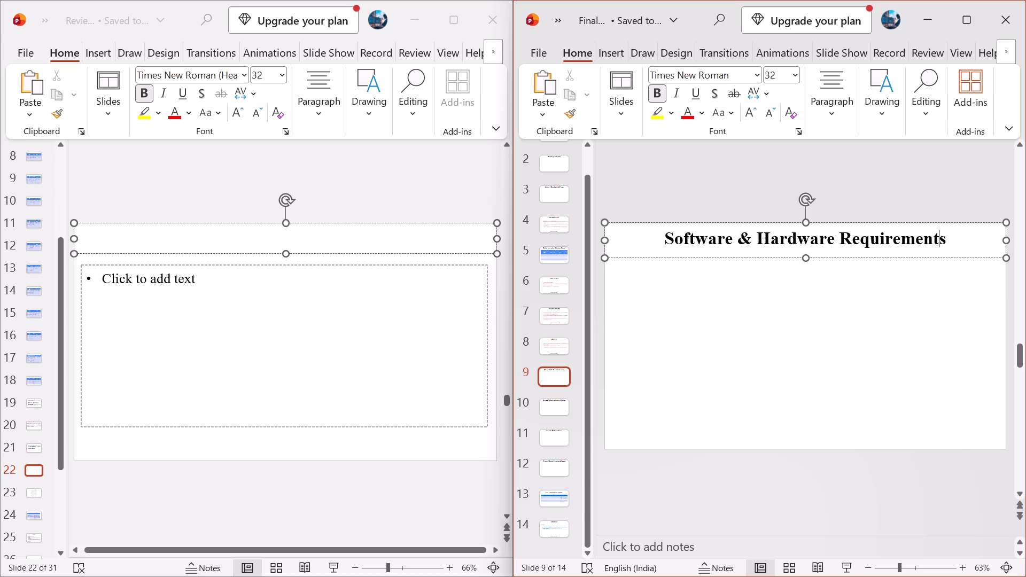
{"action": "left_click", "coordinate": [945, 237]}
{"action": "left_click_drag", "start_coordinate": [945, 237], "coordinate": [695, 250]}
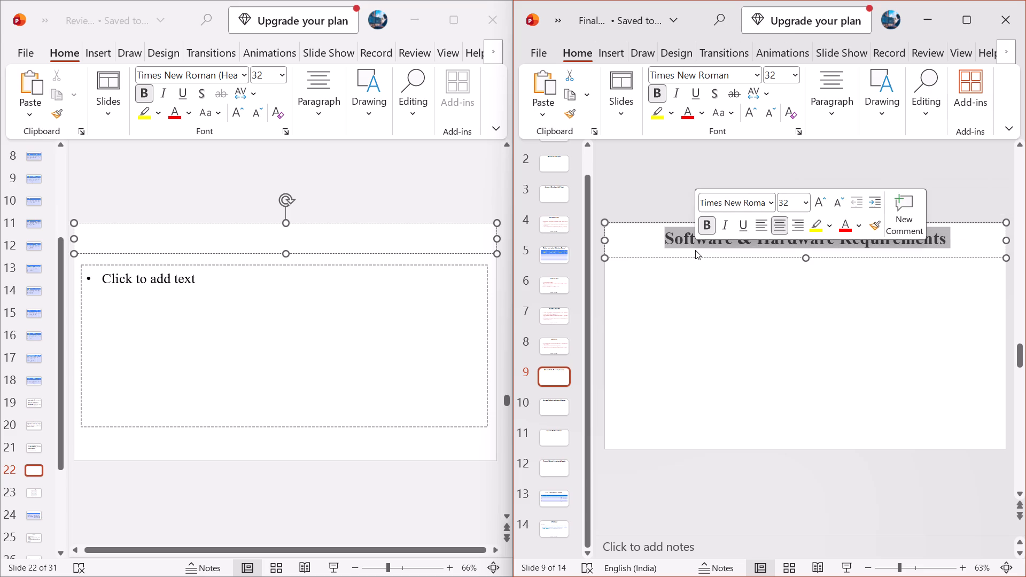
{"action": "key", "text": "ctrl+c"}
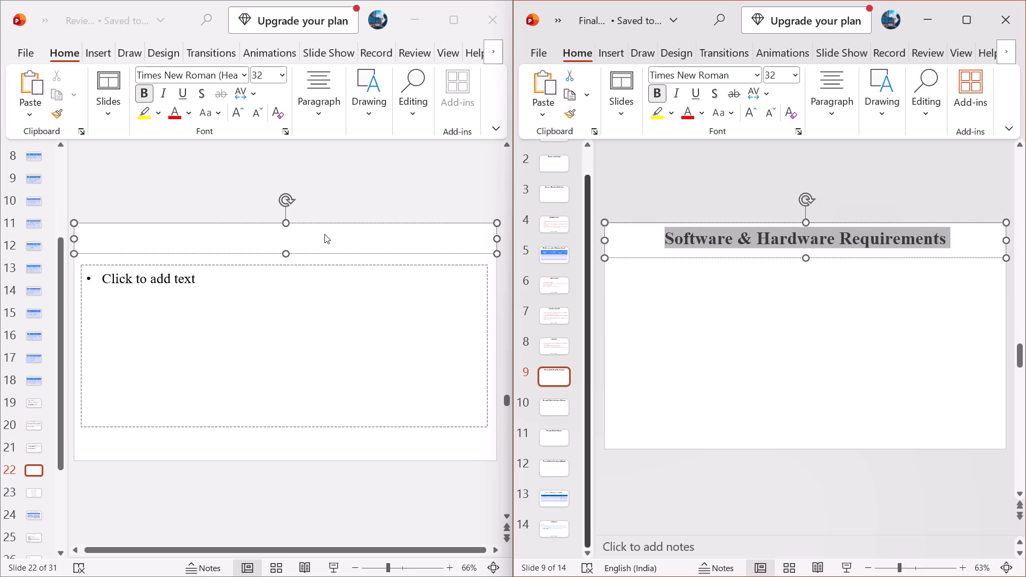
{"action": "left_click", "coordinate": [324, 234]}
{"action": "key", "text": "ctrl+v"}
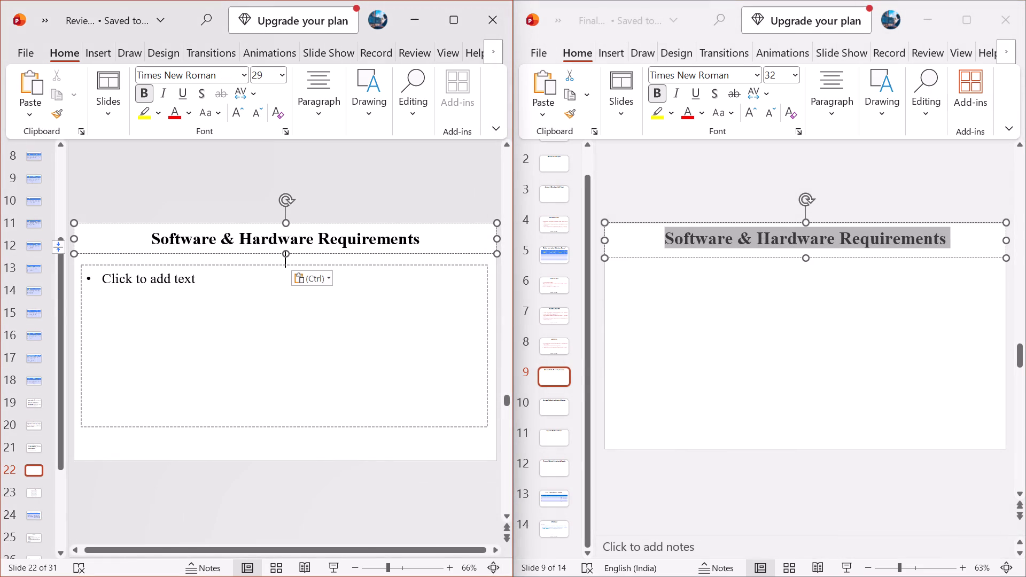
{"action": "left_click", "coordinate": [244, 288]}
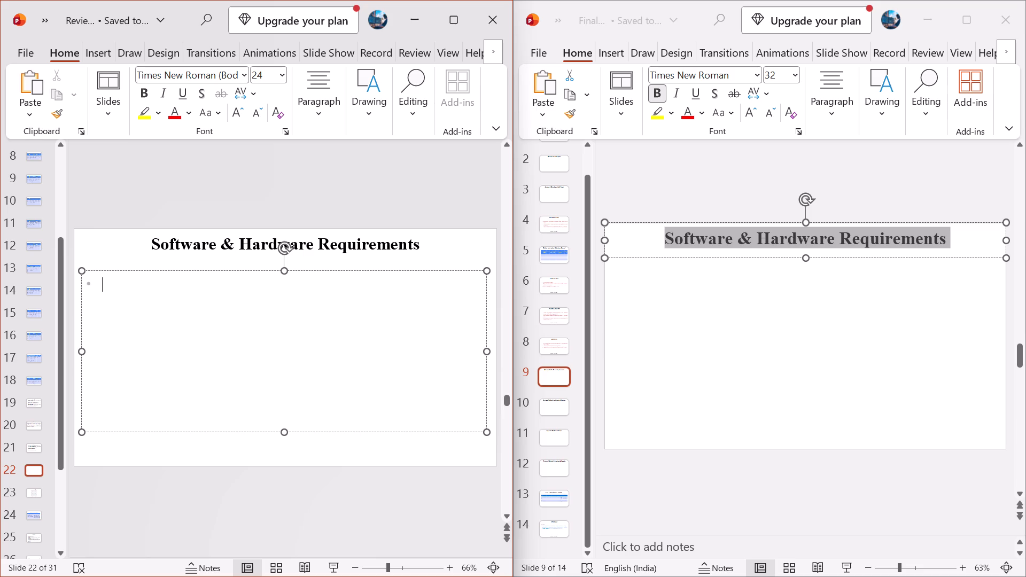
Move the existing Software and Hardware Requirements table slide ahead of the Architecture Diagram slide in Review 2.
{"action": "left_click", "coordinate": [32, 492]}
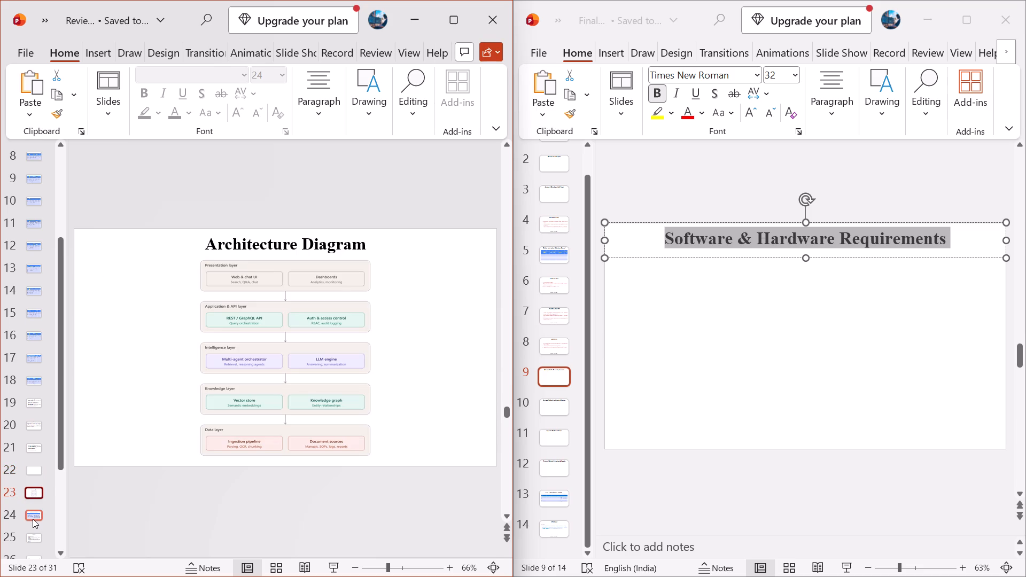
{"action": "left_click", "coordinate": [33, 519]}
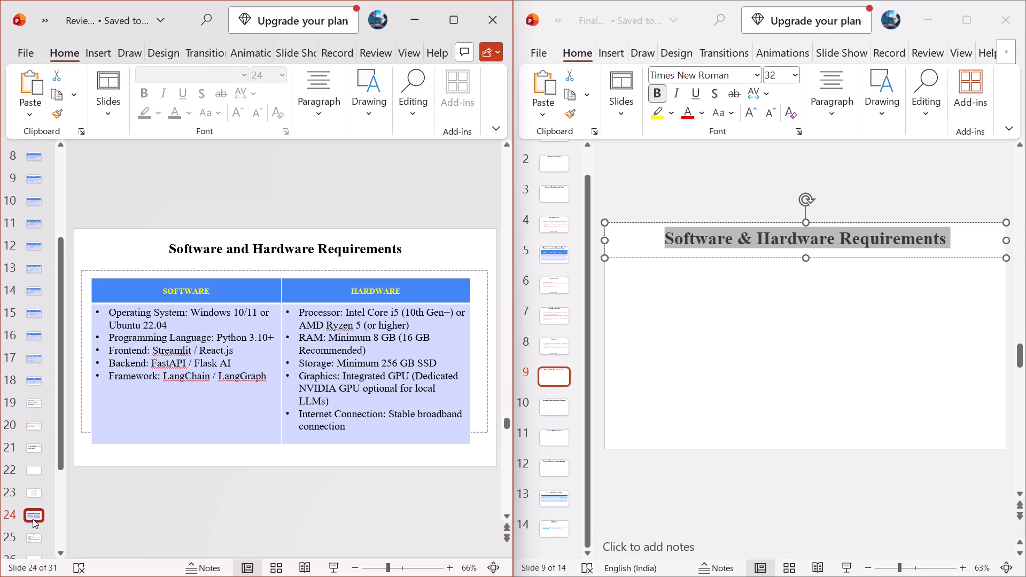
{"action": "left_click", "coordinate": [30, 470]}
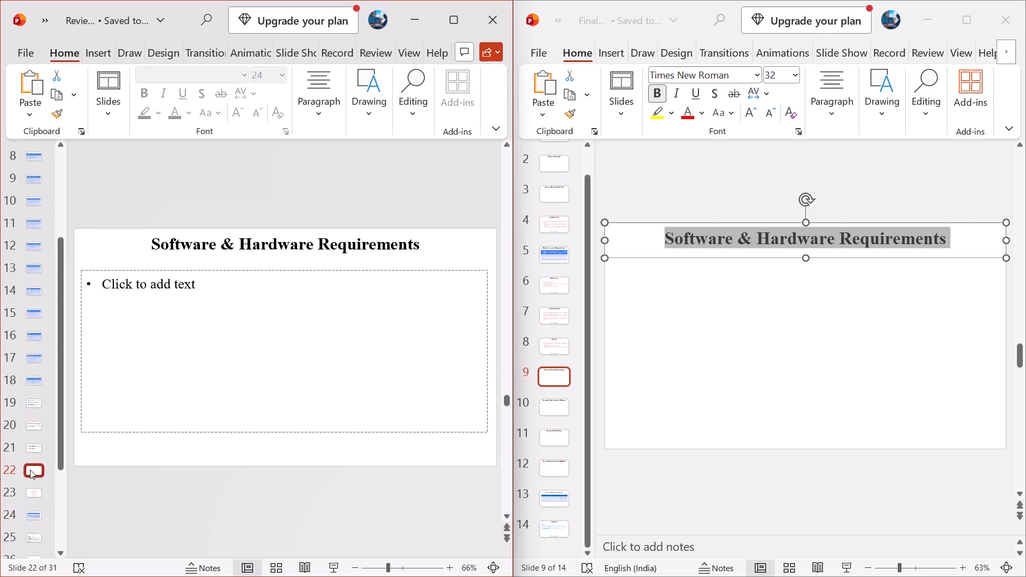
{"action": "left_click_drag", "start_coordinate": [27, 511], "coordinate": [28, 484]}
{"action": "left_click_drag", "start_coordinate": [29, 516], "coordinate": [29, 500]}
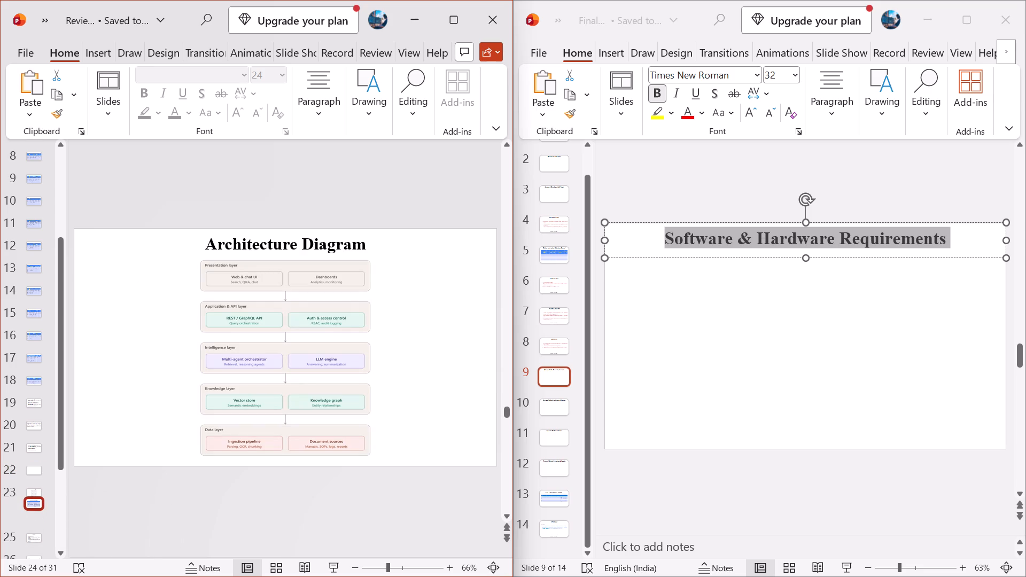
{"action": "left_click_drag", "start_coordinate": [29, 500], "coordinate": [29, 489]}
{"action": "left_click", "coordinate": [139, 517]}
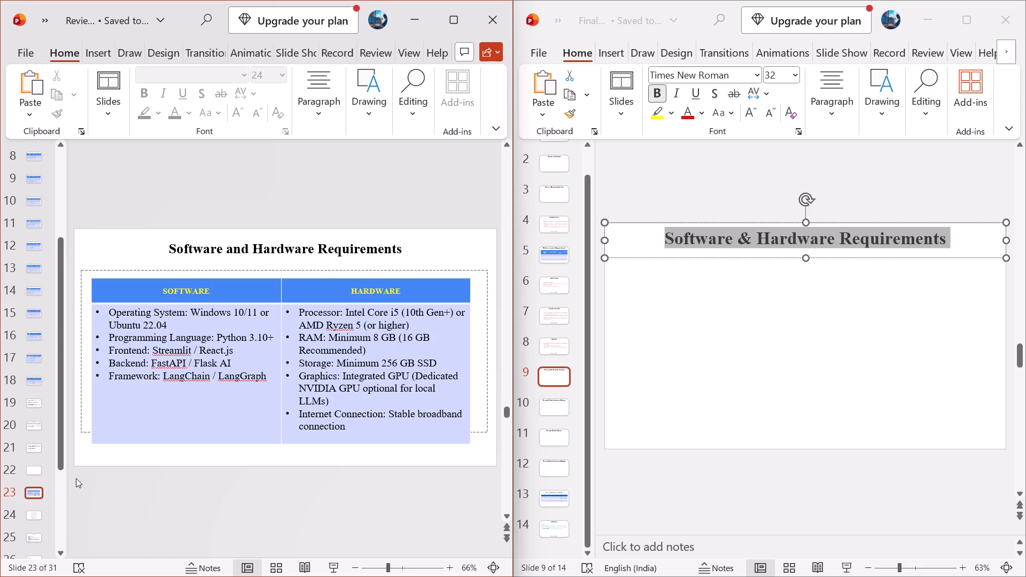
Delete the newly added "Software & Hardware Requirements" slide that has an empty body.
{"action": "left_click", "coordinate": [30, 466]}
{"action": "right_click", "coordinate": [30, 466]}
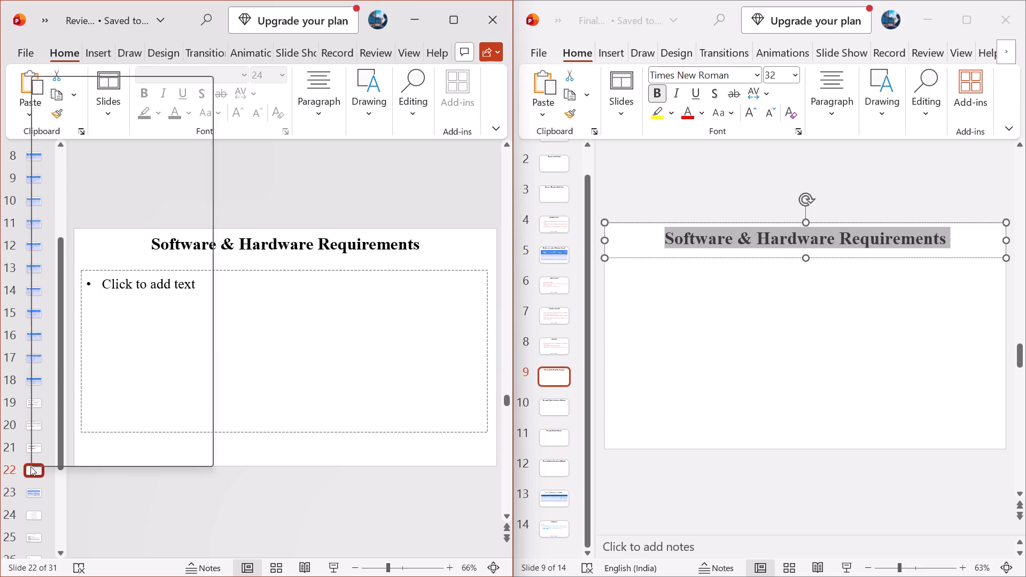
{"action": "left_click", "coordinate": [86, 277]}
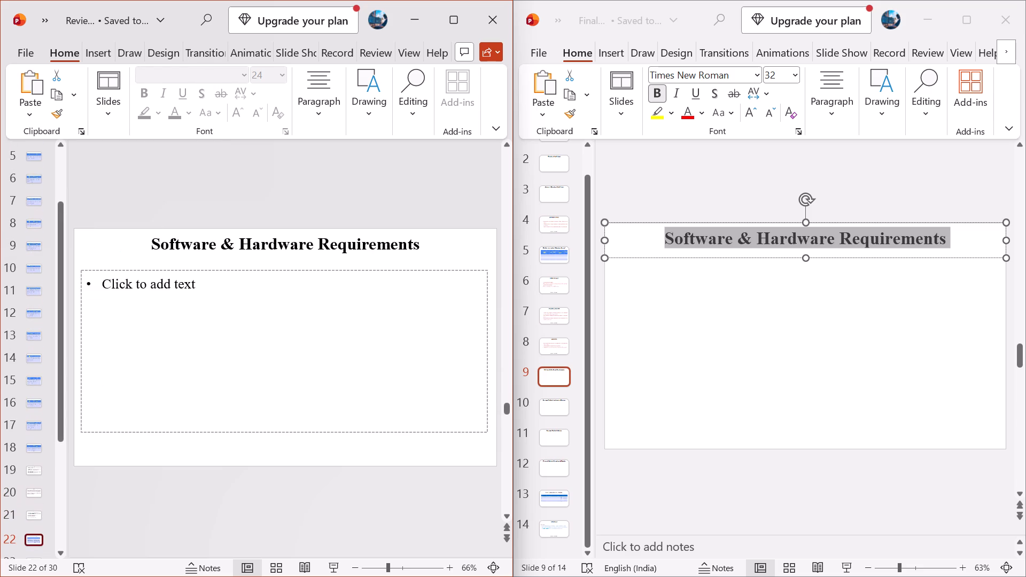
Review slides 19 to 22 of the Review 2 presentation, from Research Gaps to Software and Hardware Requirements, to check their order.
{"action": "left_click", "coordinate": [34, 508]}
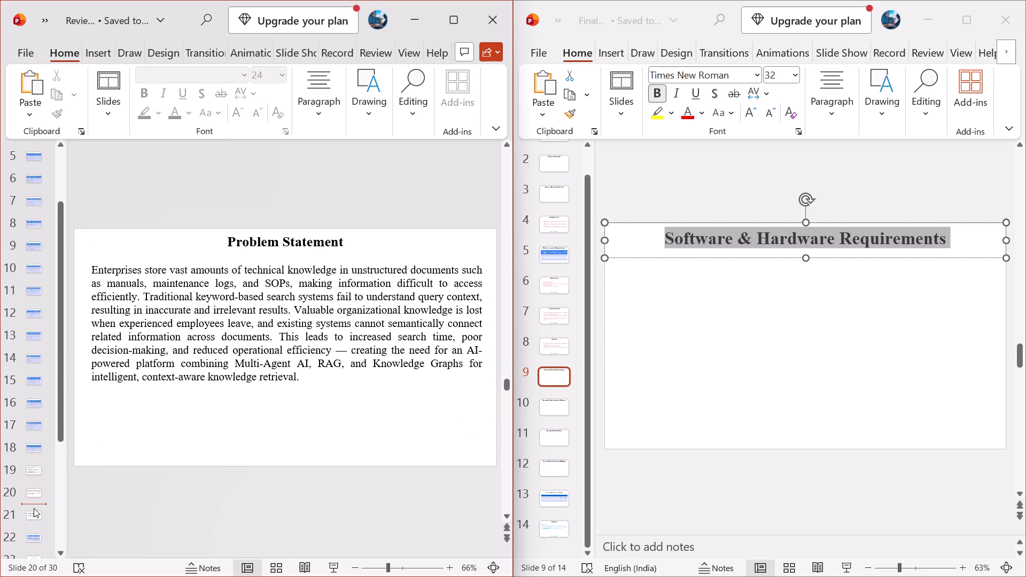
{"action": "left_click", "coordinate": [33, 539]}
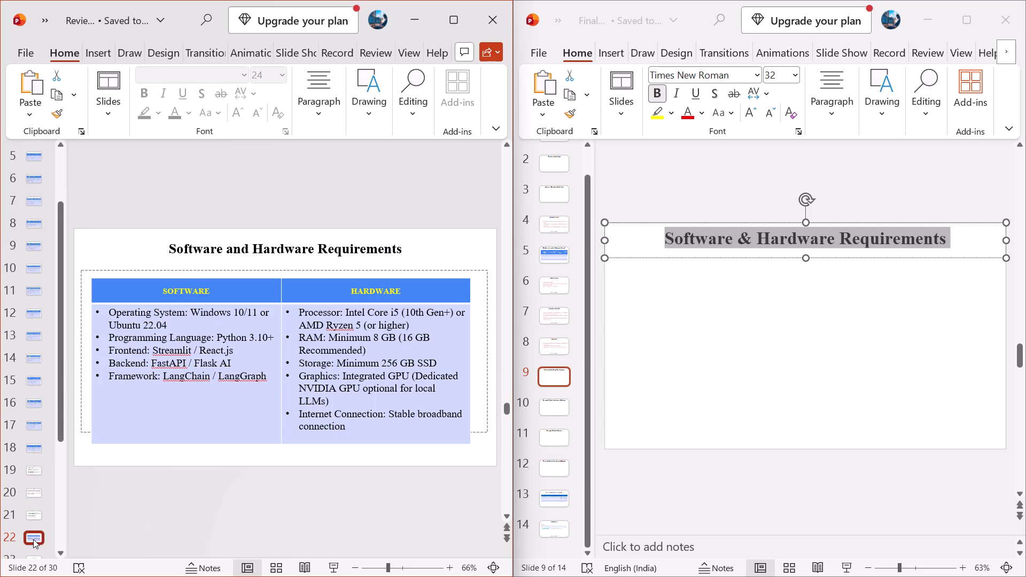
{"action": "left_click", "coordinate": [31, 488]}
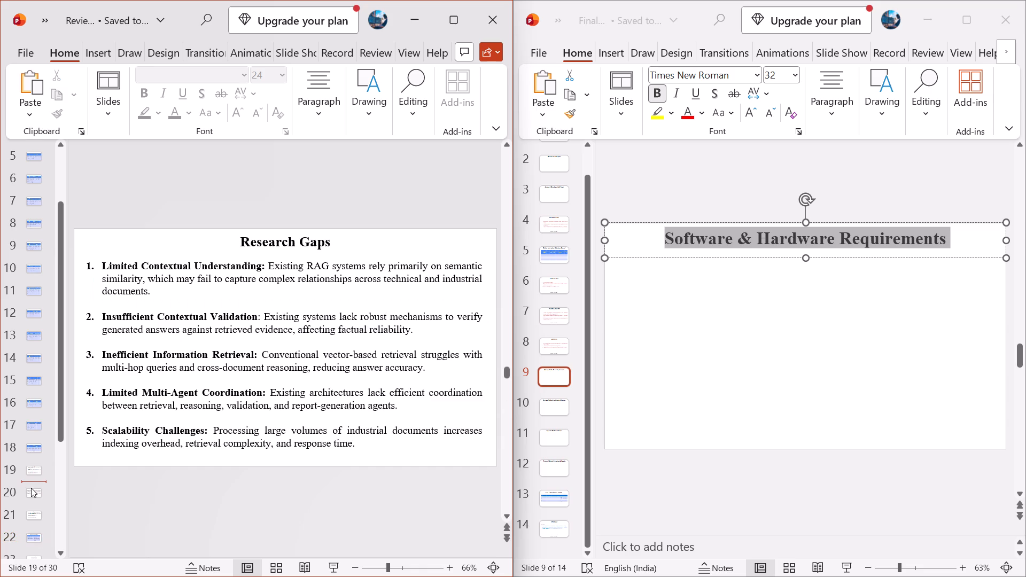
{"action": "left_click", "coordinate": [35, 466]}
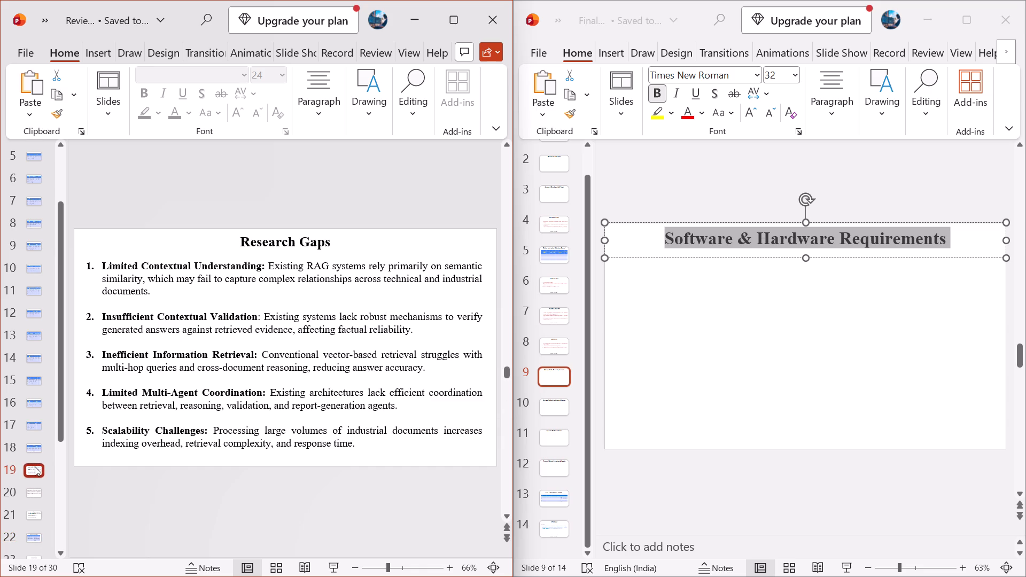
{"action": "left_click", "coordinate": [35, 466]}
{"action": "left_click", "coordinate": [30, 493]}
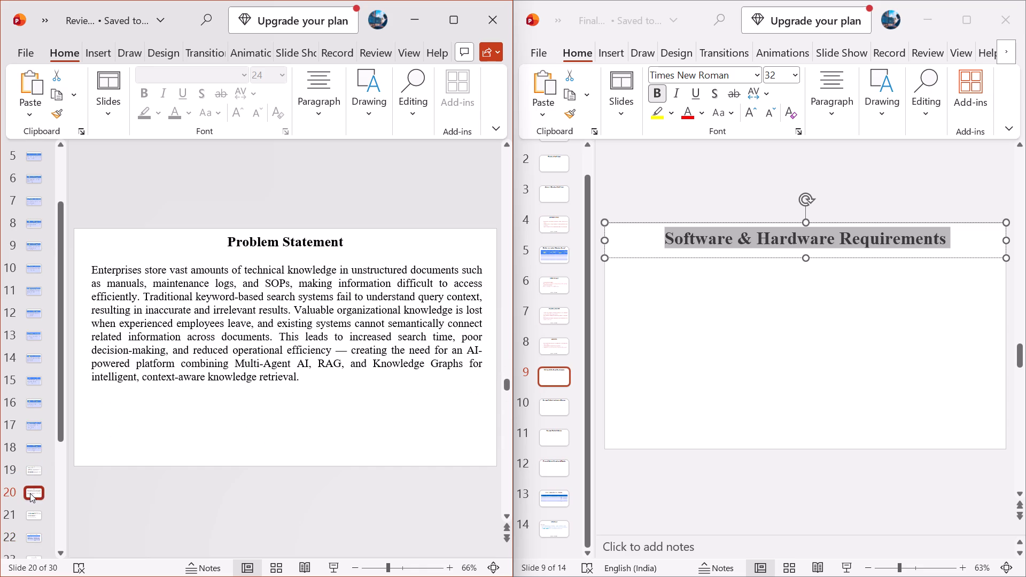
{"action": "left_click", "coordinate": [32, 517]}
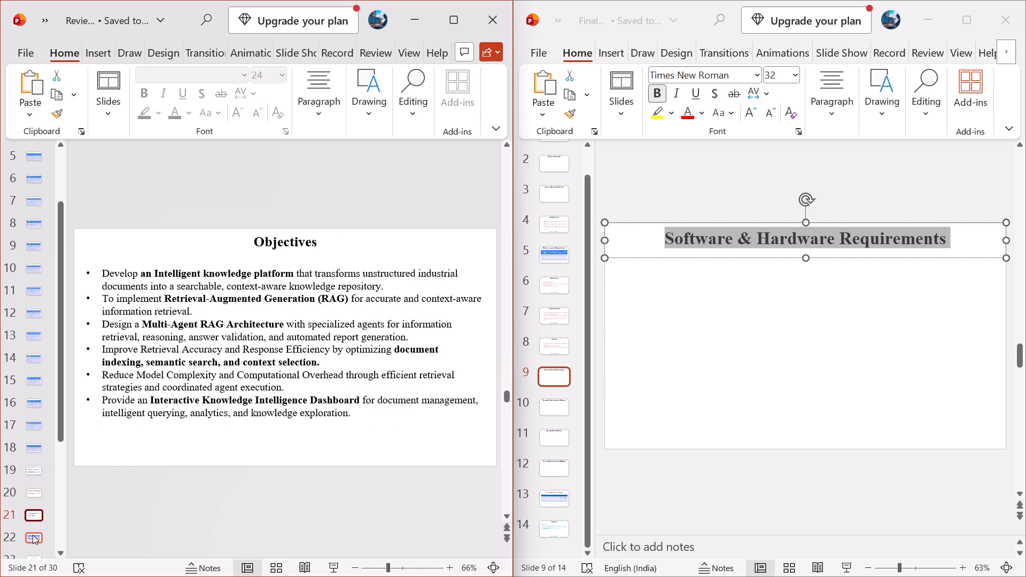
{"action": "left_click", "coordinate": [33, 535]}
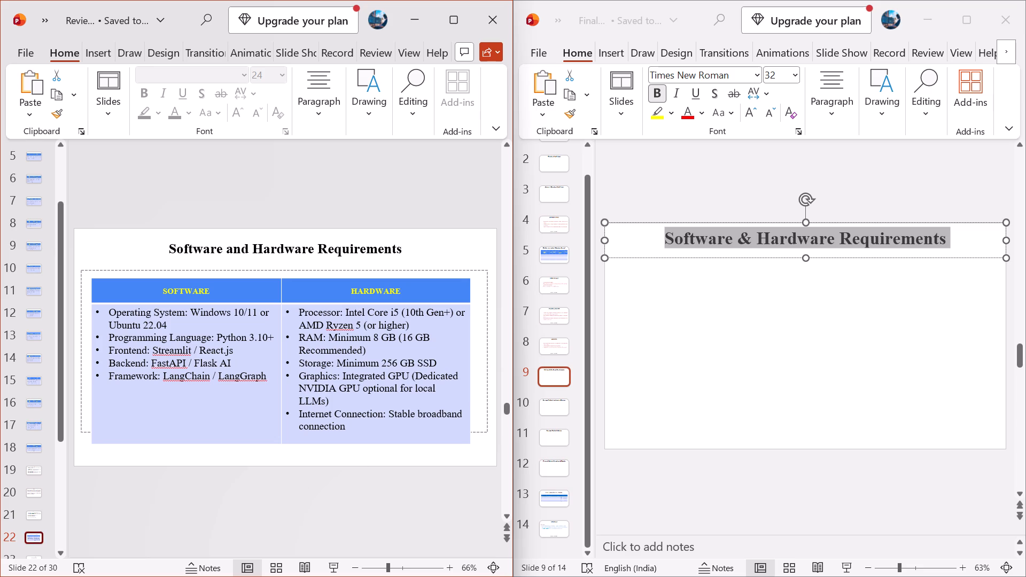
Compare the remaining template slides 10 to 14 with Review 2 slides 23 to 26 to see which sections need content.
{"action": "left_click", "coordinate": [560, 412]}
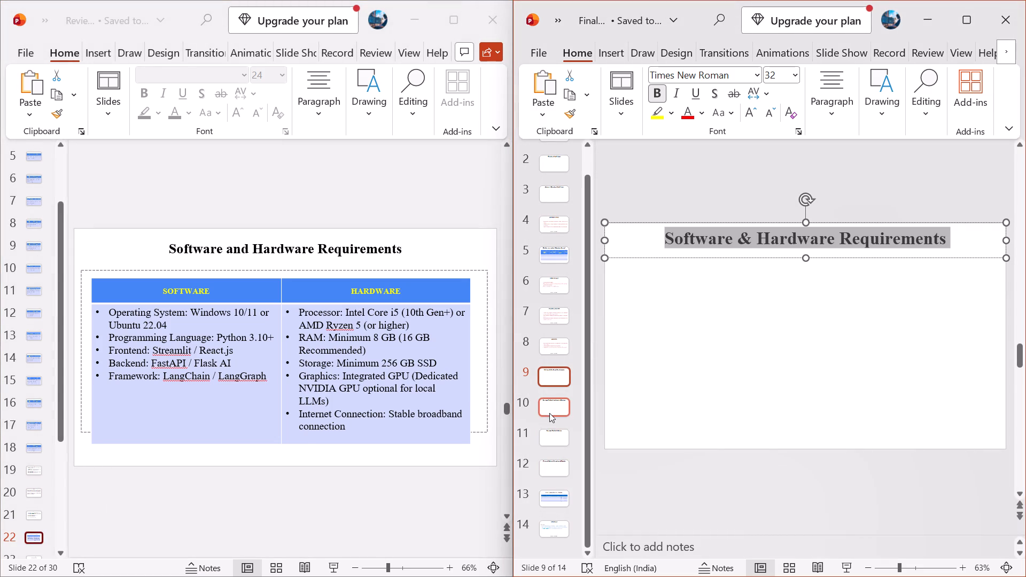
{"action": "left_click", "coordinate": [549, 411]}
{"action": "left_click", "coordinate": [549, 440]}
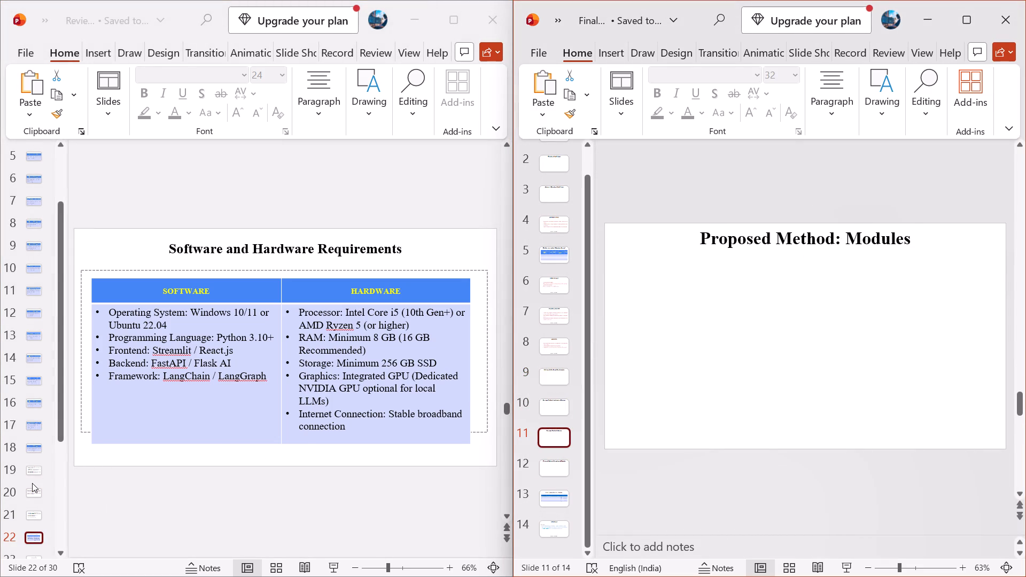
{"action": "scroll", "coordinate": [32, 483], "scroll_direction": "down", "scroll_amount": 2}
{"action": "scroll", "coordinate": [42, 432], "scroll_direction": "down", "scroll_amount": 1}
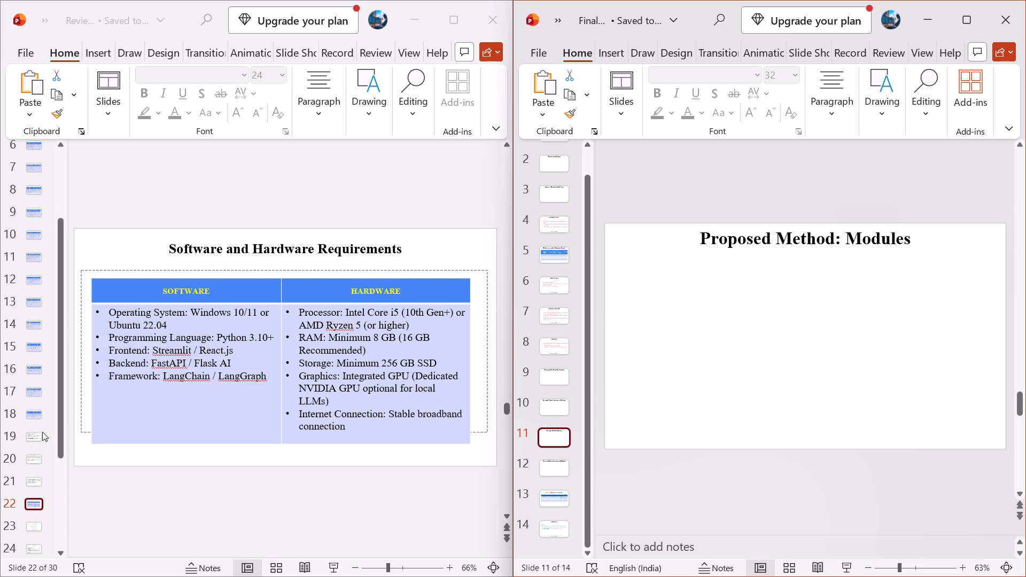
{"action": "scroll", "coordinate": [42, 432], "scroll_direction": "down", "scroll_amount": 3}
{"action": "left_click", "coordinate": [26, 476]}
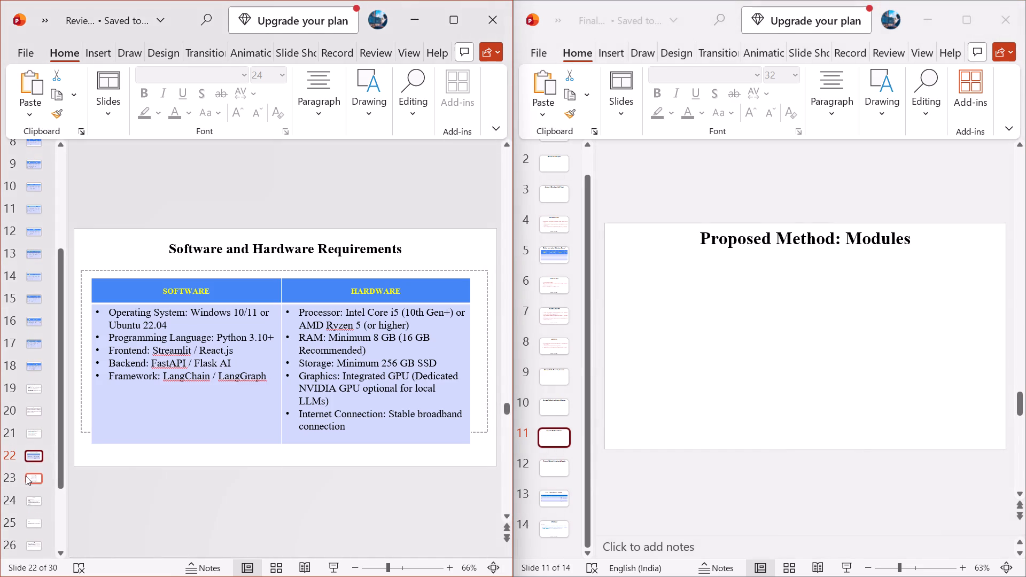
{"action": "left_click", "coordinate": [33, 482]}
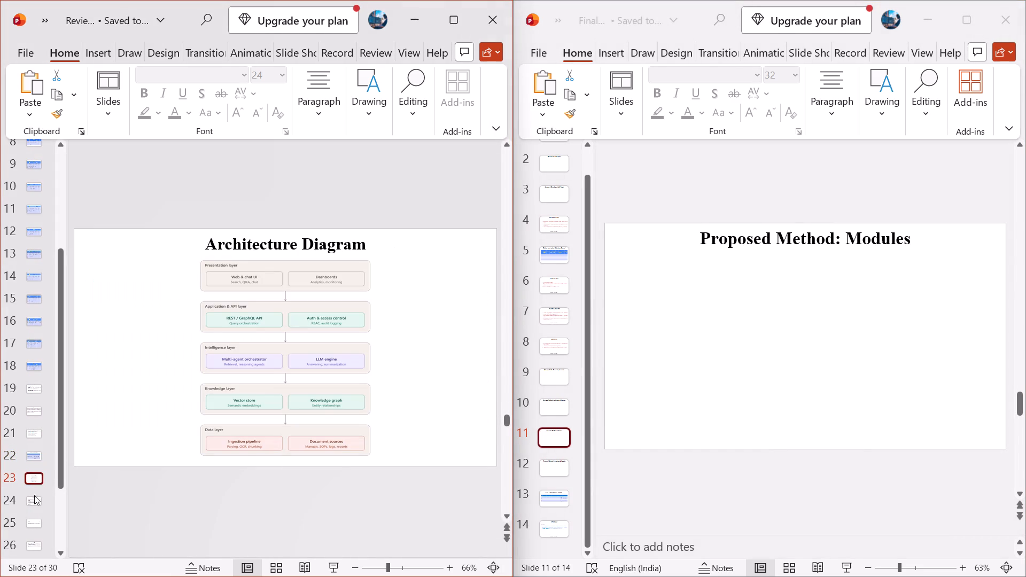
{"action": "left_click", "coordinate": [34, 503]}
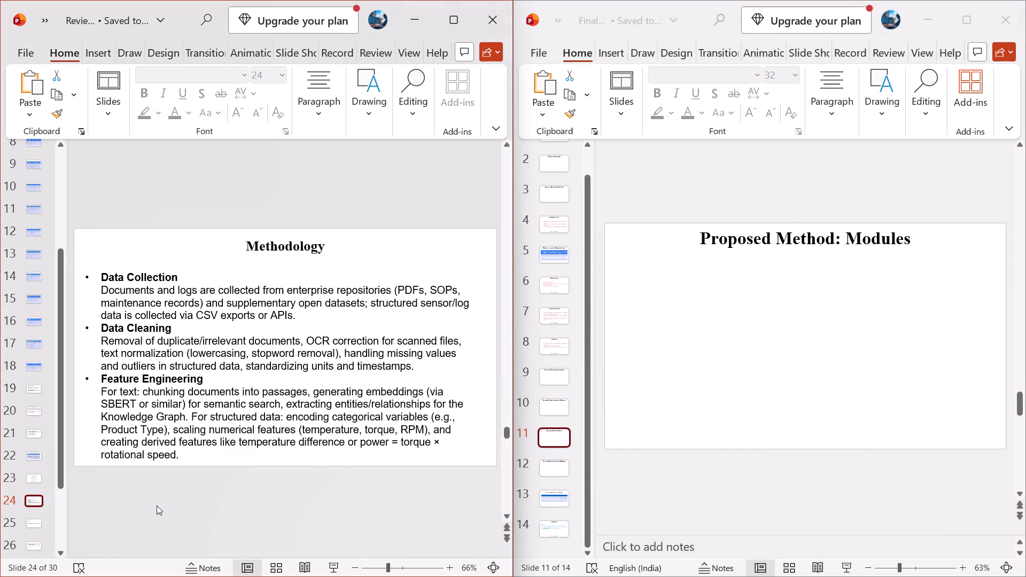
{"action": "scroll", "coordinate": [30, 514], "scroll_direction": "down", "scroll_amount": 3}
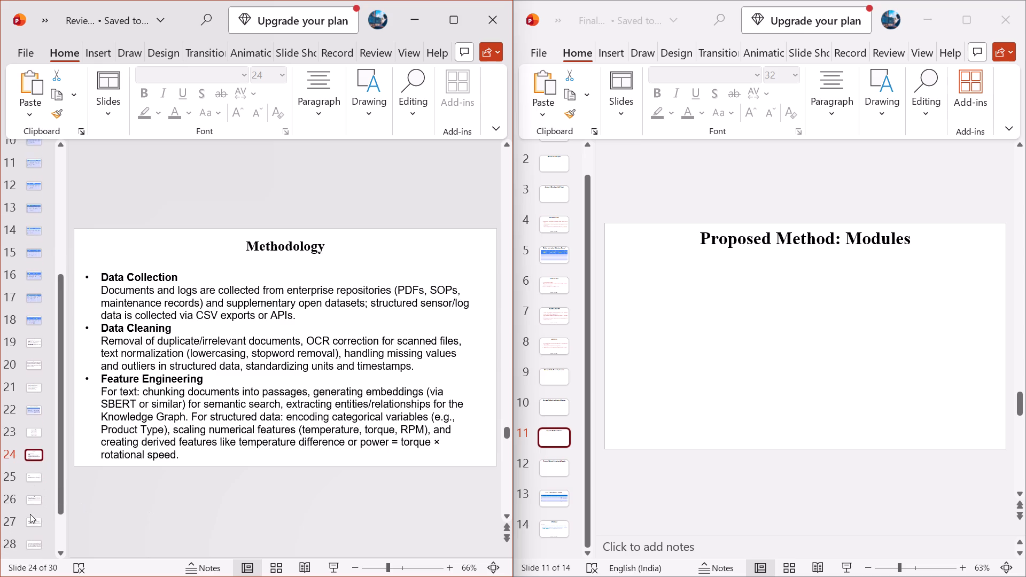
{"action": "left_click", "coordinate": [29, 481]}
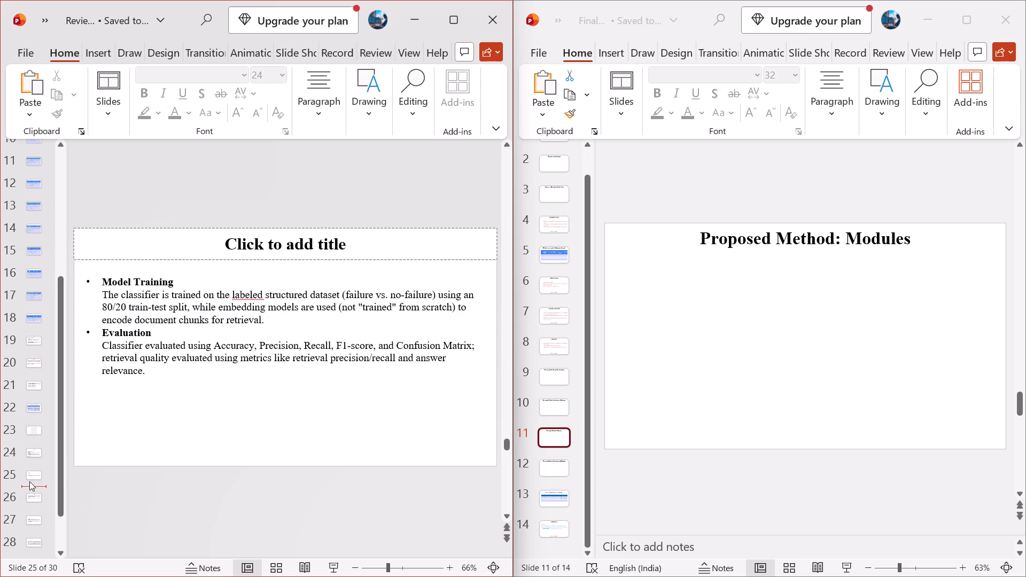
{"action": "left_click", "coordinate": [29, 496]}
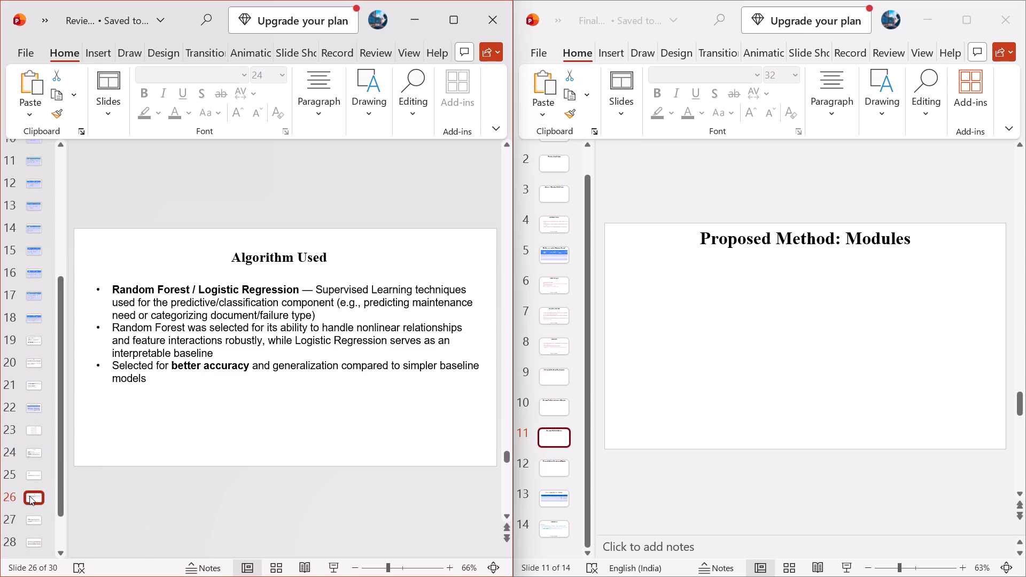
{"action": "left_click", "coordinate": [559, 475]}
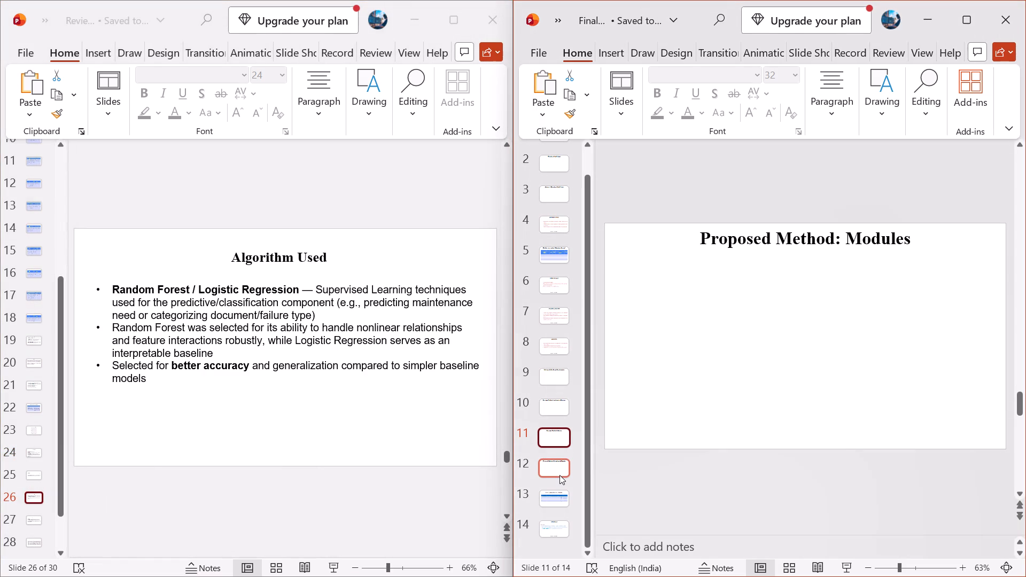
{"action": "left_click", "coordinate": [556, 472]}
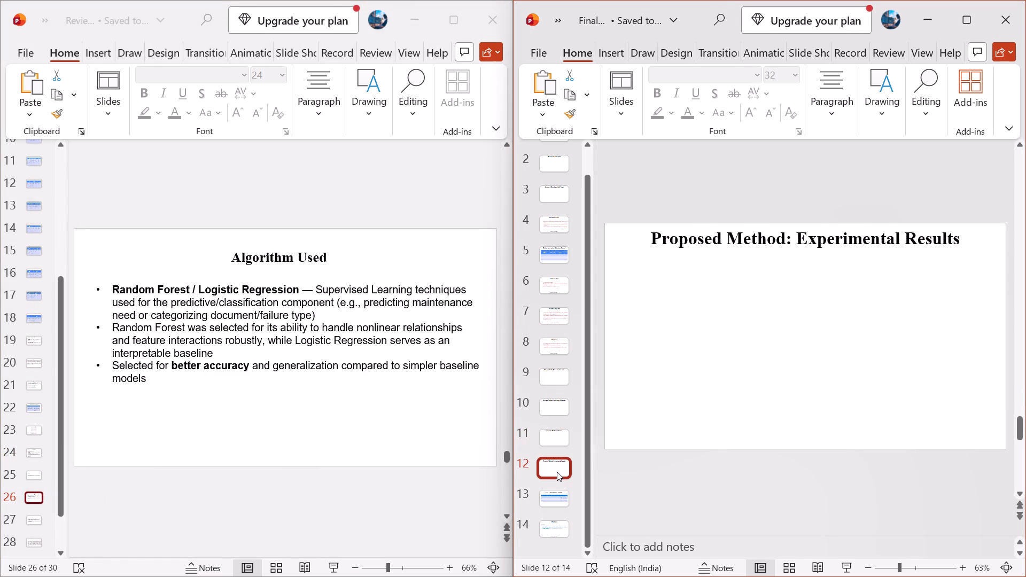
{"action": "left_click", "coordinate": [555, 491]}
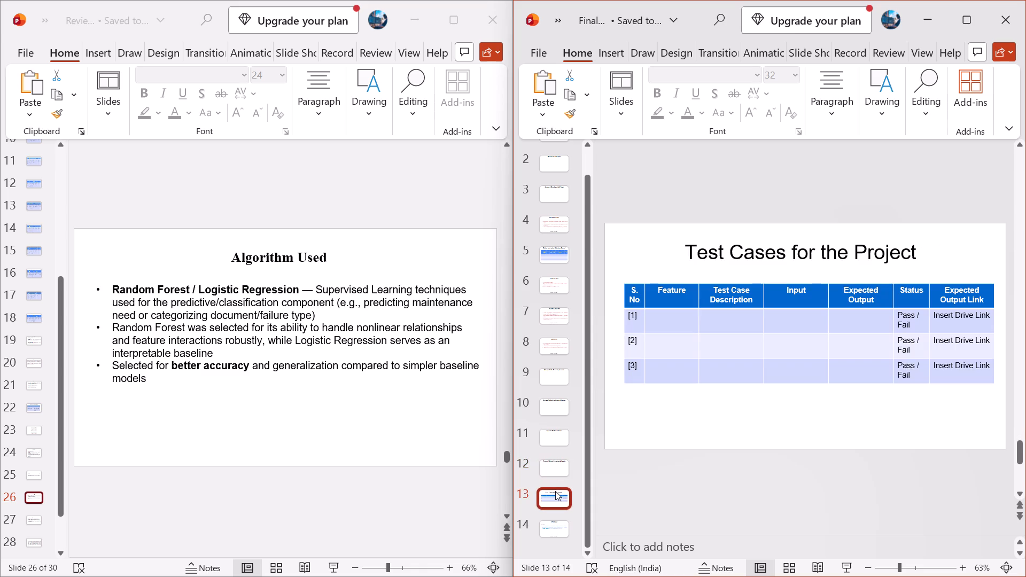
{"action": "left_click", "coordinate": [548, 530]}
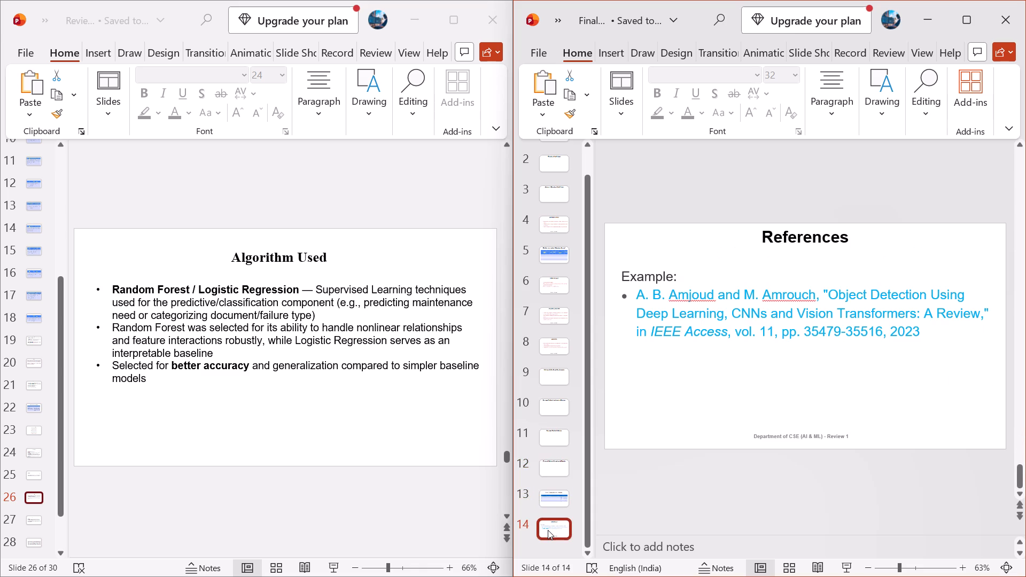
{"action": "scroll", "coordinate": [548, 530], "scroll_direction": "down", "scroll_amount": 2}
{"action": "left_click", "coordinate": [547, 435]}
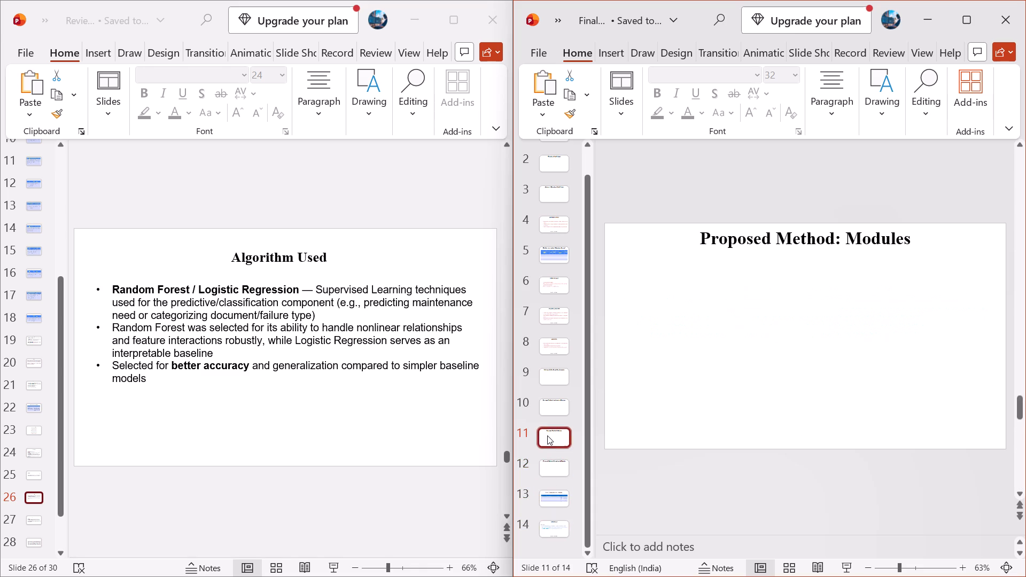
{"action": "left_click_drag", "start_coordinate": [918, 241], "coordinate": [875, 250]}
{"action": "left_click_drag", "start_coordinate": [875, 250], "coordinate": [903, 235]}
{"action": "left_click", "coordinate": [903, 235]}
{"action": "left_click", "coordinate": [911, 235]}
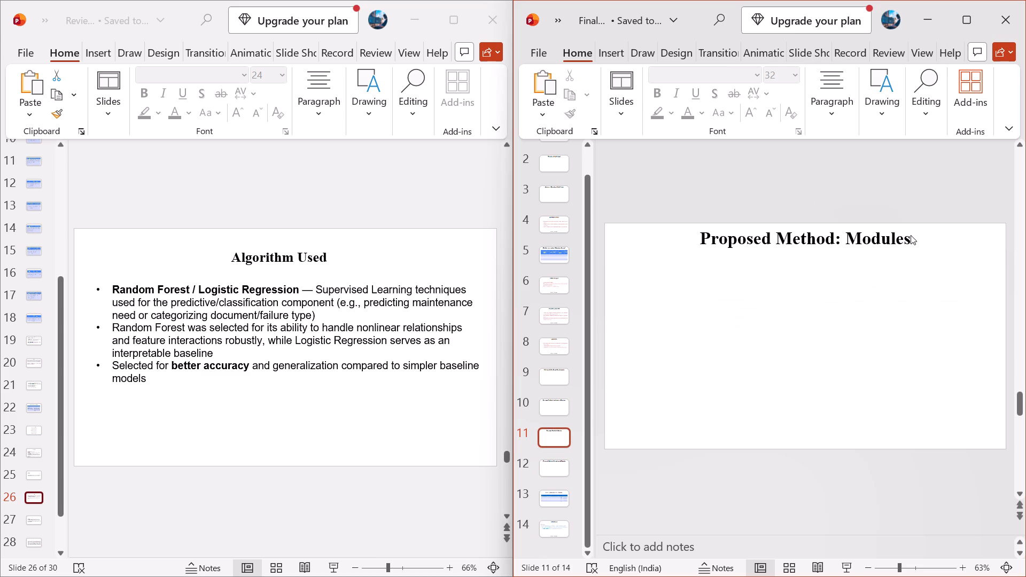
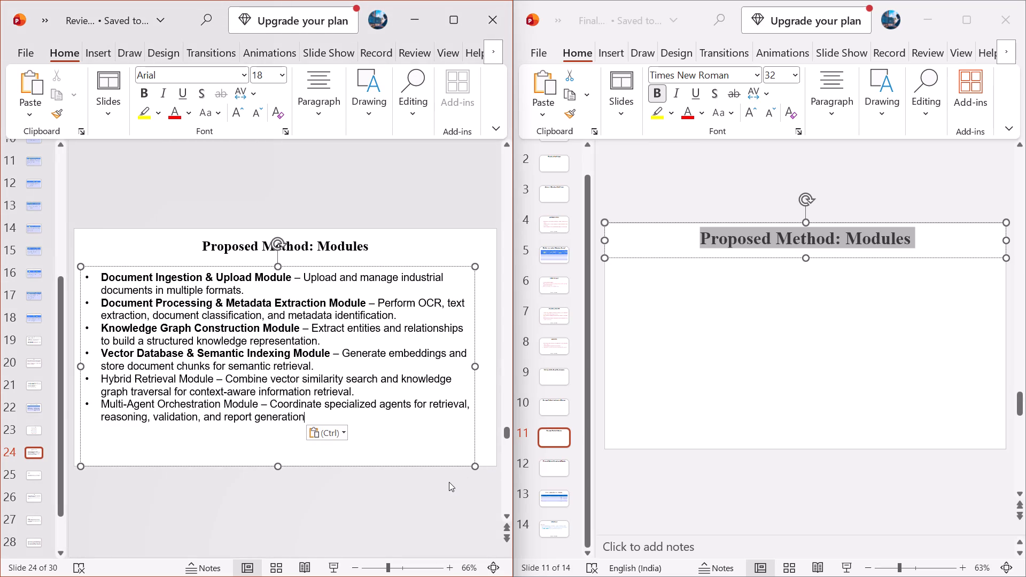
{"action": "key", "text": "Return"}
Copy the Analytics & Knowledge Dashboard Module item from ChatGPT and add it as the last bullet on slide 24 in PowerPoint.
{"action": "key", "text": "alt+Tab"}
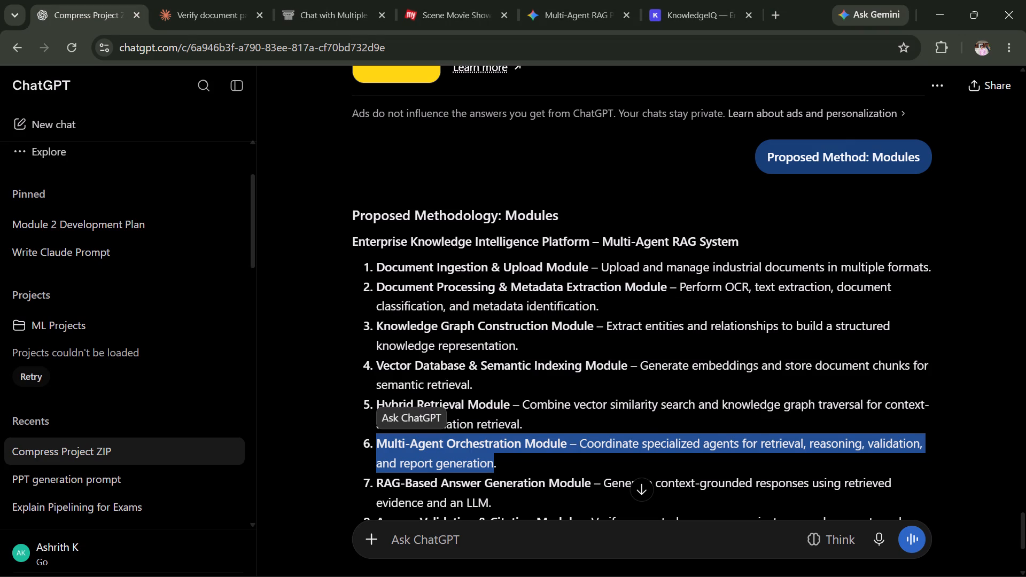
{"action": "scroll", "coordinate": [470, 419], "scroll_direction": "down", "scroll_amount": 1}
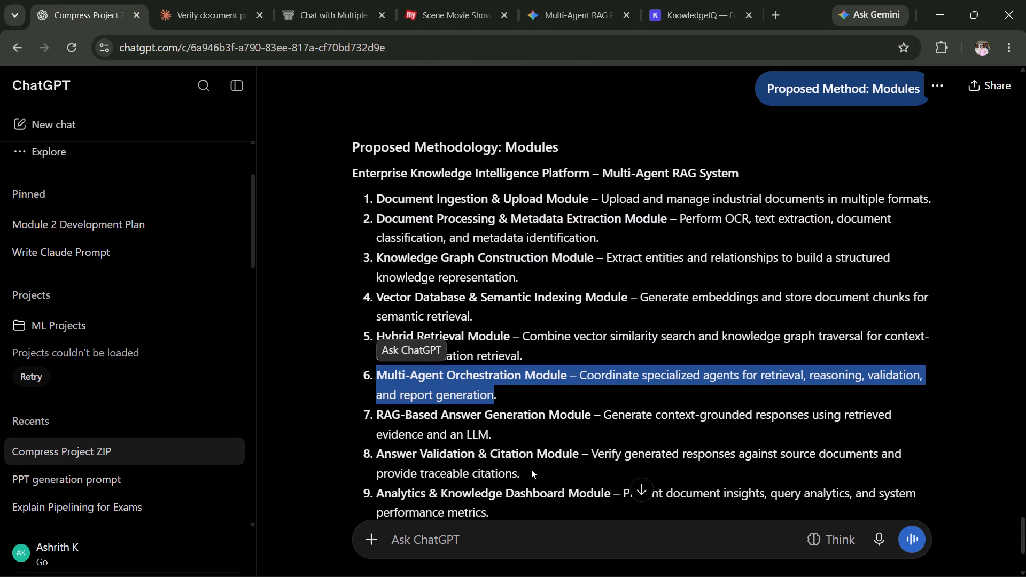
{"action": "scroll", "coordinate": [532, 466], "scroll_direction": "down", "scroll_amount": 1}
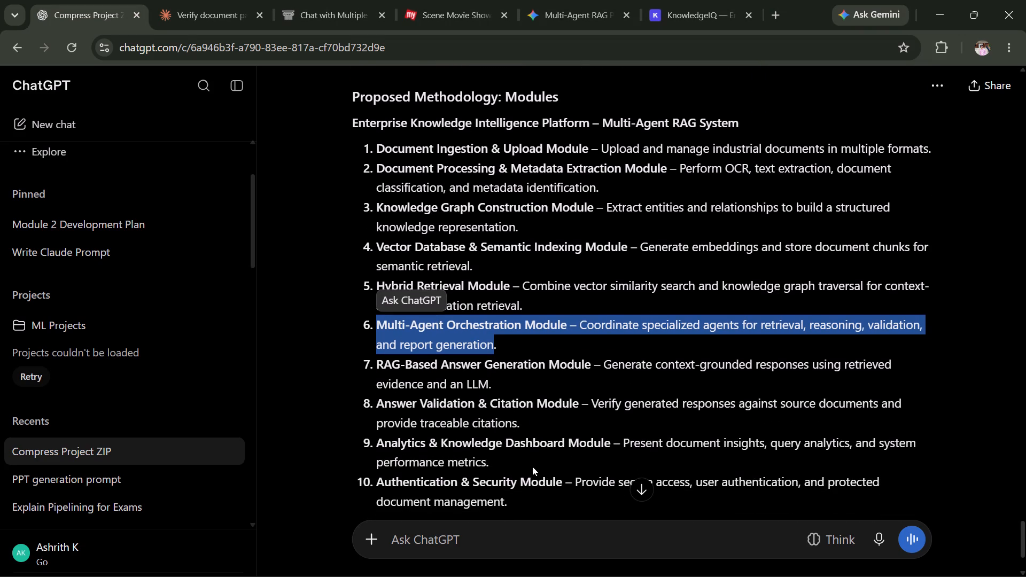
{"action": "left_click_drag", "start_coordinate": [509, 463], "coordinate": [376, 441]}
{"action": "key", "text": "ctrl+c"}
{"action": "key", "text": "alt+Tab"}
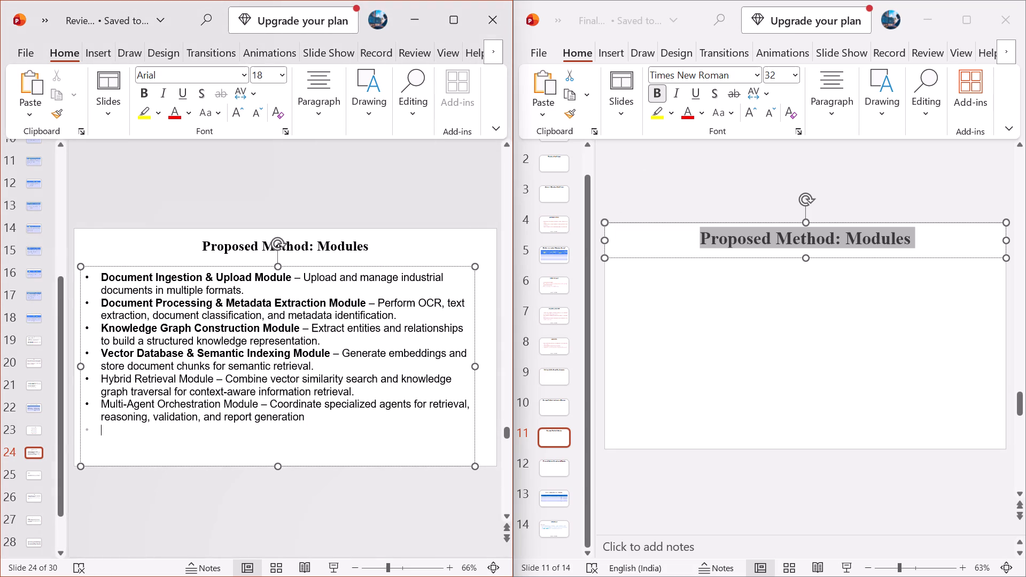
{"action": "key", "text": "ctrl+v"}
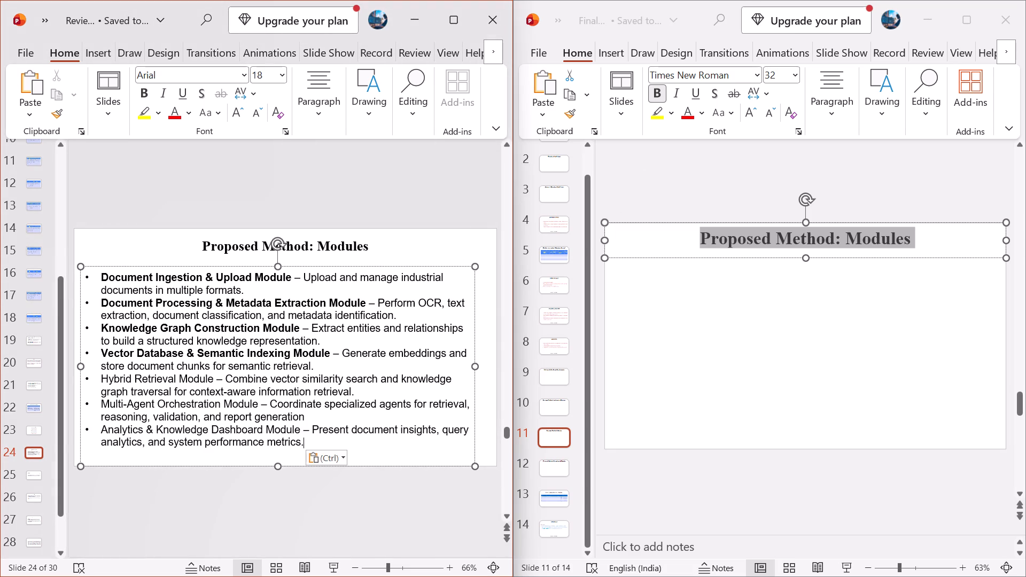
Bold the module names in the Hybrid Retrieval, Multi-Agent Orchestration and Analytics & Knowledge Dashboard bullets on slide 24.
{"action": "left_click_drag", "start_coordinate": [98, 379], "coordinate": [220, 383]}
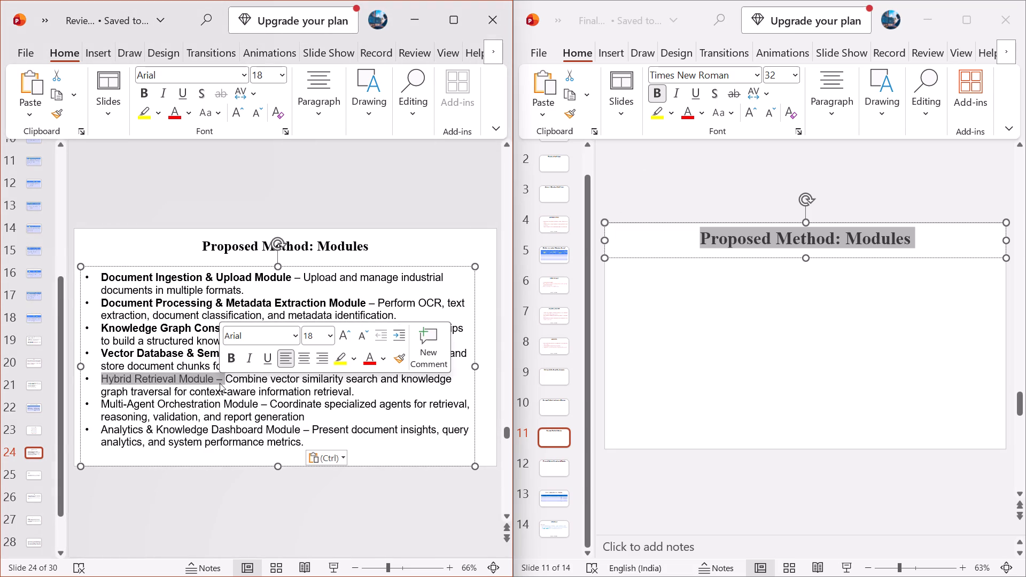
{"action": "left_click", "coordinate": [228, 362]}
{"action": "left_click_drag", "start_coordinate": [97, 402], "coordinate": [267, 403]}
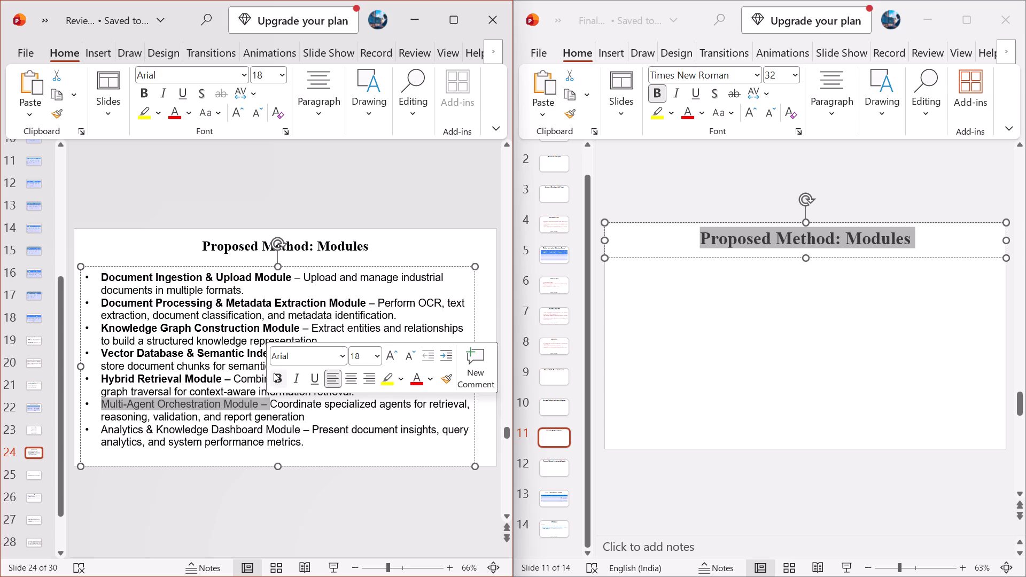
{"action": "left_click", "coordinate": [275, 370]}
{"action": "left_click_drag", "start_coordinate": [96, 428], "coordinate": [289, 431]}
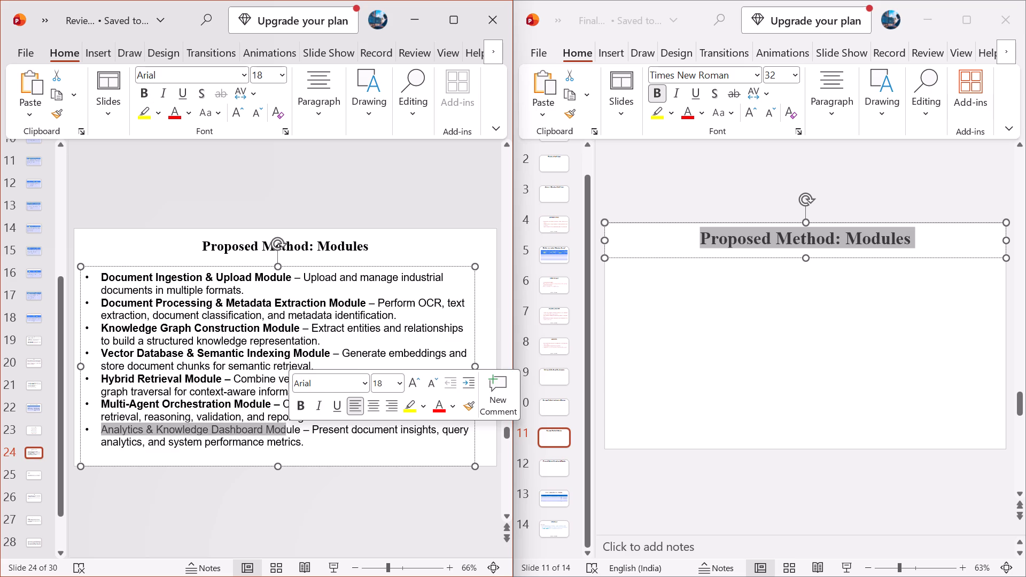
{"action": "left_click", "coordinate": [304, 435]}
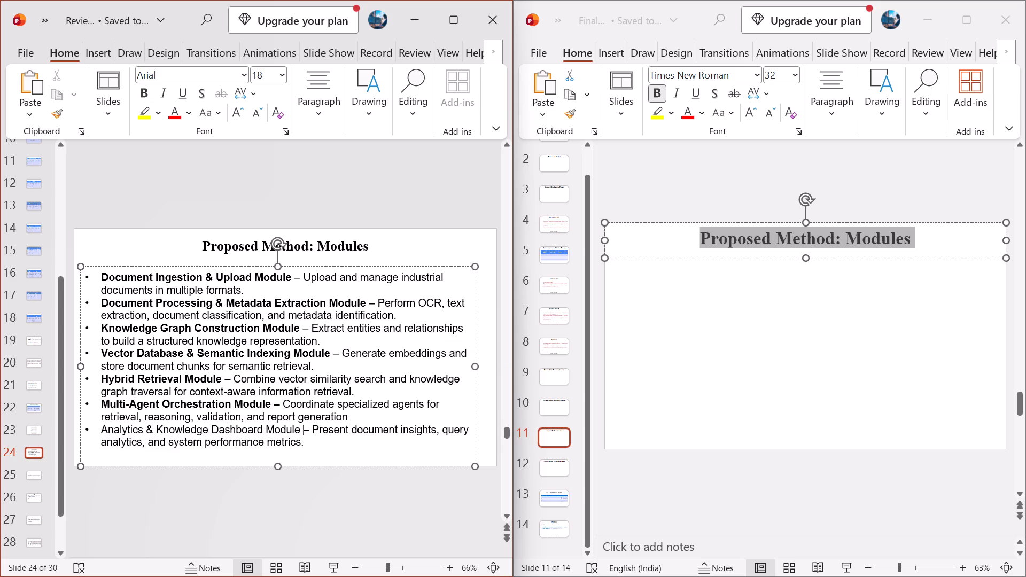
{"action": "left_click_drag", "start_coordinate": [102, 430], "coordinate": [304, 432]}
{"action": "left_click", "coordinate": [315, 406]}
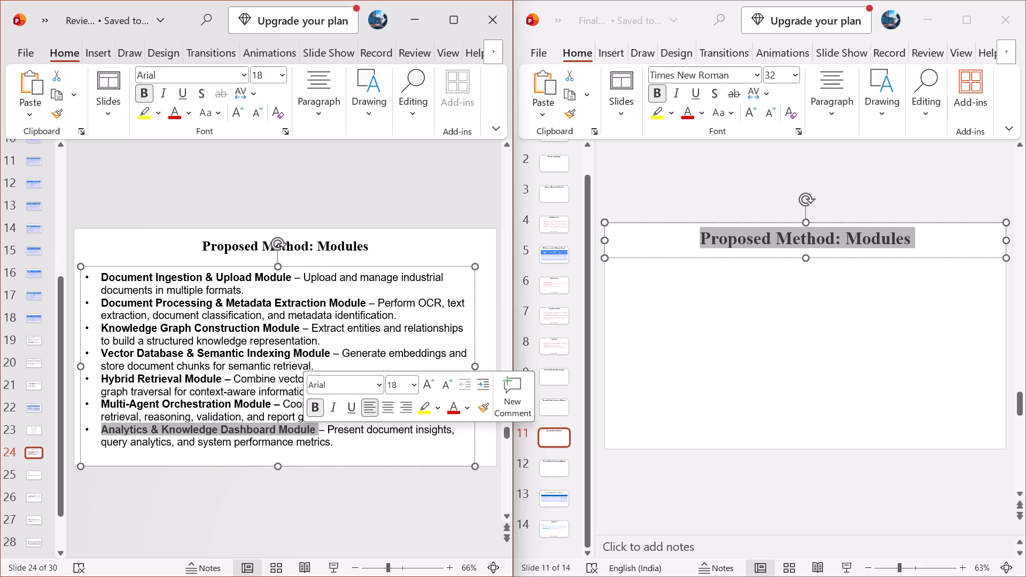
{"action": "left_click", "coordinate": [325, 471]}
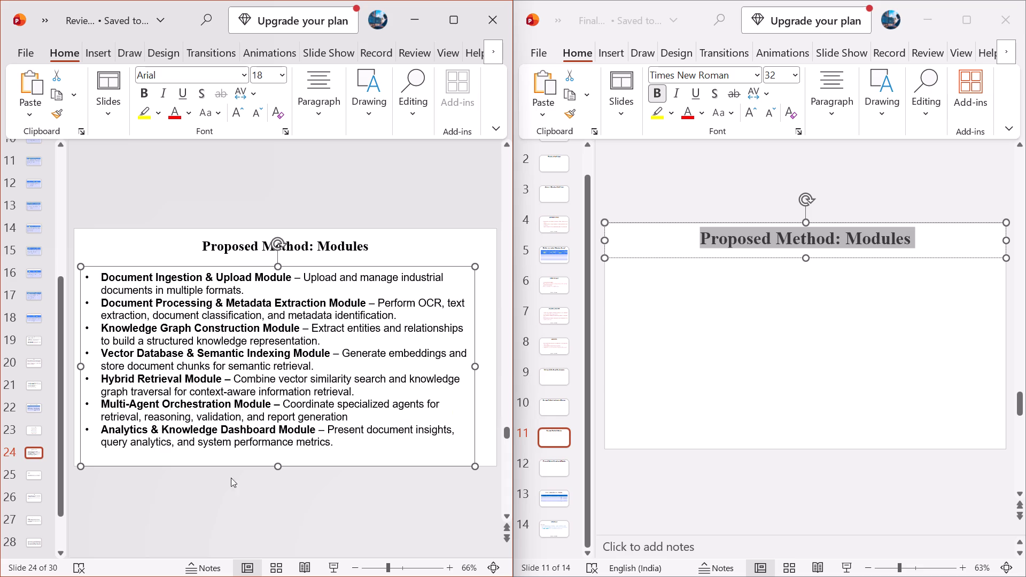
Delete slide 25, the untitled Model Training and Evaluation slide, from the Review 2 deck.
{"action": "left_click", "coordinate": [37, 477]}
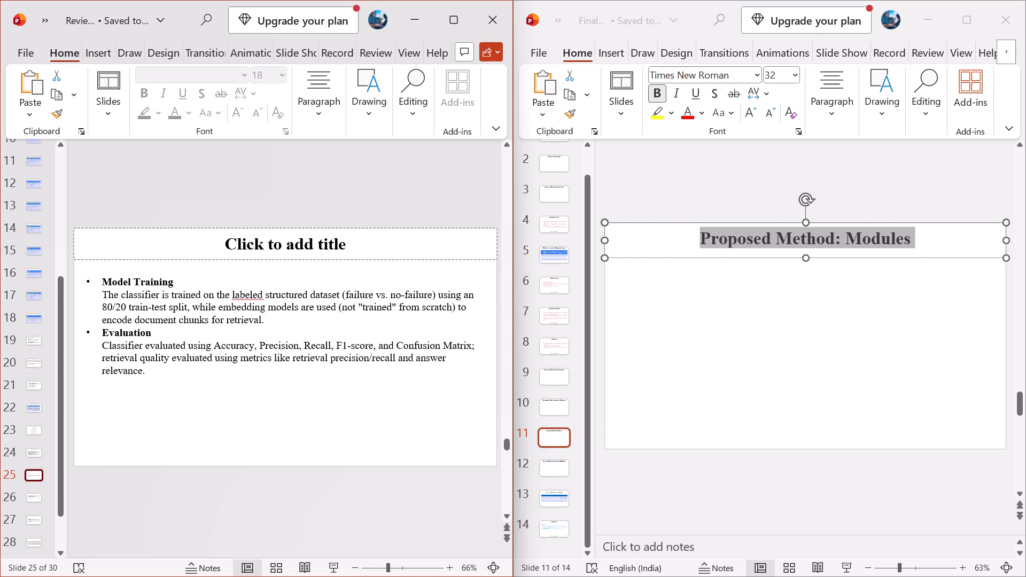
{"action": "right_click", "coordinate": [30, 477]}
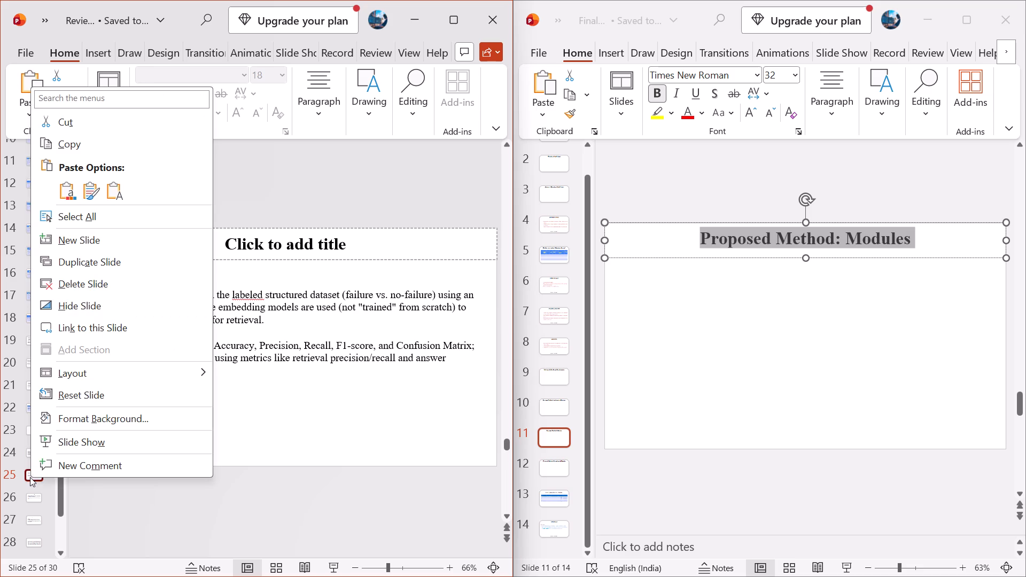
{"action": "left_click", "coordinate": [92, 280]}
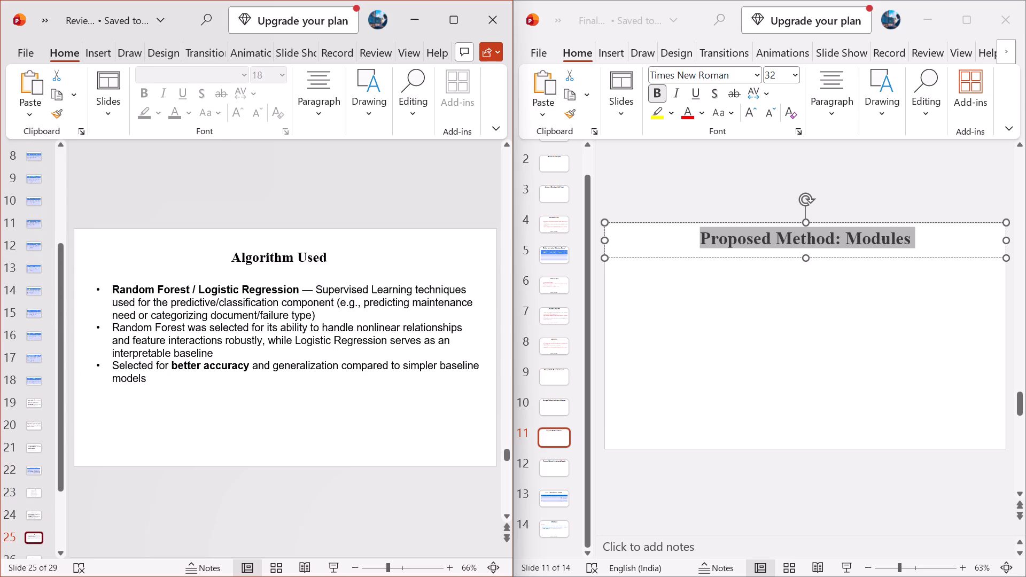
{"action": "left_click", "coordinate": [553, 470]}
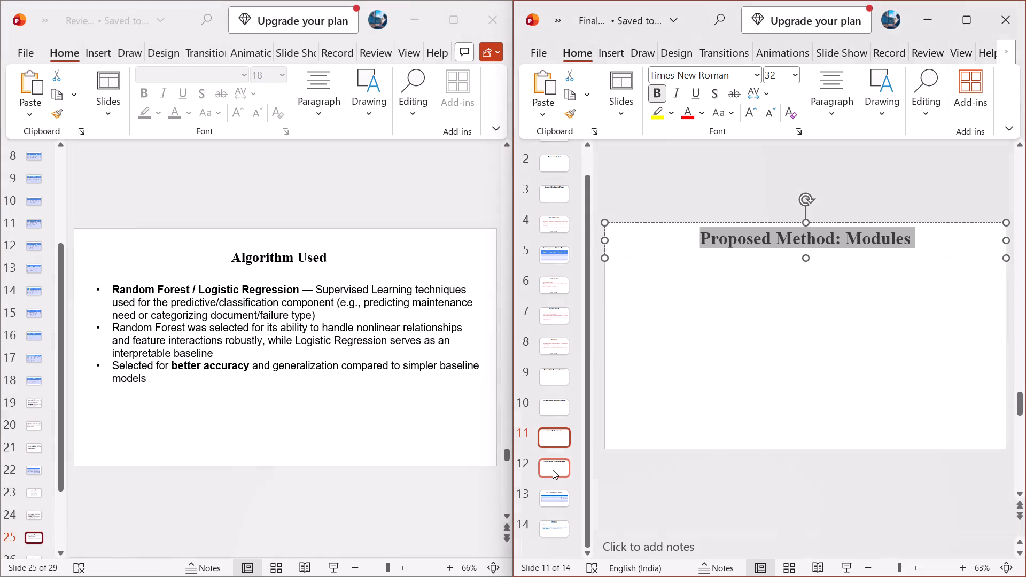
{"action": "left_click", "coordinate": [553, 470]}
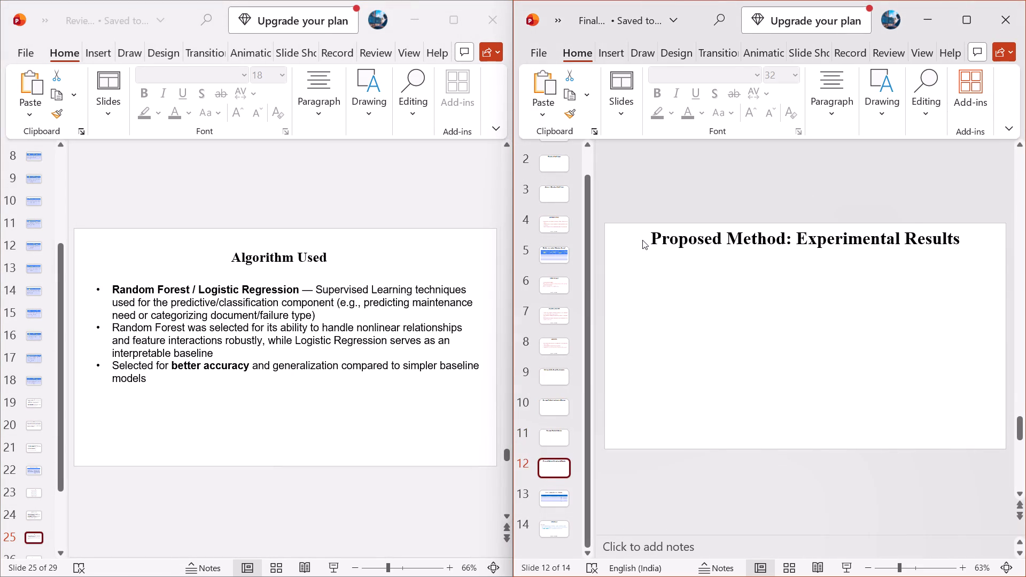
{"action": "left_click_drag", "start_coordinate": [642, 240], "coordinate": [698, 244]}
{"action": "left_click", "coordinate": [698, 244]}
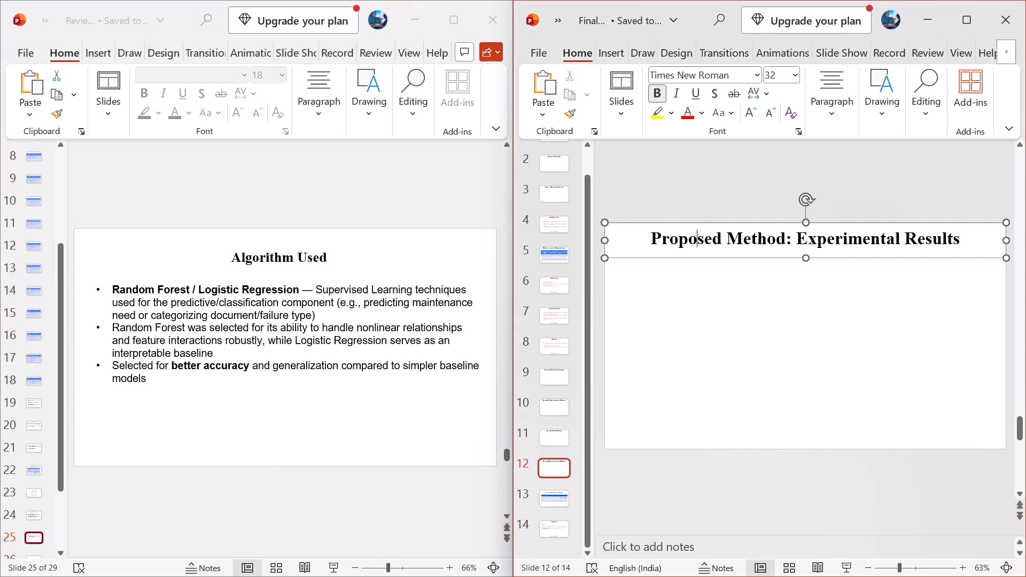
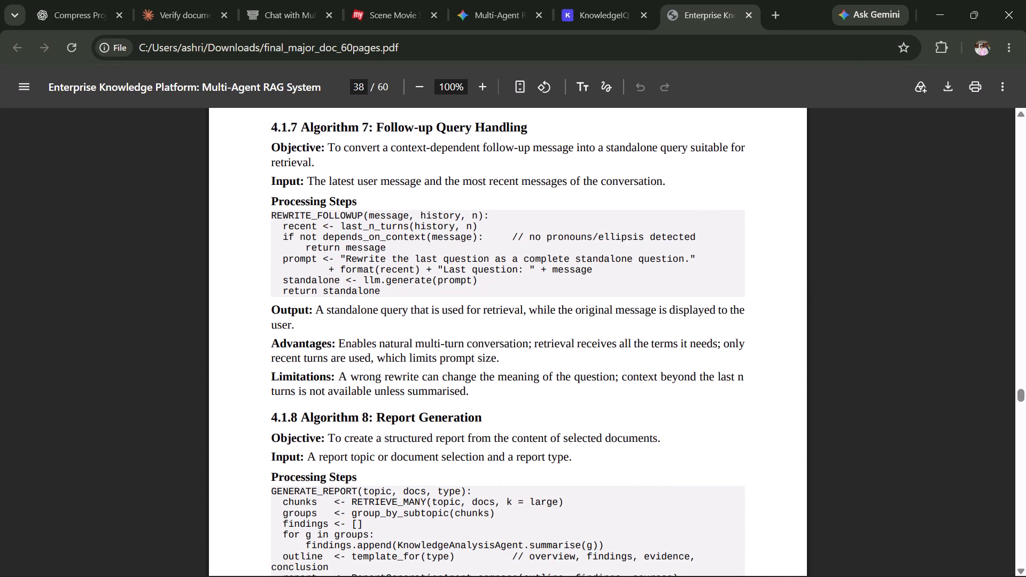
Review the report PDF from Algorithm 7: Follow-up Query Handling through the 4.2 Proposed Framework section and its diagram.
{"action": "scroll", "coordinate": [708, 321], "scroll_direction": "down", "scroll_amount": 2}
{"action": "scroll", "coordinate": [505, 340], "scroll_direction": "down", "scroll_amount": 2}
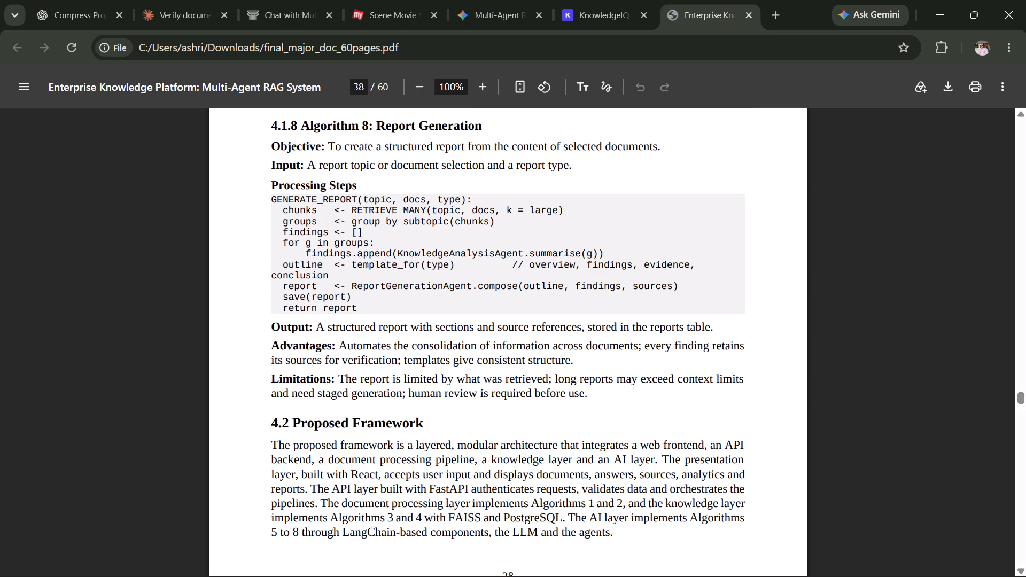
{"action": "scroll", "coordinate": [505, 340], "scroll_direction": "down", "scroll_amount": 1}
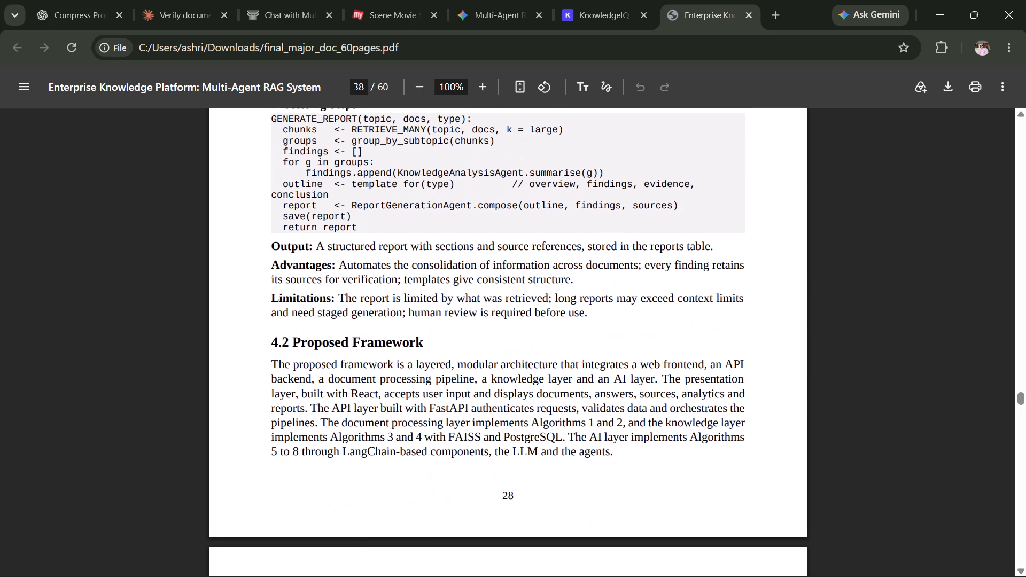
{"action": "scroll", "coordinate": [505, 340], "scroll_direction": "down", "scroll_amount": 4}
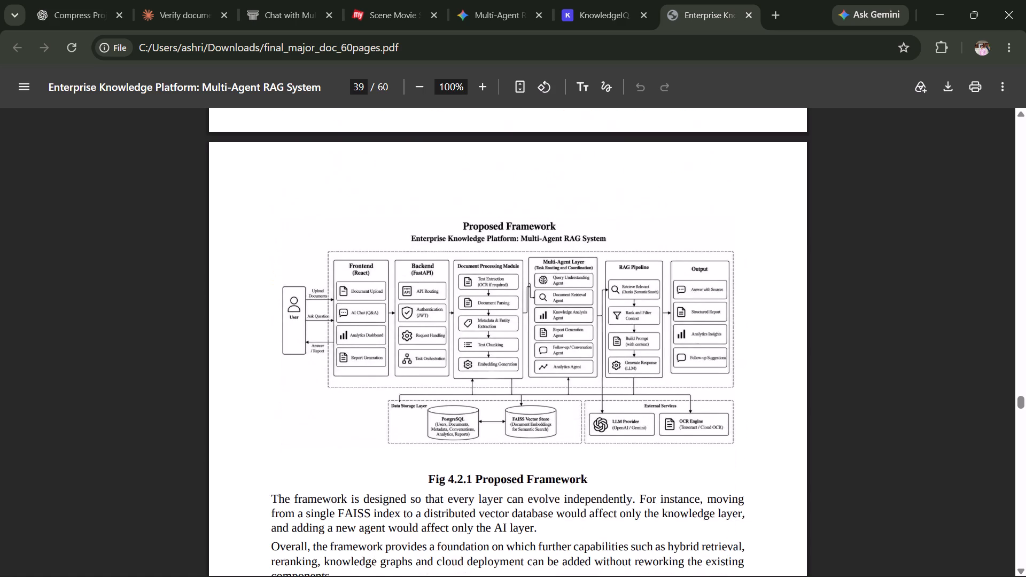
{"action": "scroll", "coordinate": [505, 340], "scroll_direction": "down", "scroll_amount": 4}
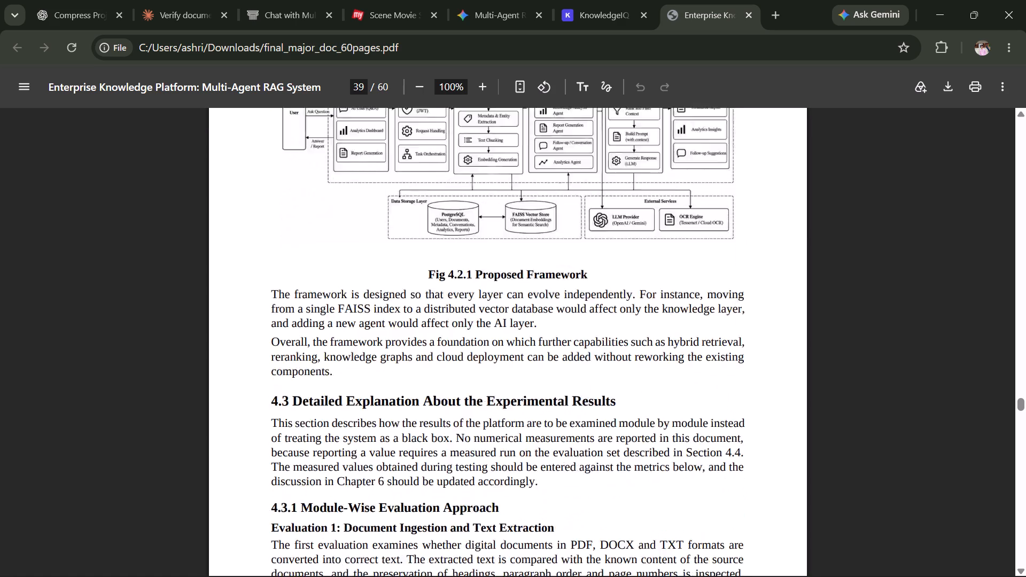
Examine section 4.3 on the experimental results, including the module-wise evaluations and Table 4.1 Evaluation Metrics and Methodology.
{"action": "scroll", "coordinate": [505, 340], "scroll_direction": "down", "scroll_amount": 3}
{"action": "left_click_drag", "start_coordinate": [272, 235], "coordinate": [544, 326]}
{"action": "left_click", "coordinate": [544, 326]}
{"action": "scroll", "coordinate": [544, 326], "scroll_direction": "down", "scroll_amount": 1}
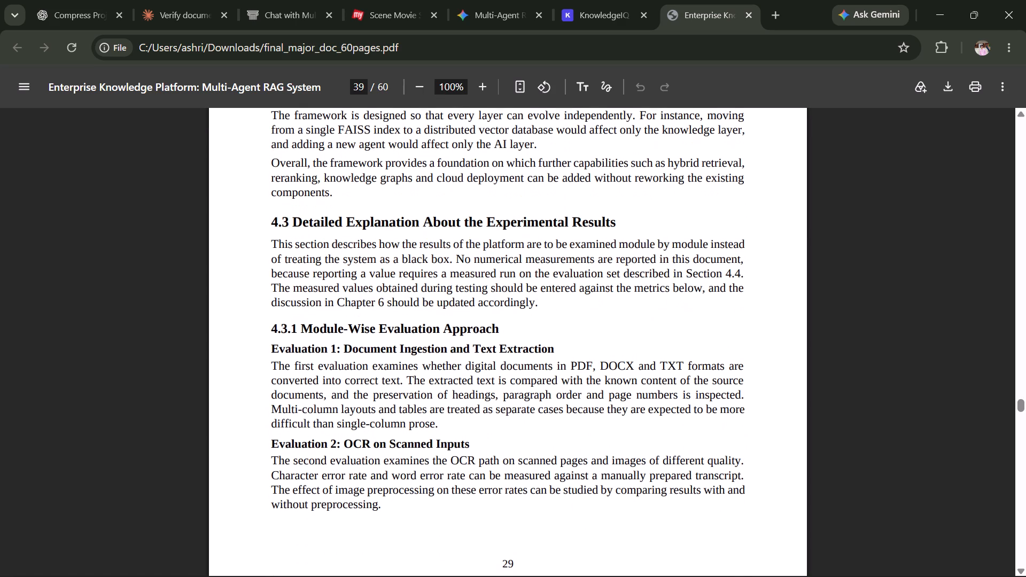
{"action": "left_click_drag", "start_coordinate": [538, 307], "coordinate": [242, 223]}
{"action": "left_click", "coordinate": [242, 223]}
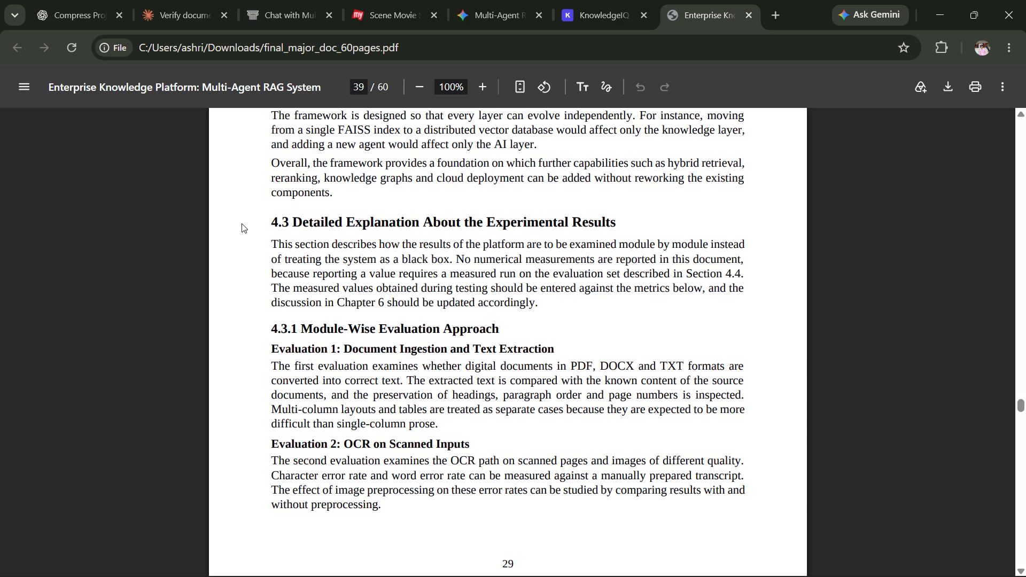
{"action": "left_click", "coordinate": [331, 282]}
{"action": "scroll", "coordinate": [331, 282], "scroll_direction": "down", "scroll_amount": 9}
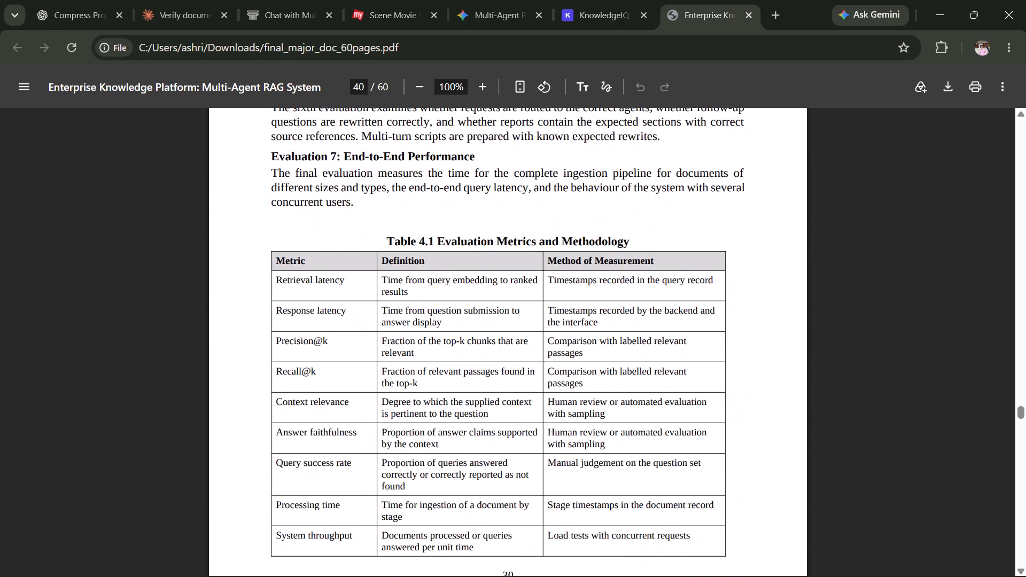
{"action": "scroll", "coordinate": [331, 282], "scroll_direction": "down", "scroll_amount": 1}
{"action": "scroll", "coordinate": [373, 297], "scroll_direction": "up", "scroll_amount": 1}
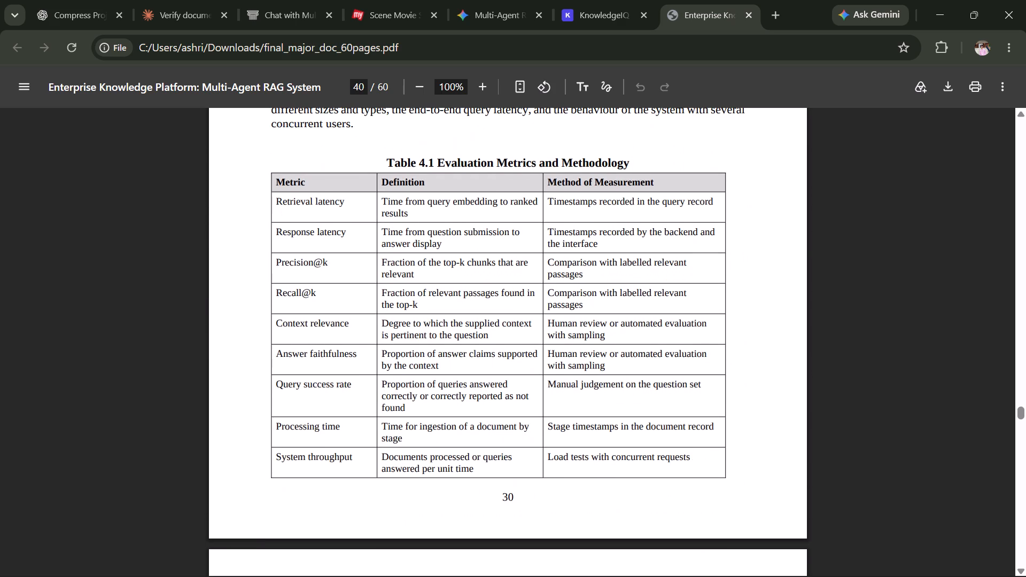
{"action": "left_click", "coordinate": [395, 318]}
Look through Chapter 5 of the report for the project's test cases in section 5.2.
{"action": "scroll", "coordinate": [395, 318], "scroll_direction": "down", "scroll_amount": 1}
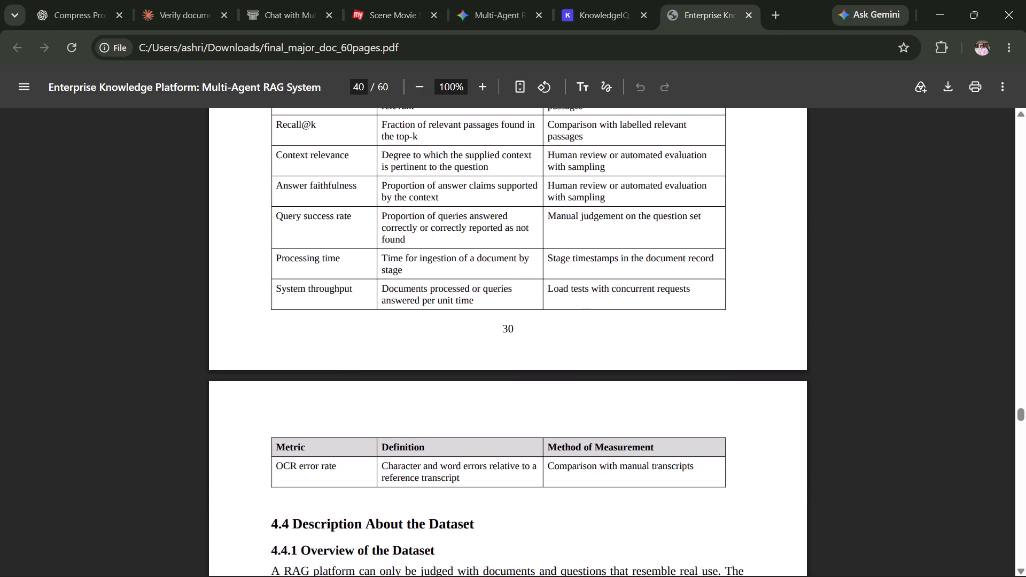
{"action": "scroll", "coordinate": [395, 318], "scroll_direction": "down", "scroll_amount": 9}
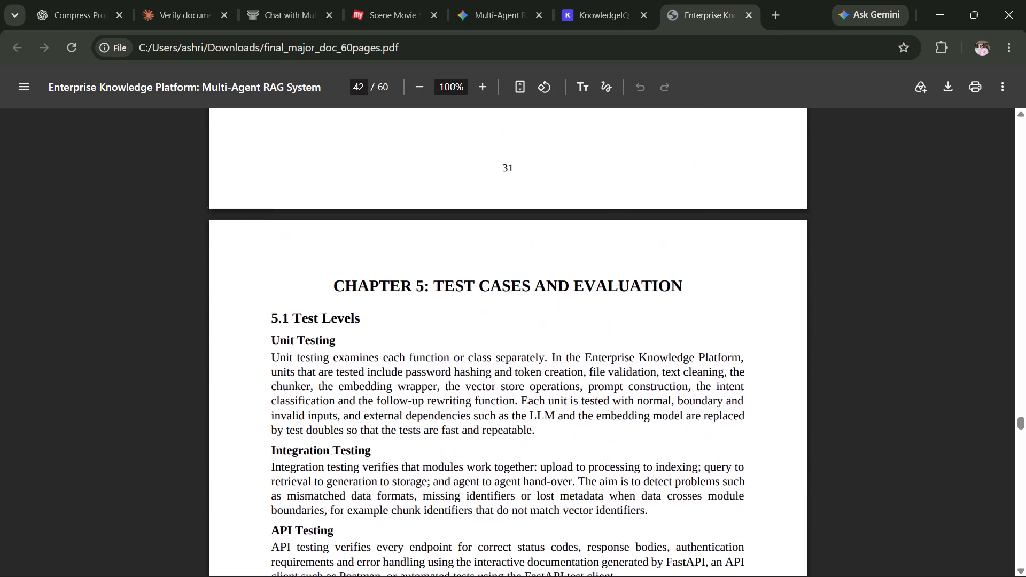
{"action": "scroll", "coordinate": [395, 318], "scroll_direction": "down", "scroll_amount": 2}
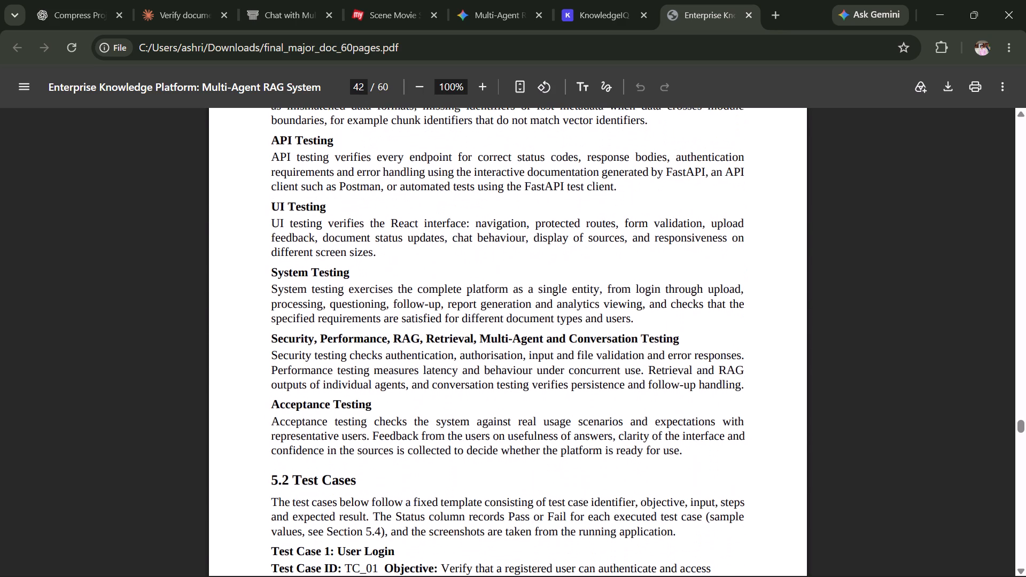
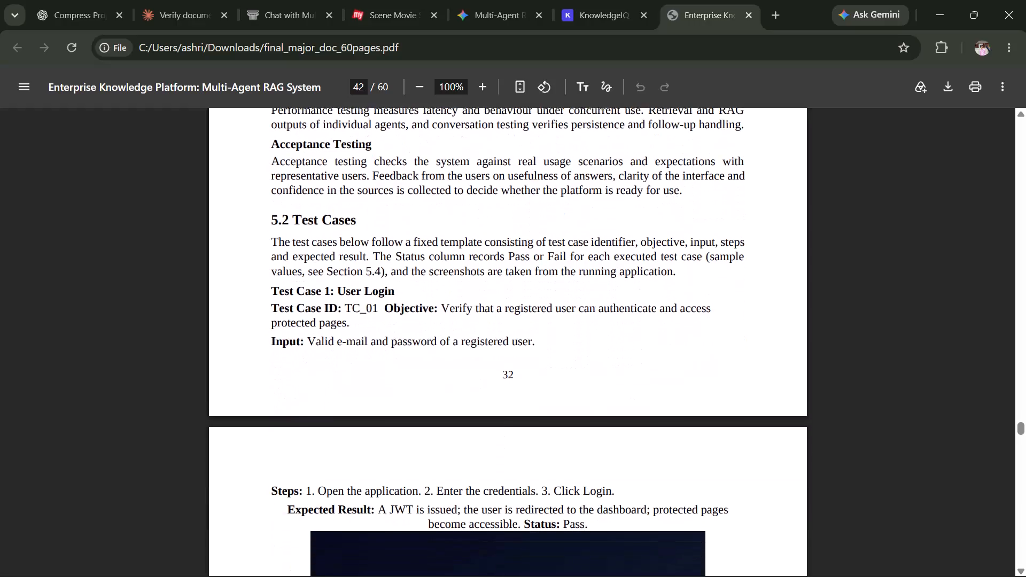
{"action": "scroll", "coordinate": [395, 318], "scroll_direction": "down", "scroll_amount": 6}
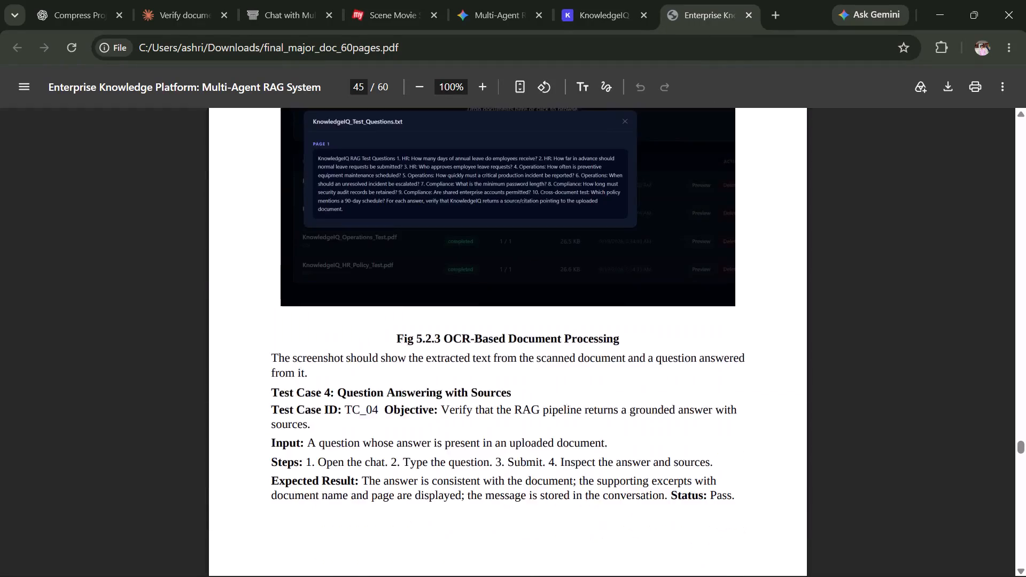
{"action": "scroll", "coordinate": [395, 318], "scroll_direction": "down", "scroll_amount": 3}
{"action": "scroll", "coordinate": [395, 318], "scroll_direction": "up", "scroll_amount": 5}
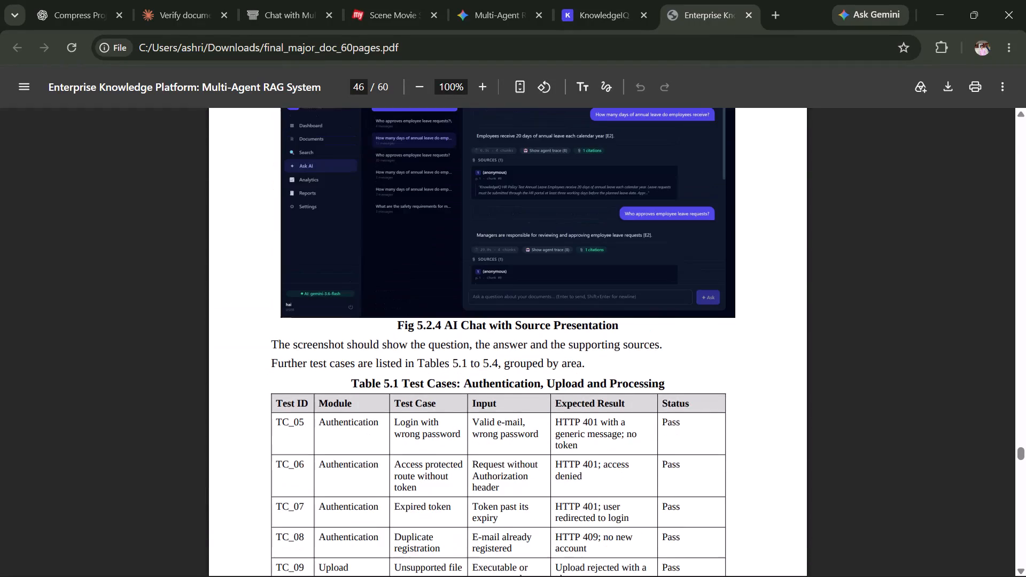
{"action": "scroll", "coordinate": [395, 318], "scroll_direction": "up", "scroll_amount": 1}
{"action": "scroll", "coordinate": [395, 318], "scroll_direction": "down", "scroll_amount": 1}
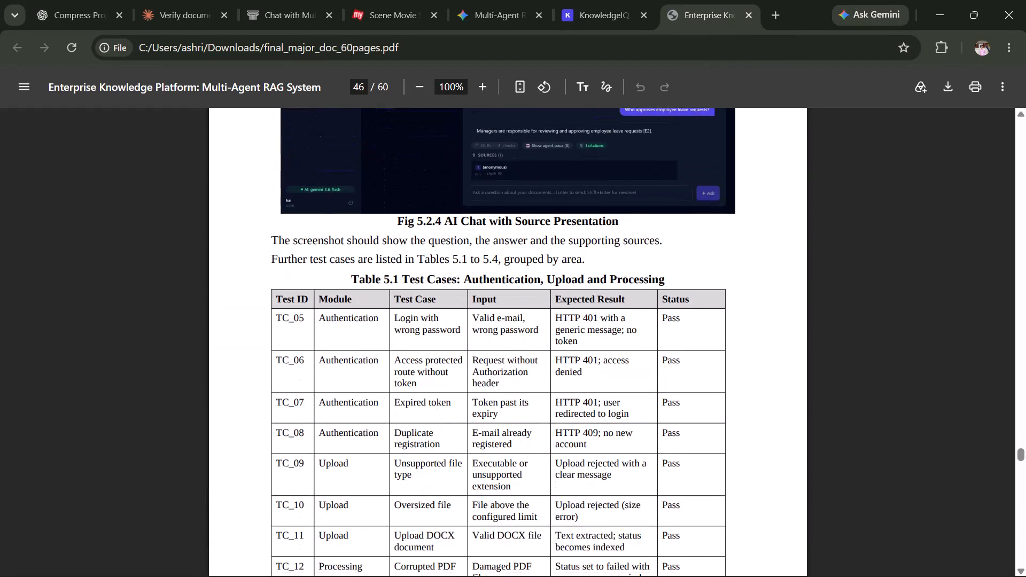
{"action": "scroll", "coordinate": [395, 318], "scroll_direction": "down", "scroll_amount": 1}
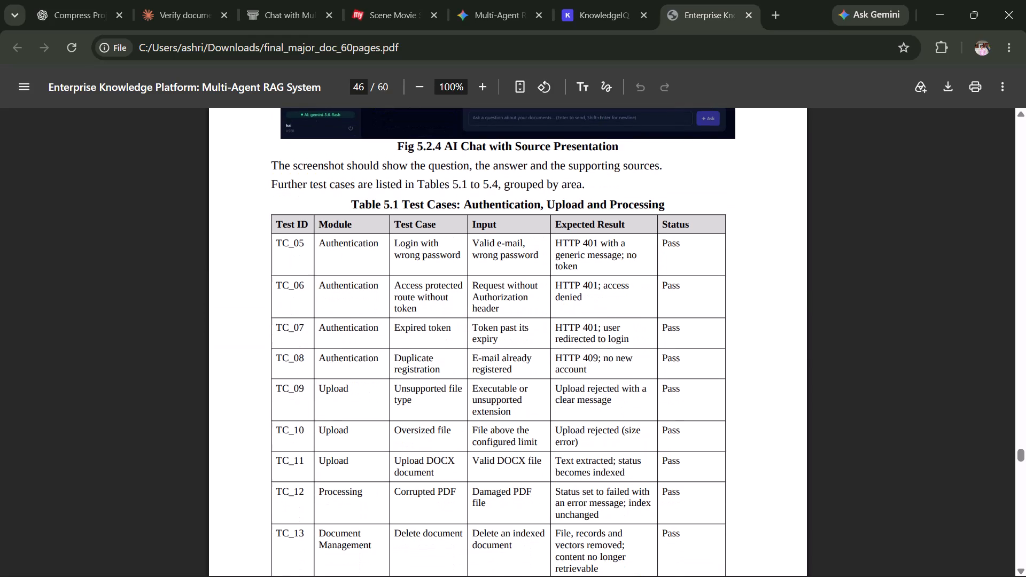
{"action": "scroll", "coordinate": [395, 318], "scroll_direction": "down", "scroll_amount": 6}
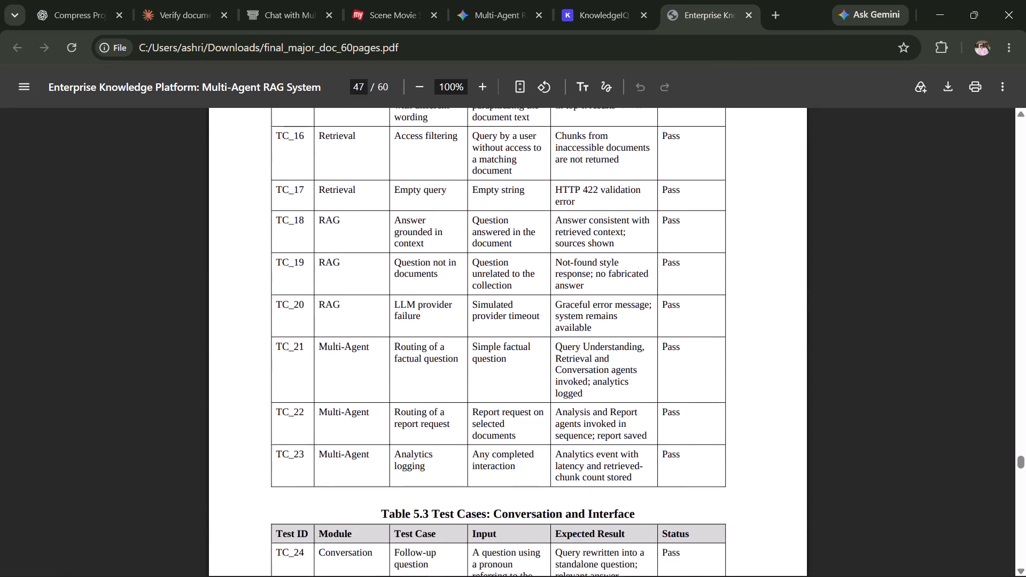
{"action": "scroll", "coordinate": [395, 318], "scroll_direction": "down", "scroll_amount": 2}
{"action": "left_click", "coordinate": [399, 242]}
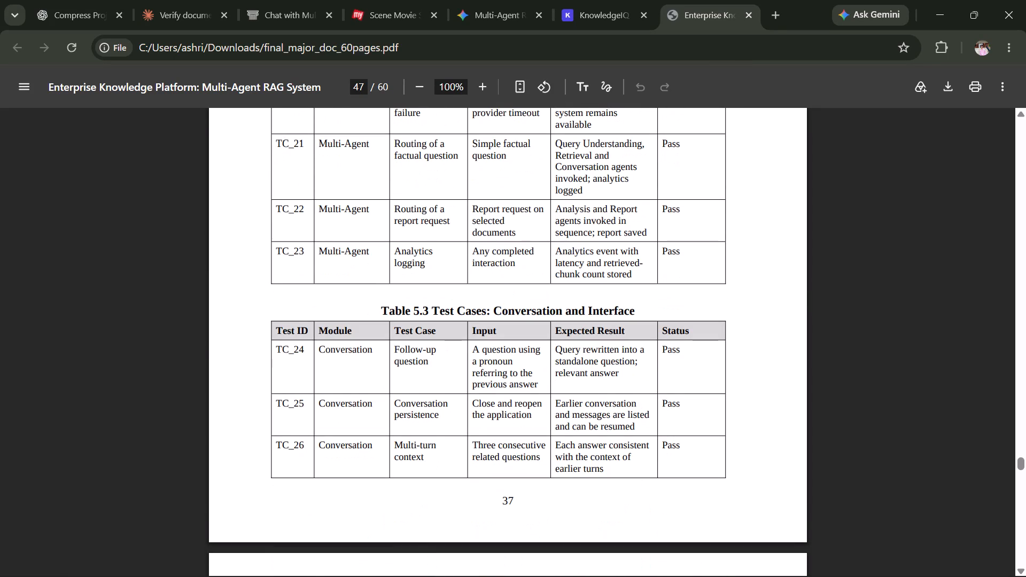
{"action": "left_click_drag", "start_coordinate": [728, 280], "coordinate": [667, 250]}
{"action": "left_click_drag", "start_coordinate": [667, 250], "coordinate": [705, 255]}
{"action": "left_click", "coordinate": [678, 259]}
Go back over Test Cases 3 and 4 and examine the rows of Table 5.1 Authentication, Upload and Processing.
{"action": "scroll", "coordinate": [678, 259], "scroll_direction": "up", "scroll_amount": 2}
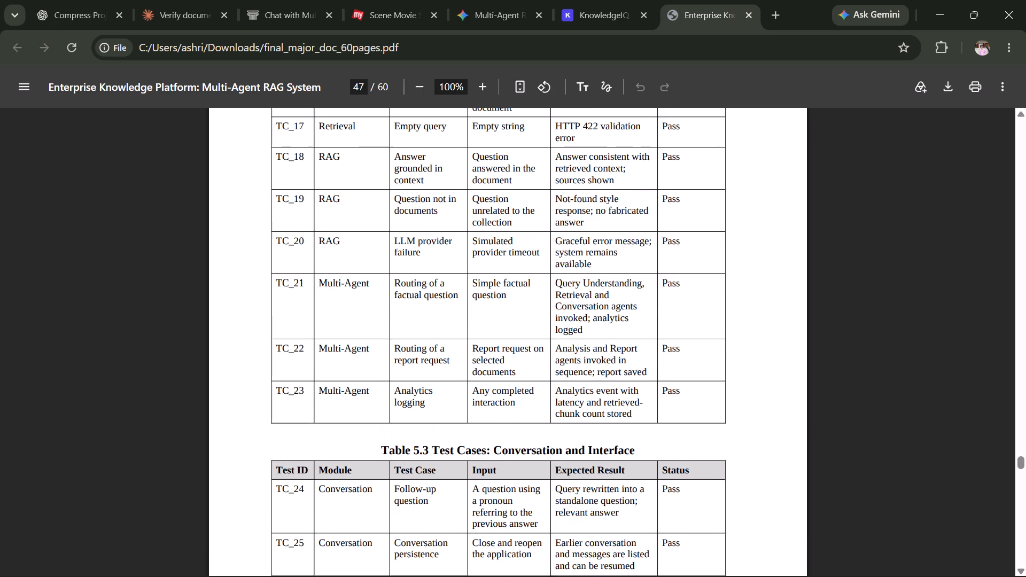
{"action": "scroll", "coordinate": [678, 259], "scroll_direction": "up", "scroll_amount": 3}
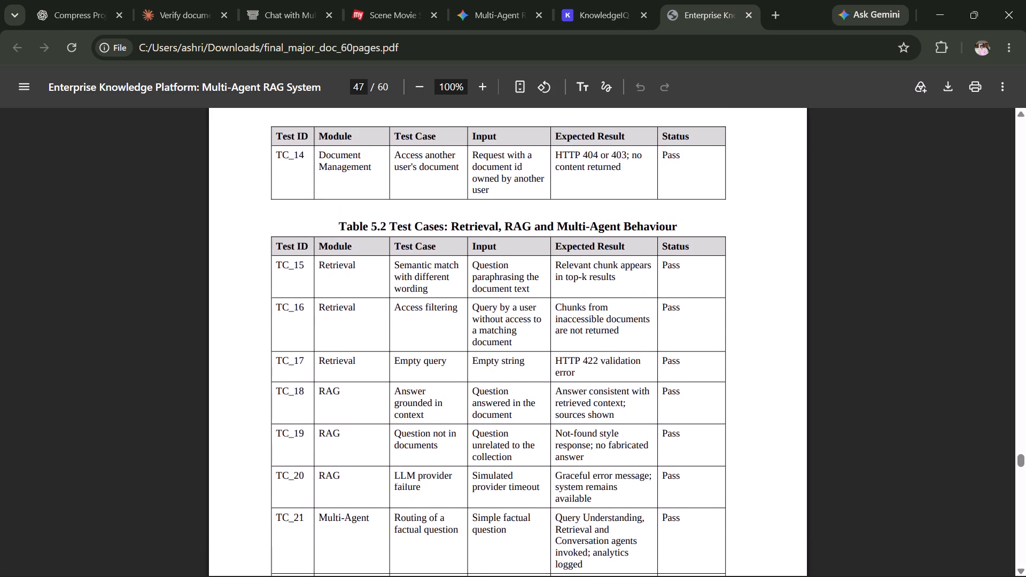
{"action": "scroll", "coordinate": [276, 165], "scroll_direction": "up", "scroll_amount": 4}
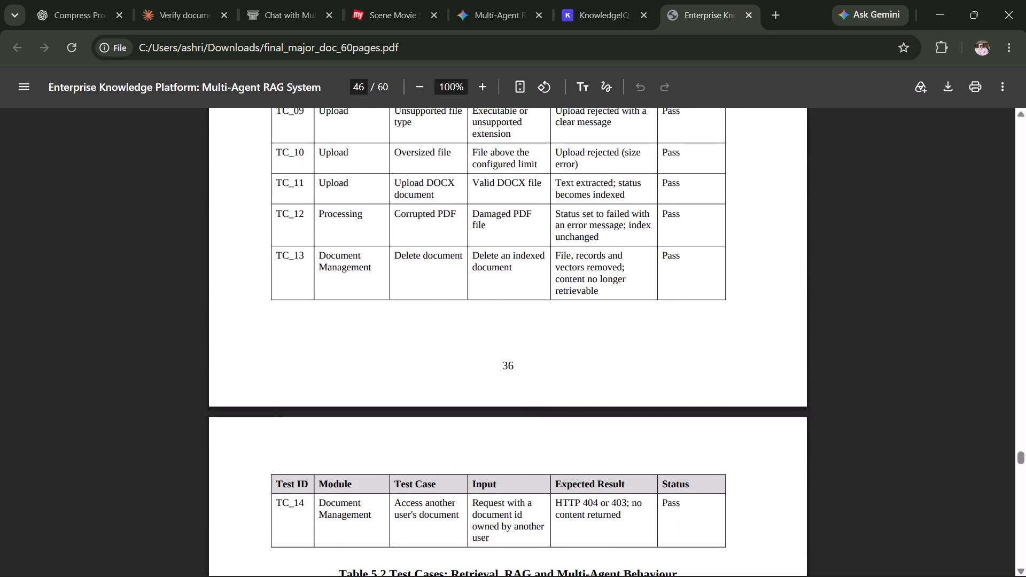
{"action": "scroll", "coordinate": [276, 165], "scroll_direction": "up", "scroll_amount": 6}
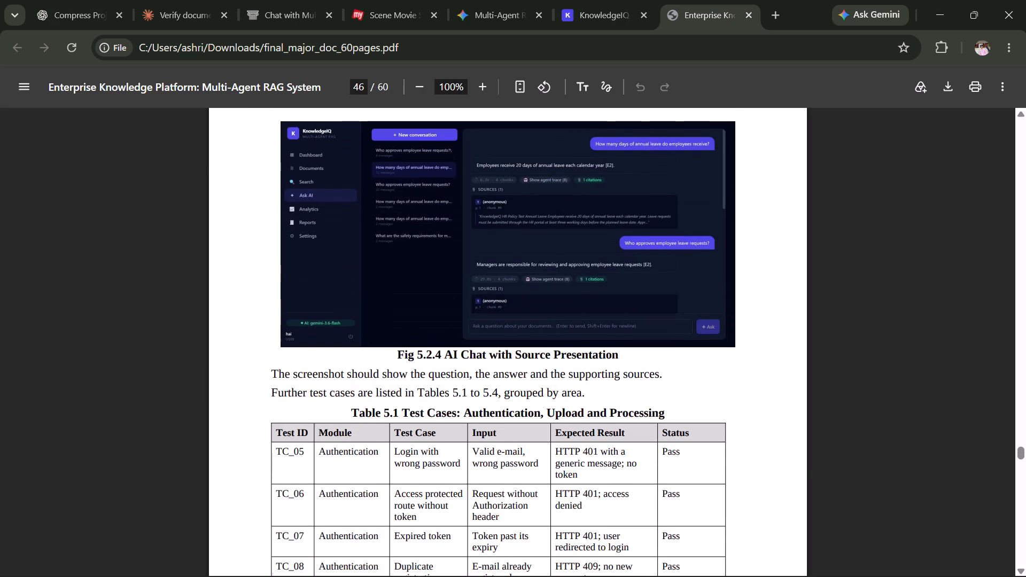
{"action": "scroll", "coordinate": [276, 165], "scroll_direction": "up", "scroll_amount": 3}
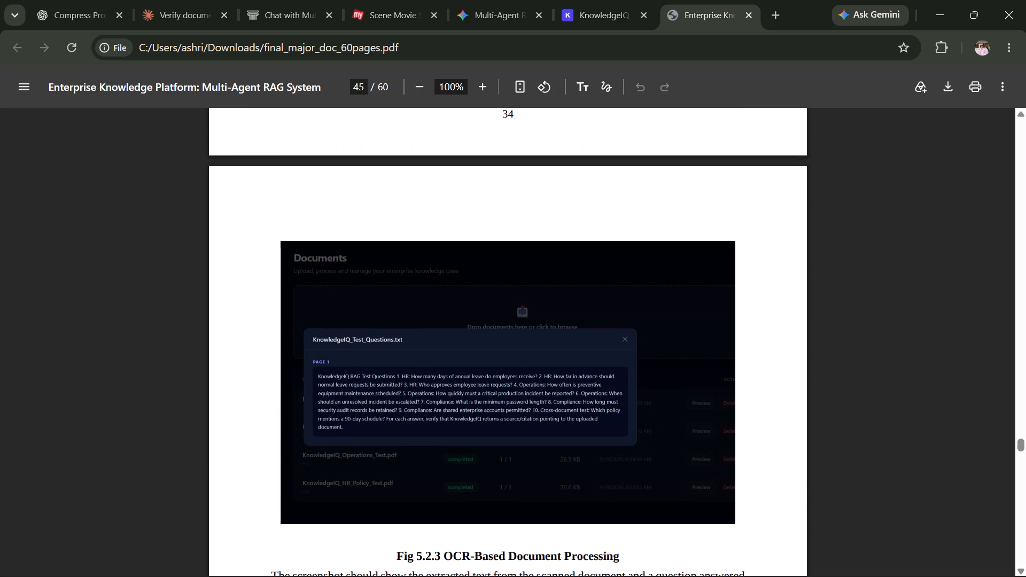
{"action": "scroll", "coordinate": [276, 165], "scroll_direction": "up", "scroll_amount": 5}
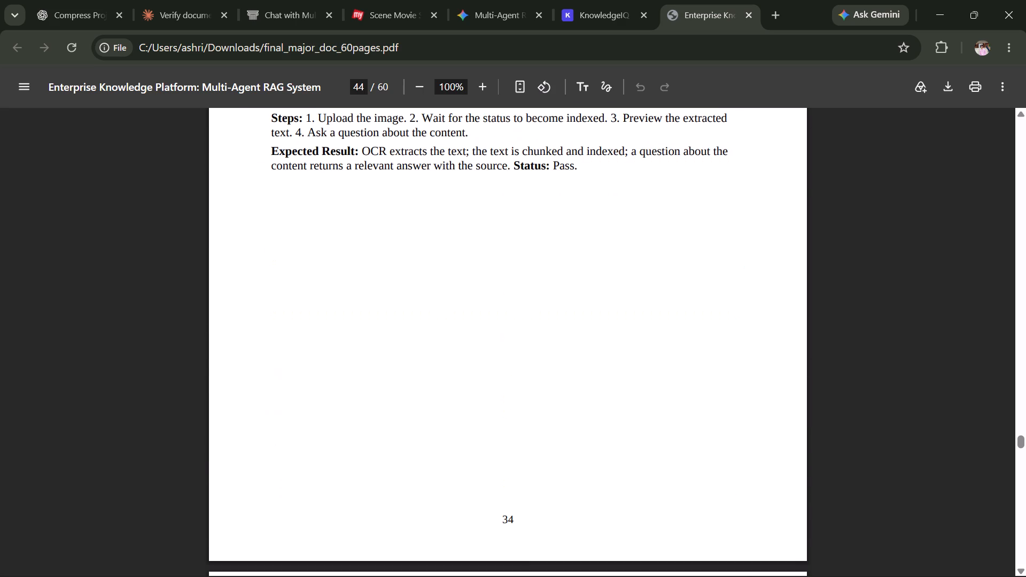
{"action": "scroll", "coordinate": [276, 165], "scroll_direction": "down", "scroll_amount": 6}
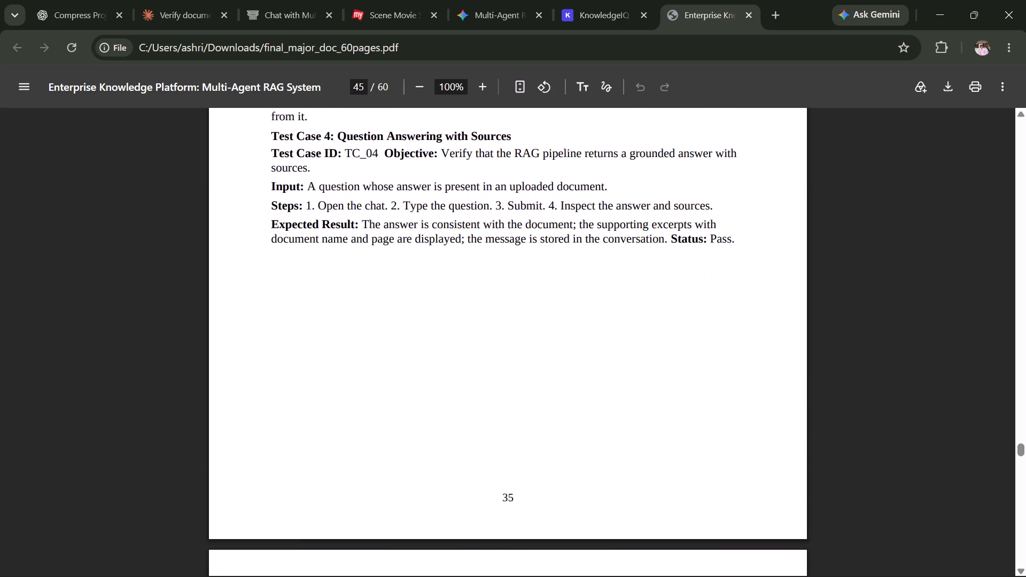
{"action": "scroll", "coordinate": [276, 165], "scroll_direction": "down", "scroll_amount": 4}
{"action": "left_click_drag", "start_coordinate": [267, 207], "coordinate": [568, 554]}
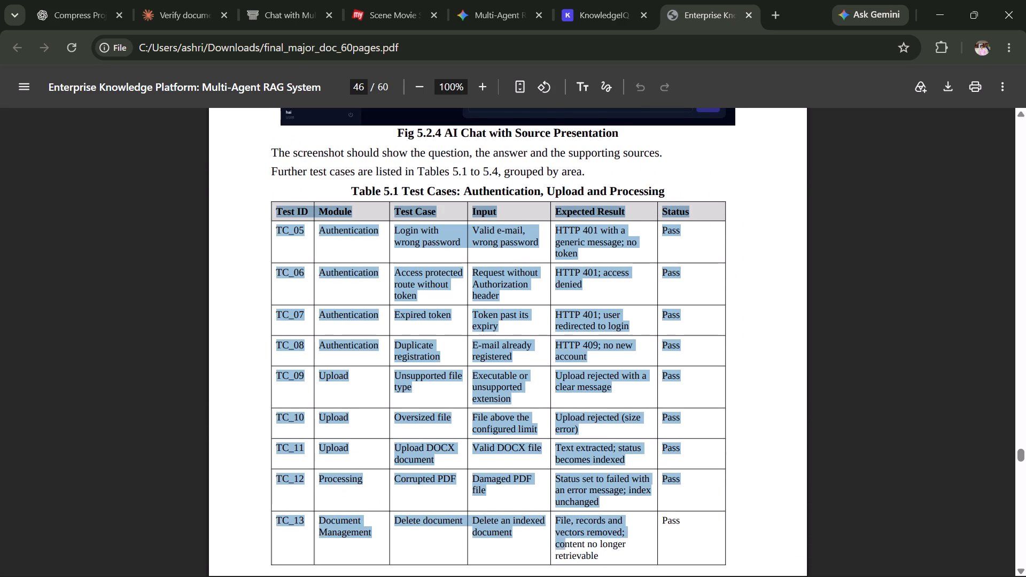
{"action": "left_click_drag", "start_coordinate": [568, 554], "coordinate": [736, 571]}
{"action": "left_click", "coordinate": [705, 551]}
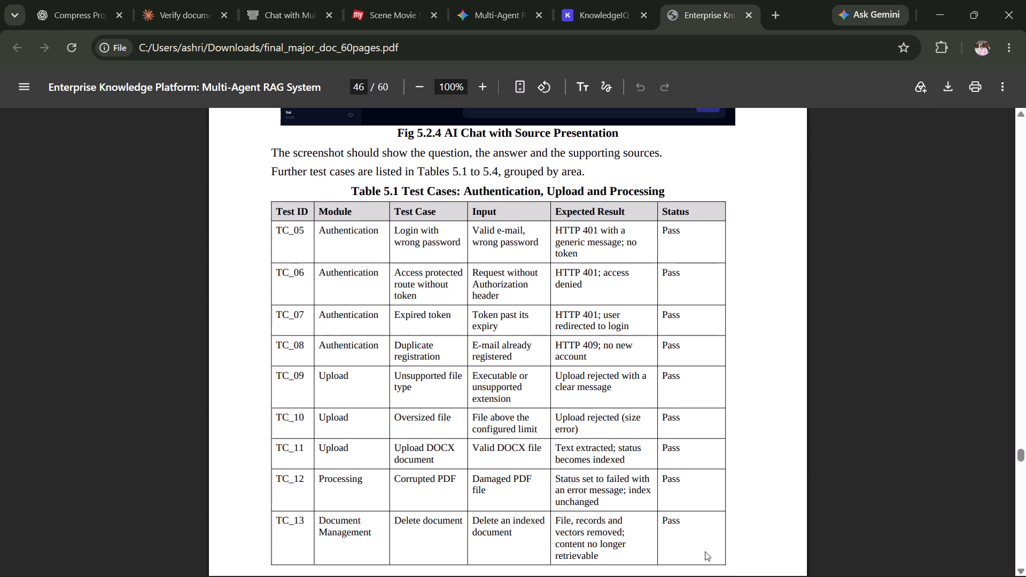
Switch to PowerPoint and compare the Software and Hardware Requirements slide in the Review 2 presentation with its counterpart in the Final Project template.
{"action": "key", "text": "alt+Tab"}
{"action": "key", "text": "alt+Tab"}
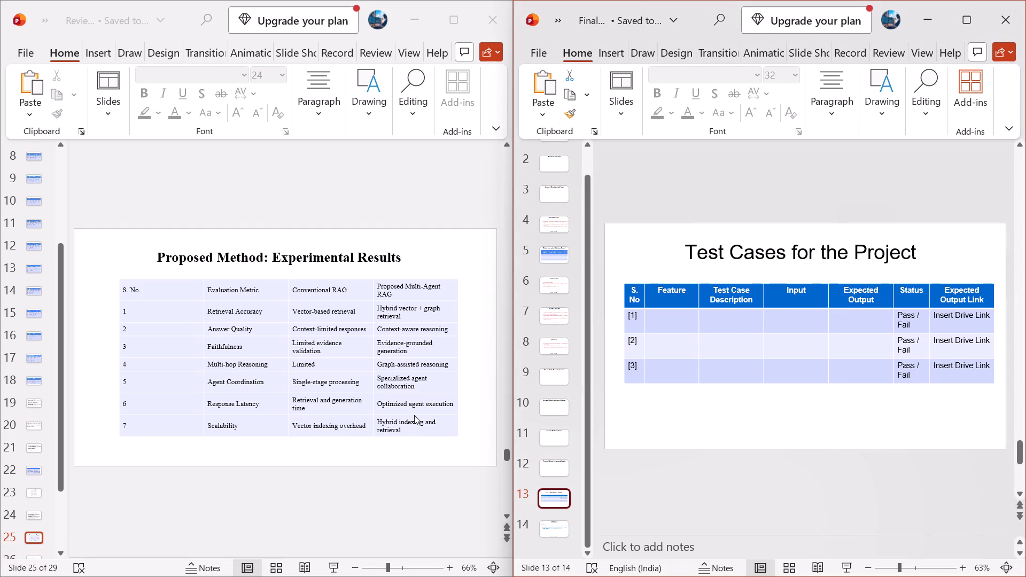
{"action": "left_click", "coordinate": [34, 470]}
{"action": "left_click", "coordinate": [34, 470]}
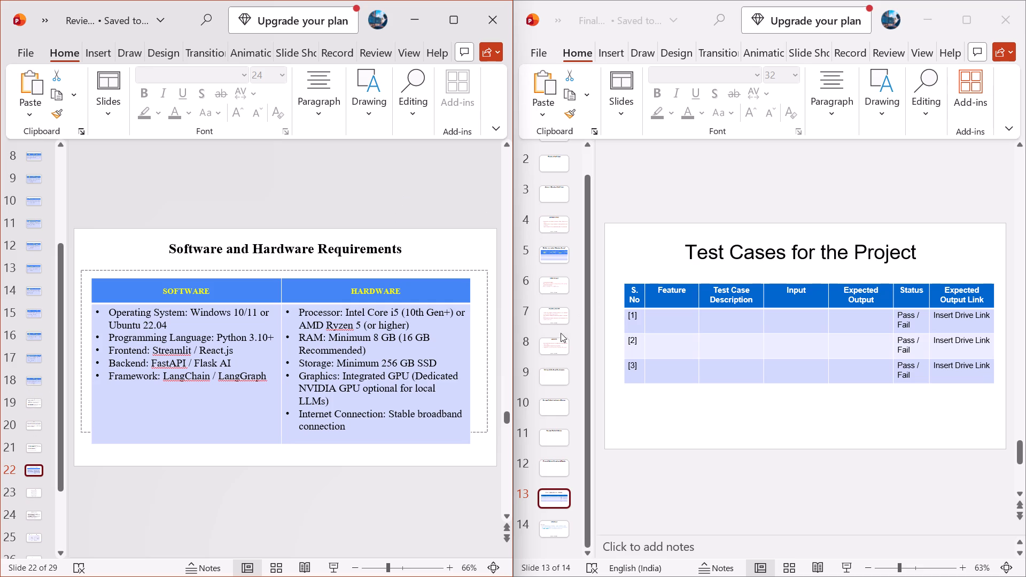
{"action": "left_click", "coordinate": [553, 345]}
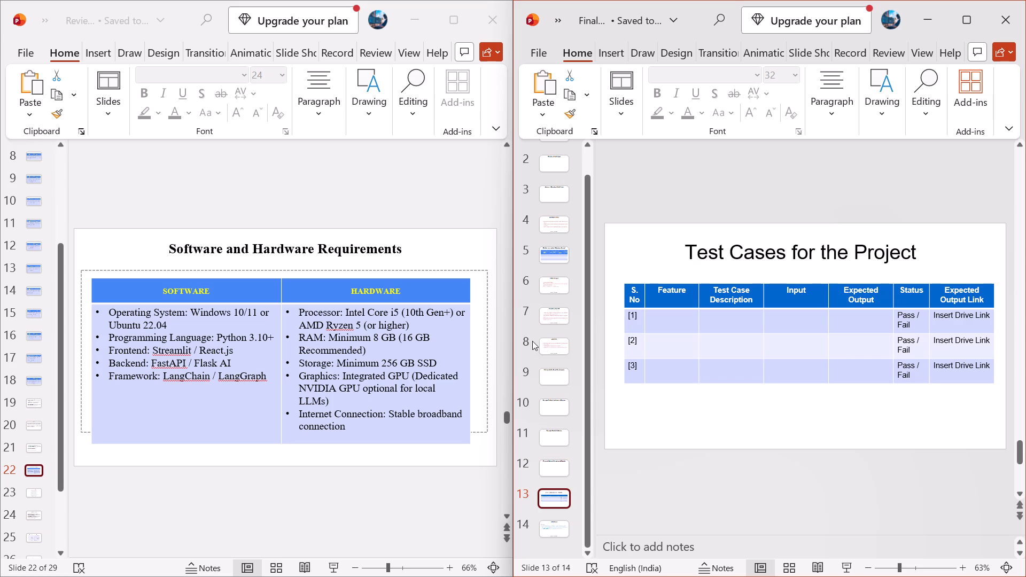
{"action": "left_click", "coordinate": [551, 352]}
{"action": "left_click", "coordinate": [557, 399]}
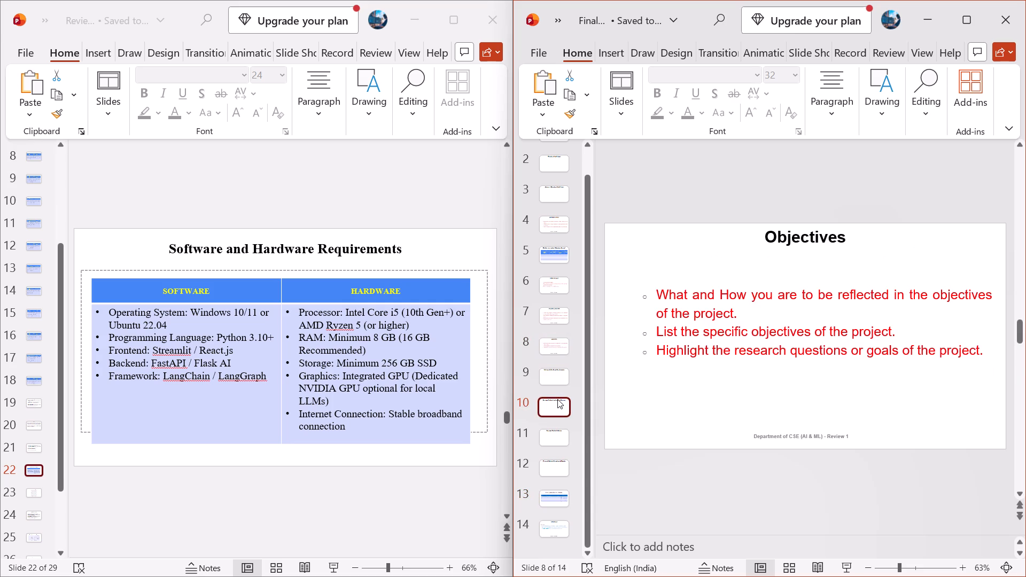
{"action": "left_click", "coordinate": [553, 370]}
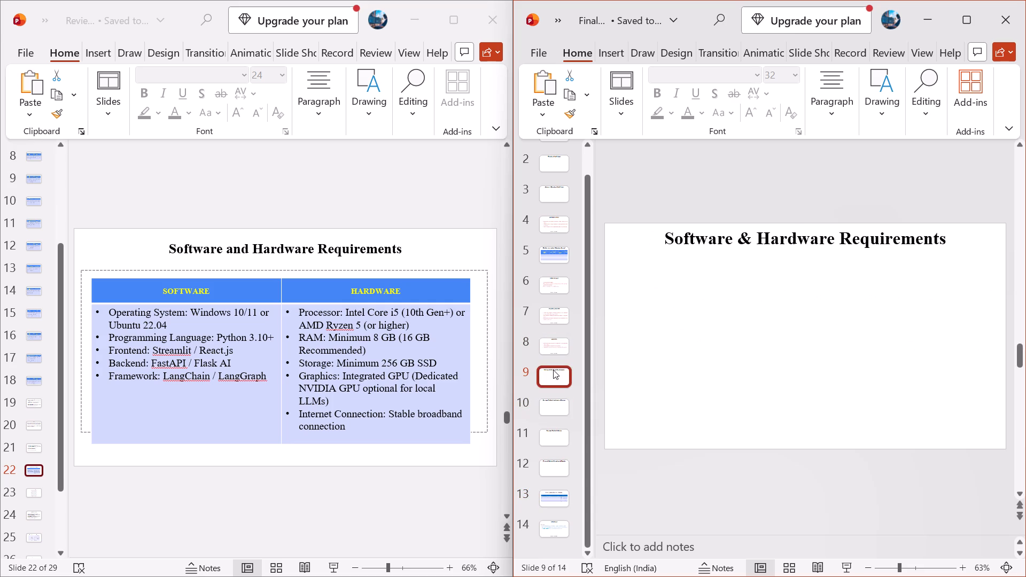
Check the template's Experimental Results slide and the Test Cases for the Project slide that follows it.
{"action": "left_click", "coordinate": [564, 472]}
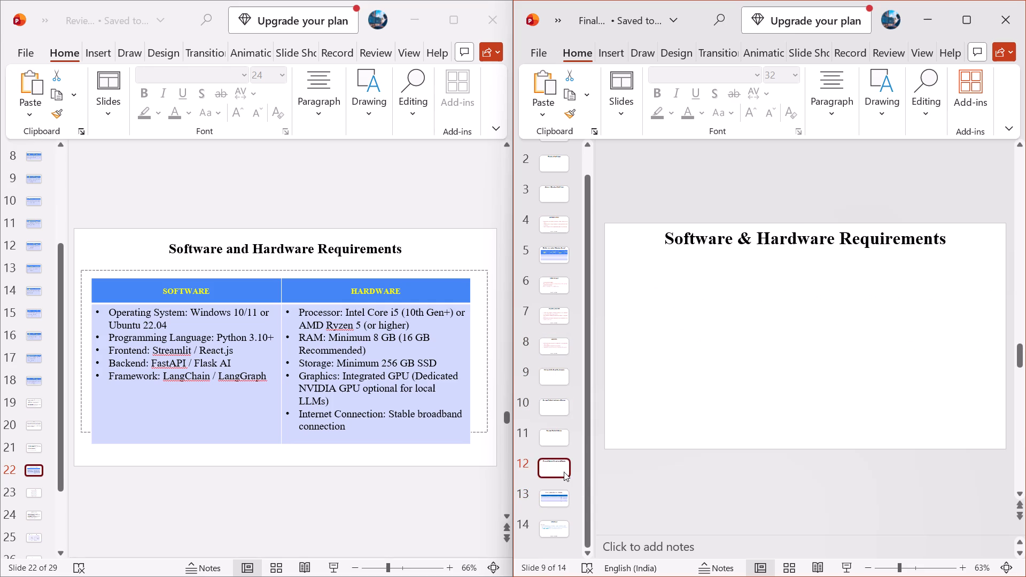
{"action": "left_click", "coordinate": [549, 503]}
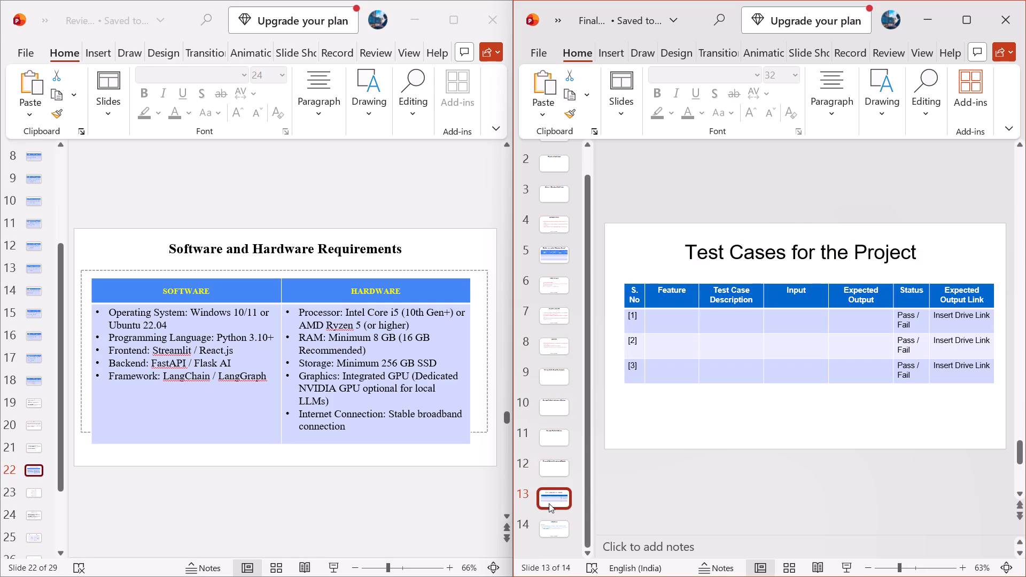
{"action": "left_click", "coordinate": [549, 503]}
{"action": "left_click", "coordinate": [545, 468]}
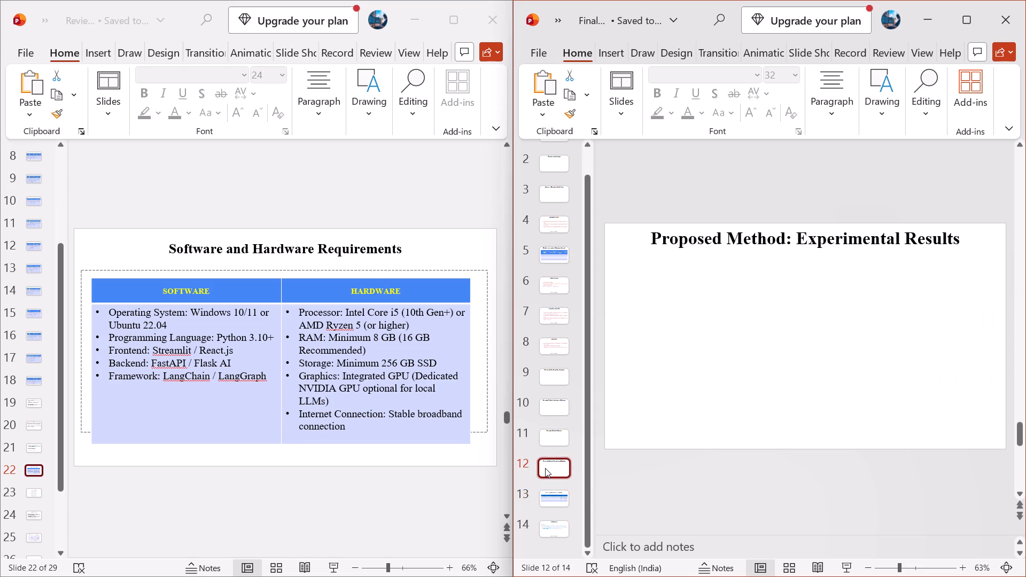
{"action": "left_click", "coordinate": [551, 493]}
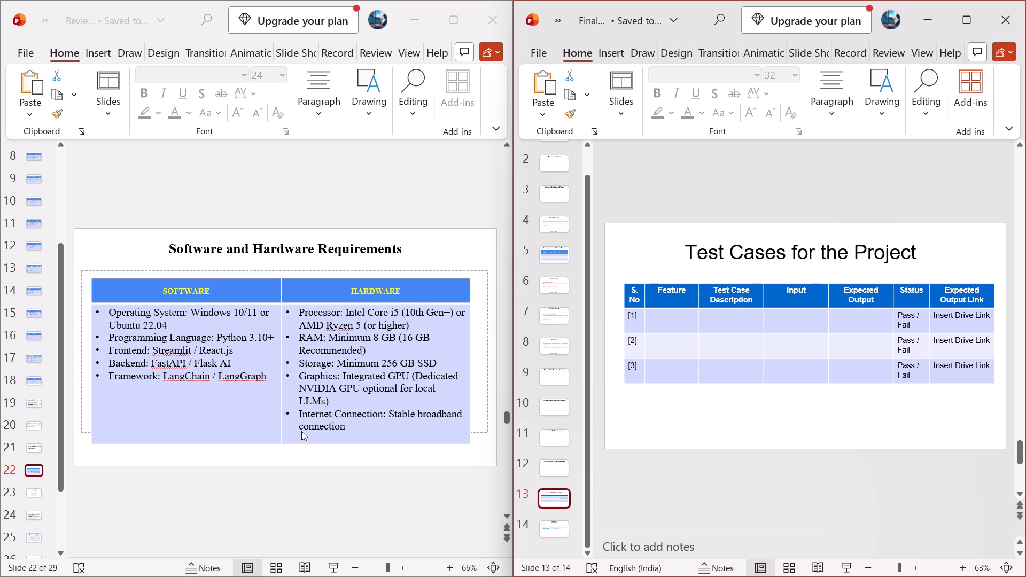
Compare the Review 2 Problem Statement and Objectives slides with the order of the template's Software & Hardware Requirements, Modules and Experimental Results slides.
{"action": "left_click", "coordinate": [30, 444]}
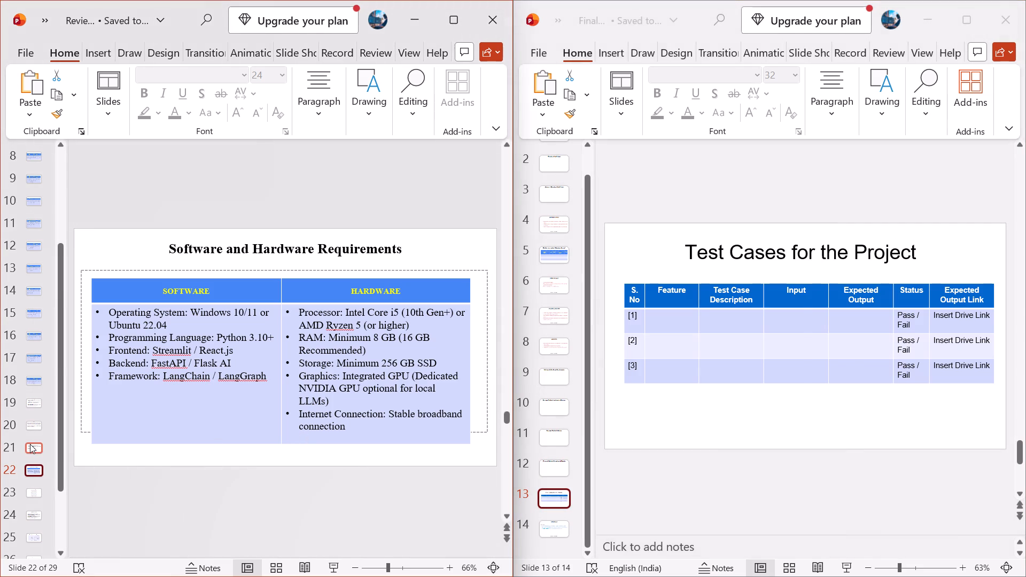
{"action": "left_click", "coordinate": [33, 444]}
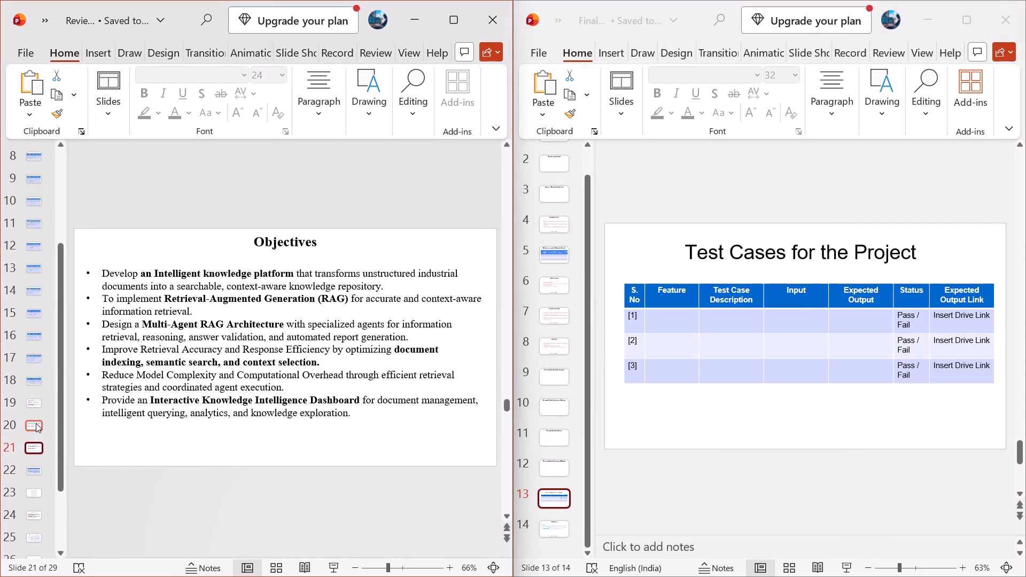
{"action": "left_click", "coordinate": [550, 440]}
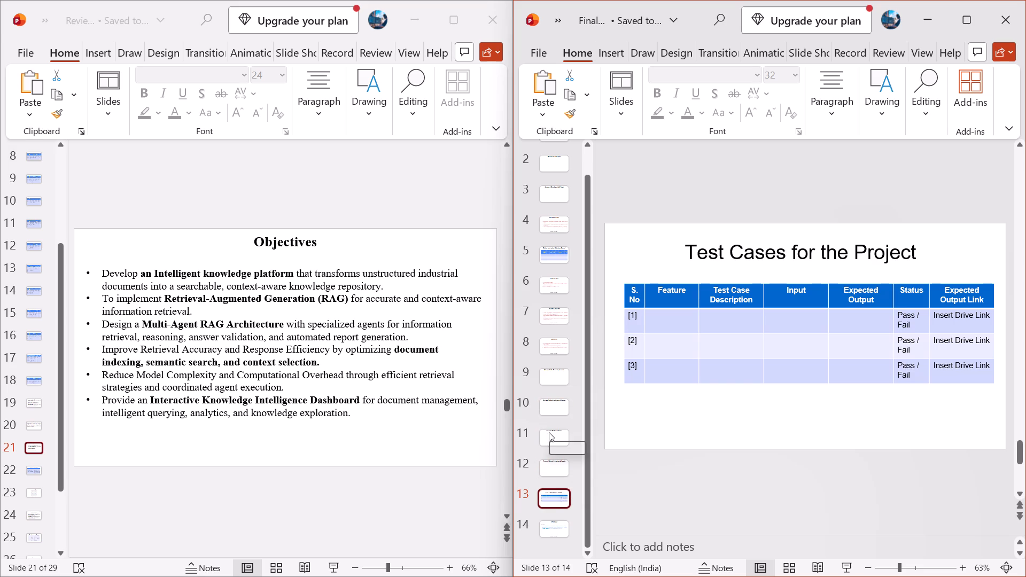
{"action": "left_click", "coordinate": [549, 432]}
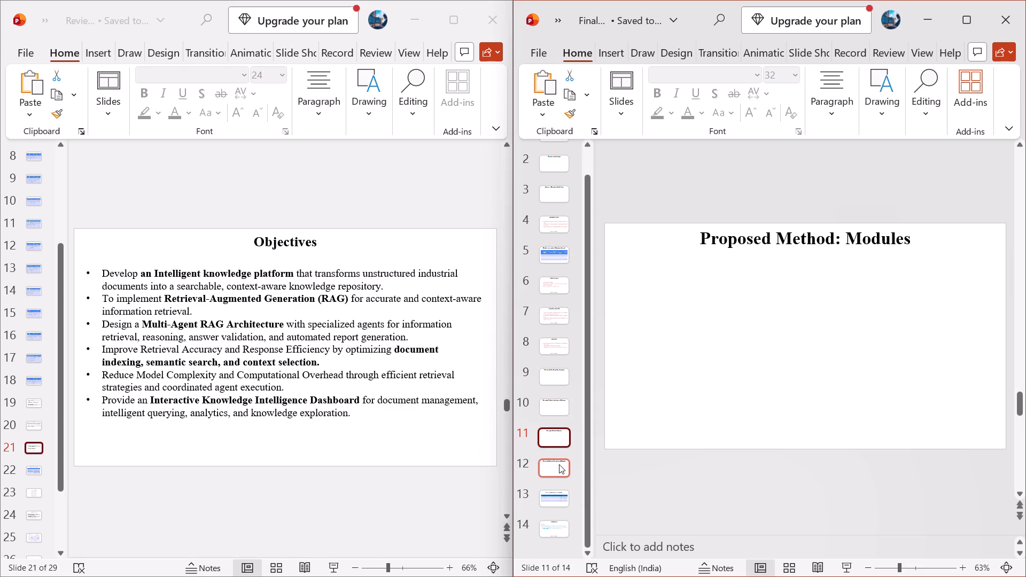
{"action": "left_click", "coordinate": [559, 464]}
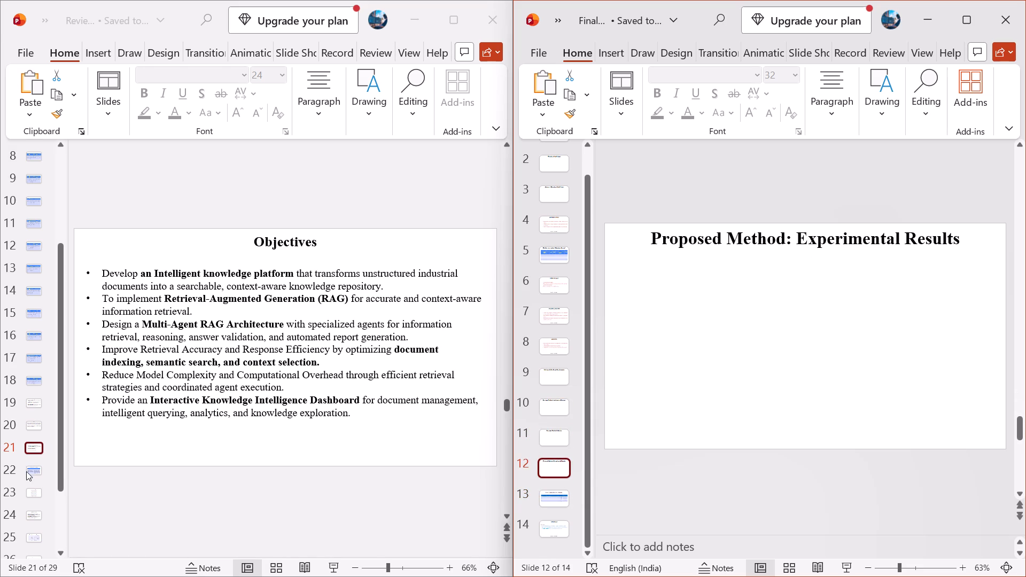
{"action": "left_click", "coordinate": [30, 401]}
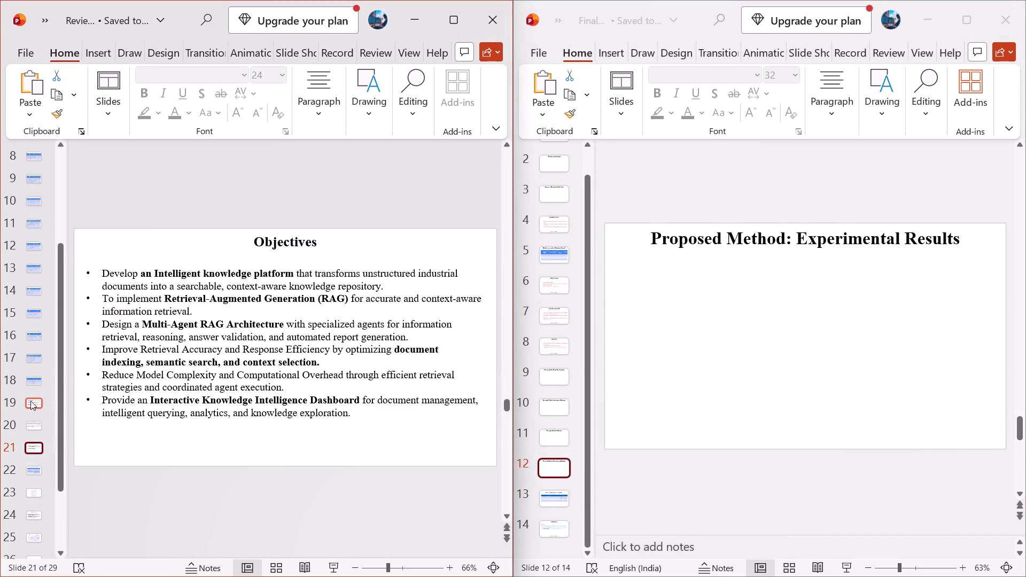
{"action": "left_click", "coordinate": [30, 401]}
{"action": "left_click", "coordinate": [32, 425]}
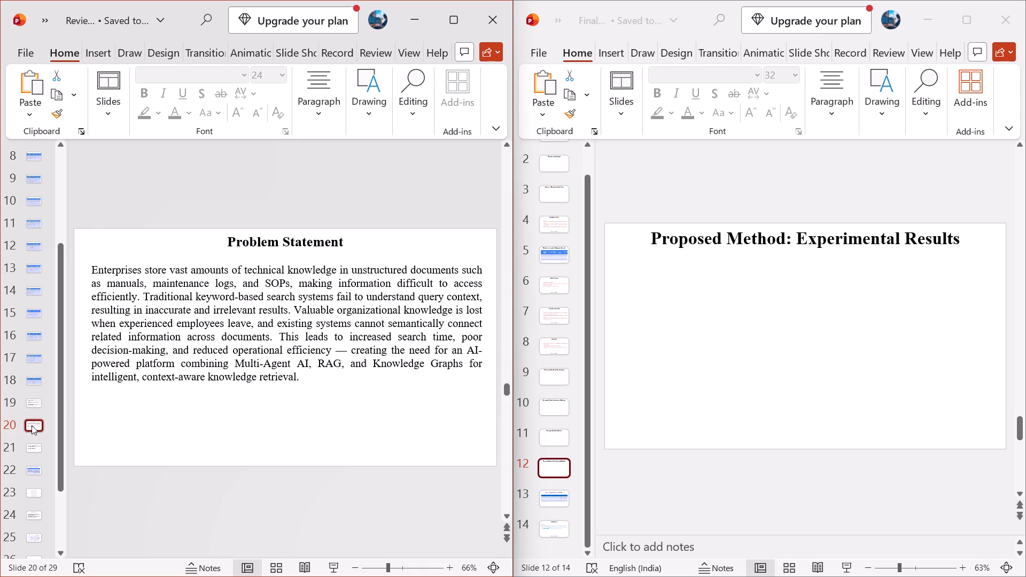
{"action": "left_click", "coordinate": [32, 447]}
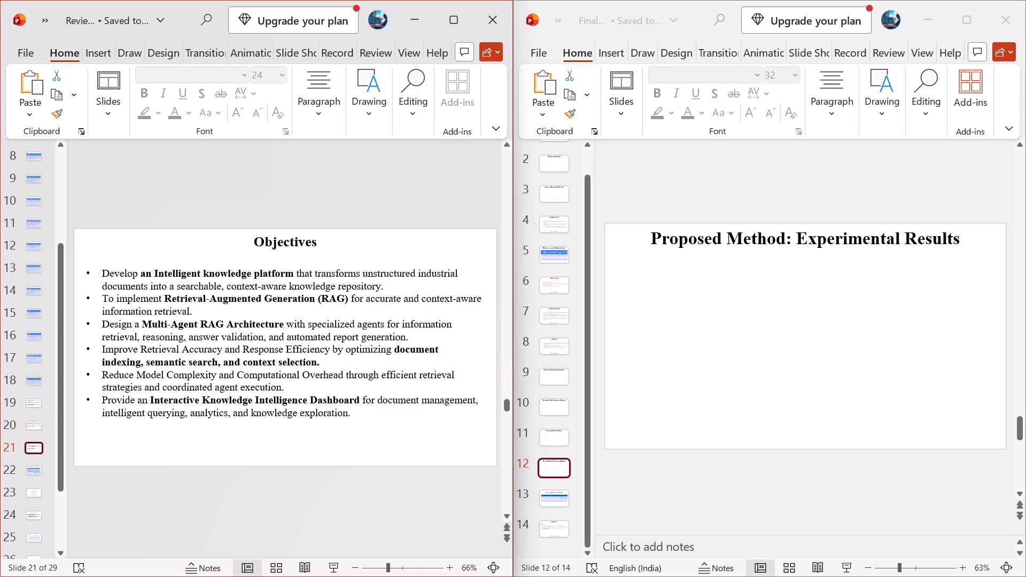
{"action": "left_click", "coordinate": [555, 392]}
{"action": "left_click", "coordinate": [555, 381]}
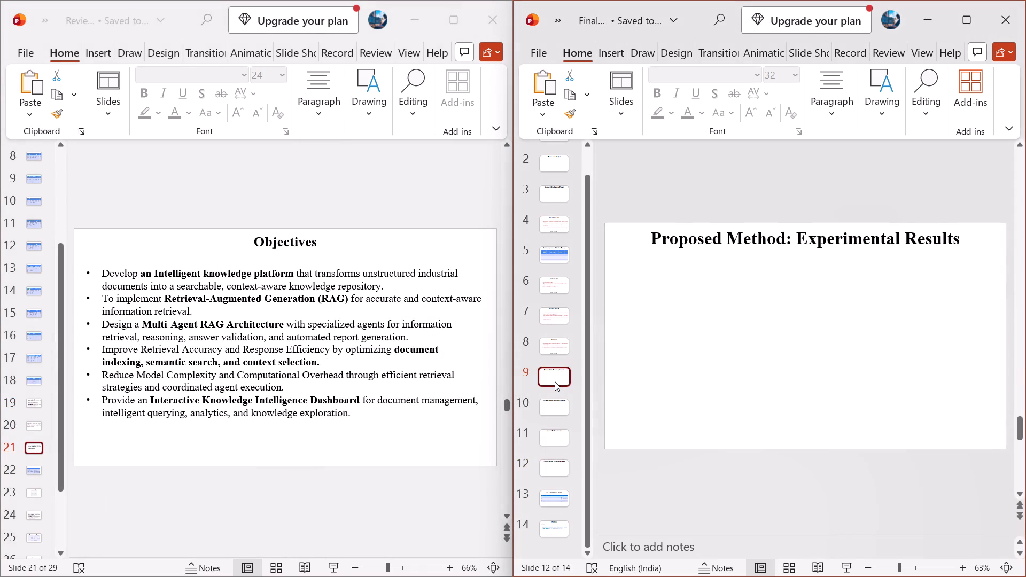
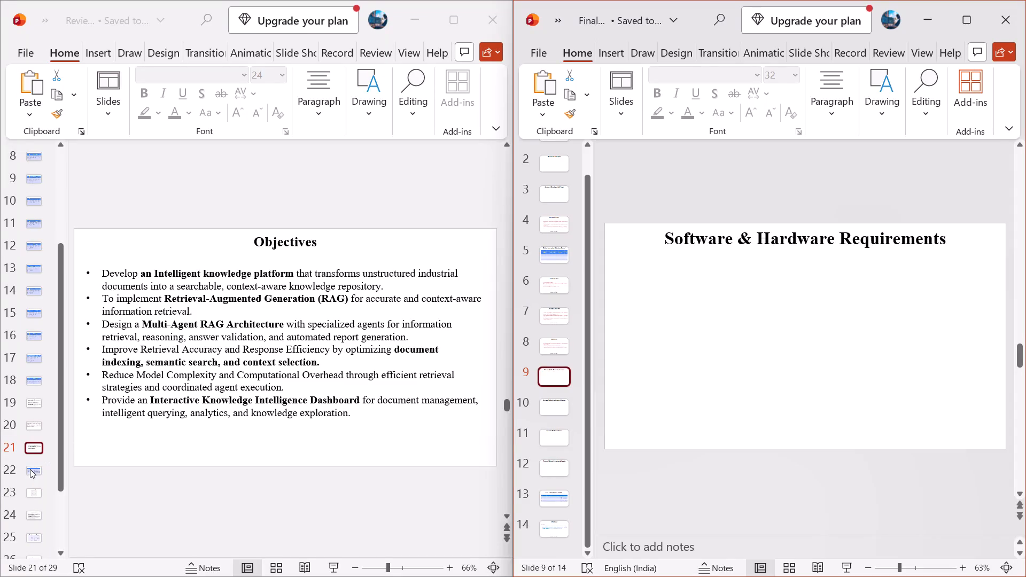
Change the bulleted module descriptions on the Review 2 Proposed Method: Modules slide to the Times New Roman font.
{"action": "left_click", "coordinate": [30, 469]}
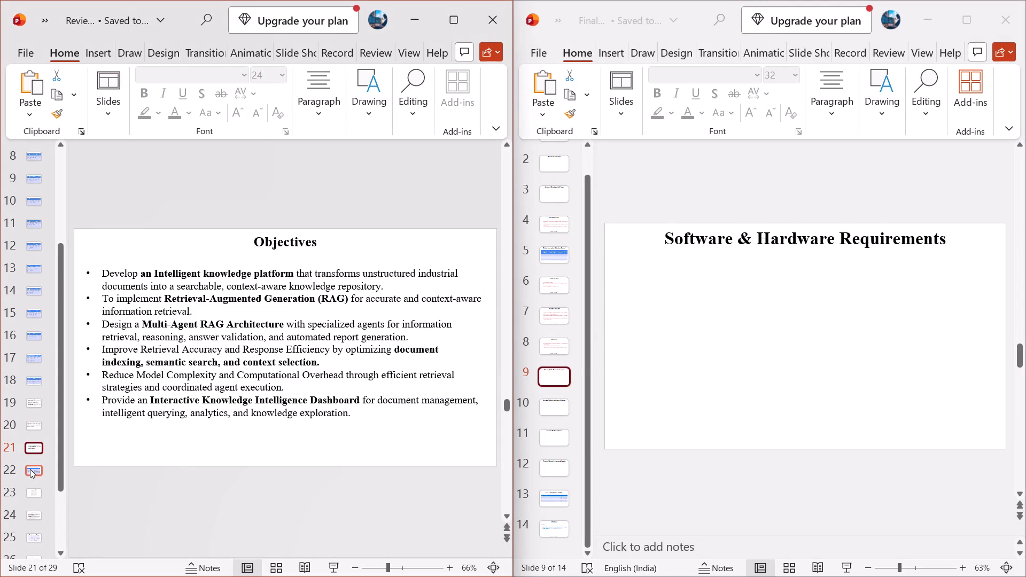
{"action": "left_click", "coordinate": [30, 469]}
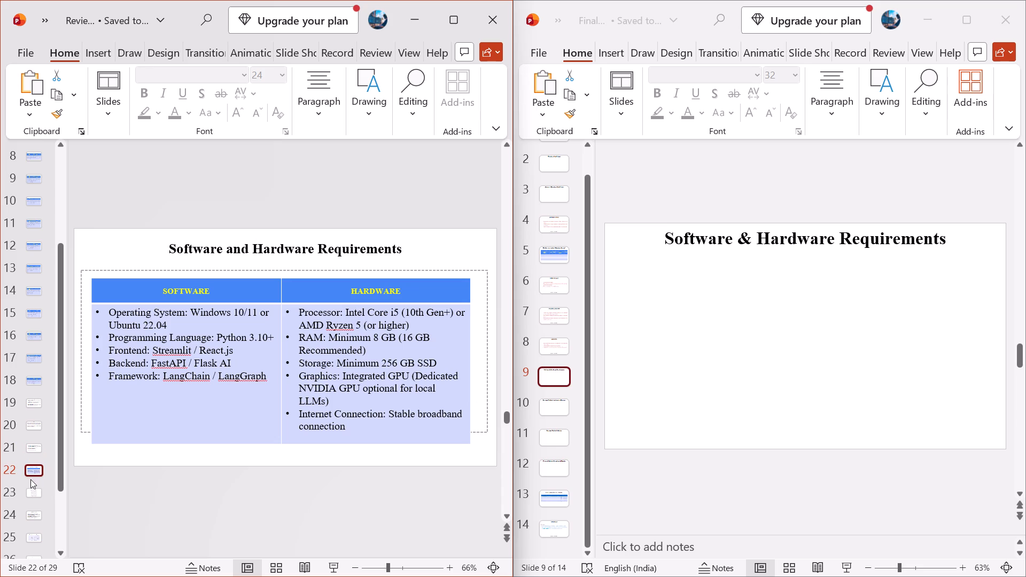
{"action": "left_click", "coordinate": [29, 490]}
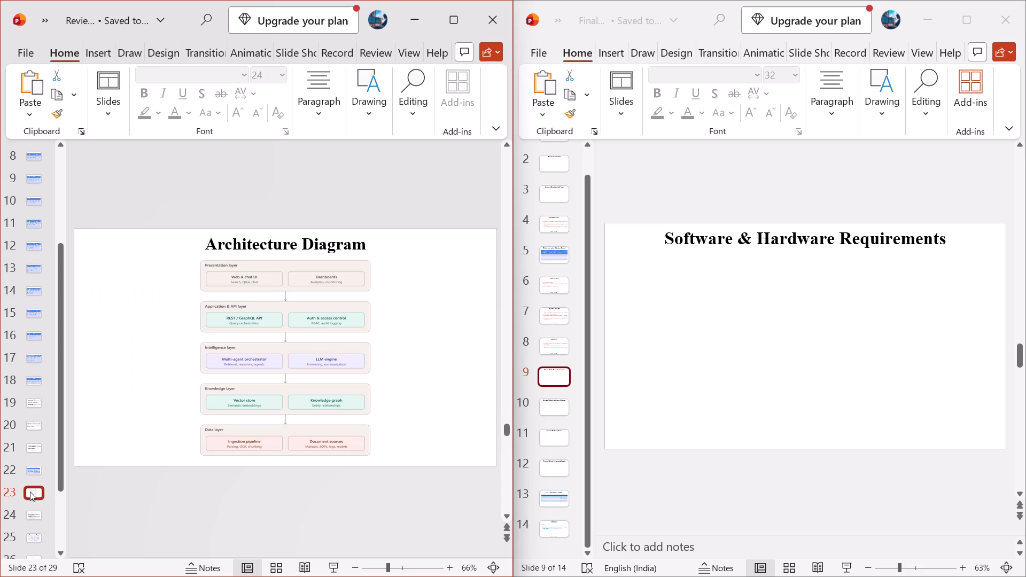
{"action": "left_click", "coordinate": [38, 519]}
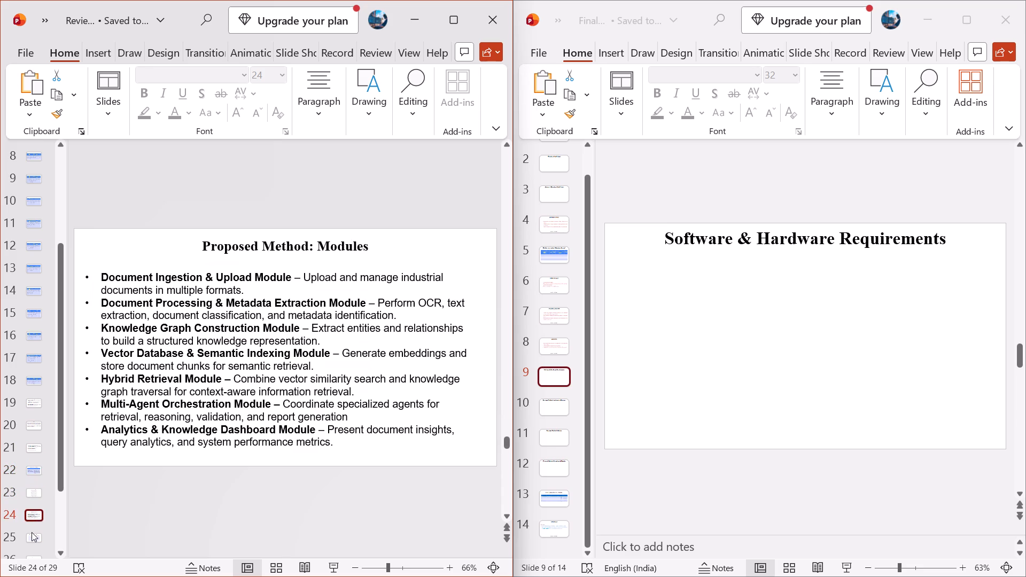
{"action": "left_click", "coordinate": [32, 532]}
{"action": "left_click", "coordinate": [35, 518]}
{"action": "left_click_drag", "start_coordinate": [342, 445], "coordinate": [98, 259]}
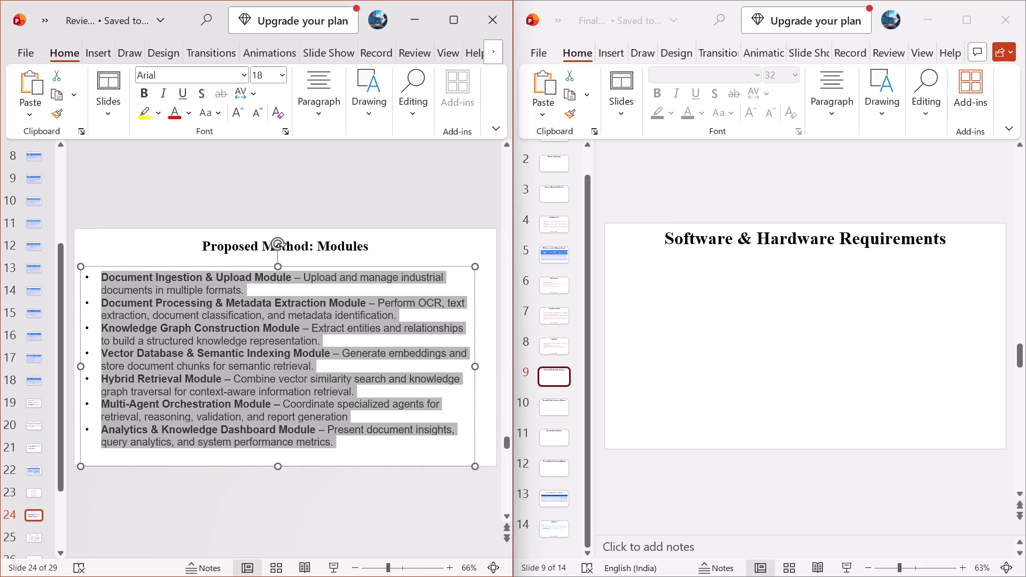
{"action": "left_click_drag", "start_coordinate": [98, 259], "coordinate": [100, 265]}
{"action": "left_click", "coordinate": [175, 216]}
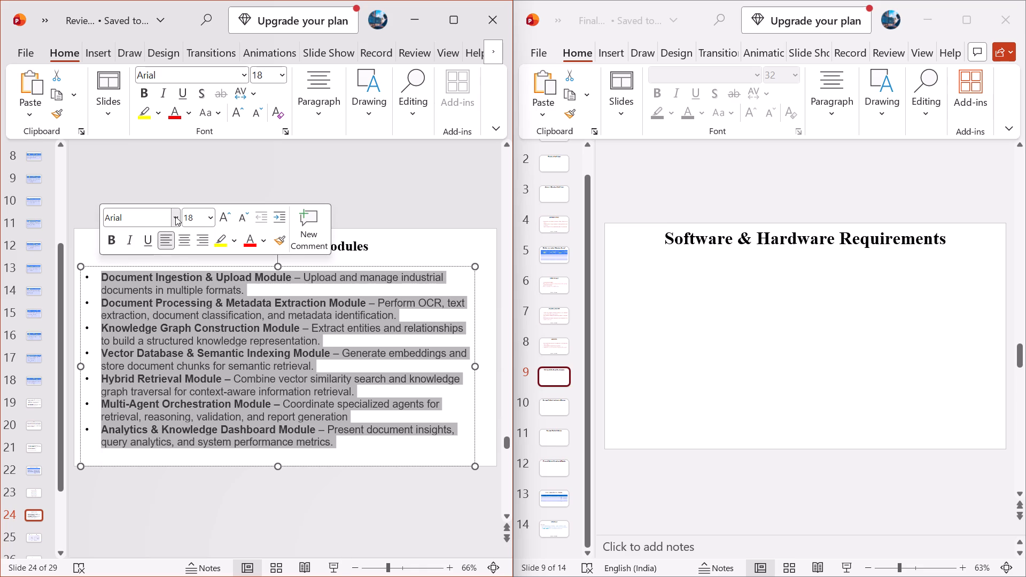
{"action": "left_click", "coordinate": [176, 264]}
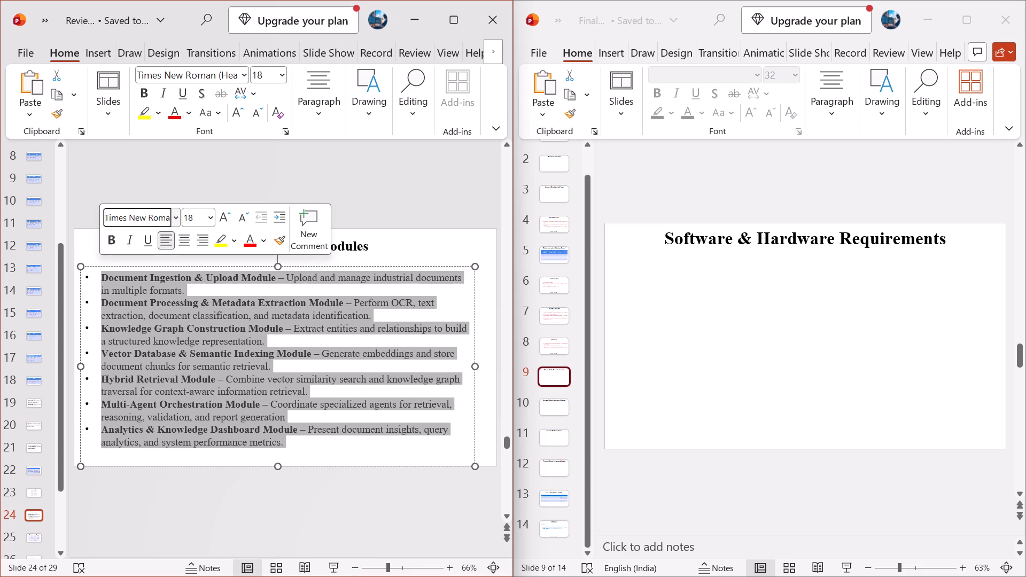
{"action": "left_click", "coordinate": [268, 201]}
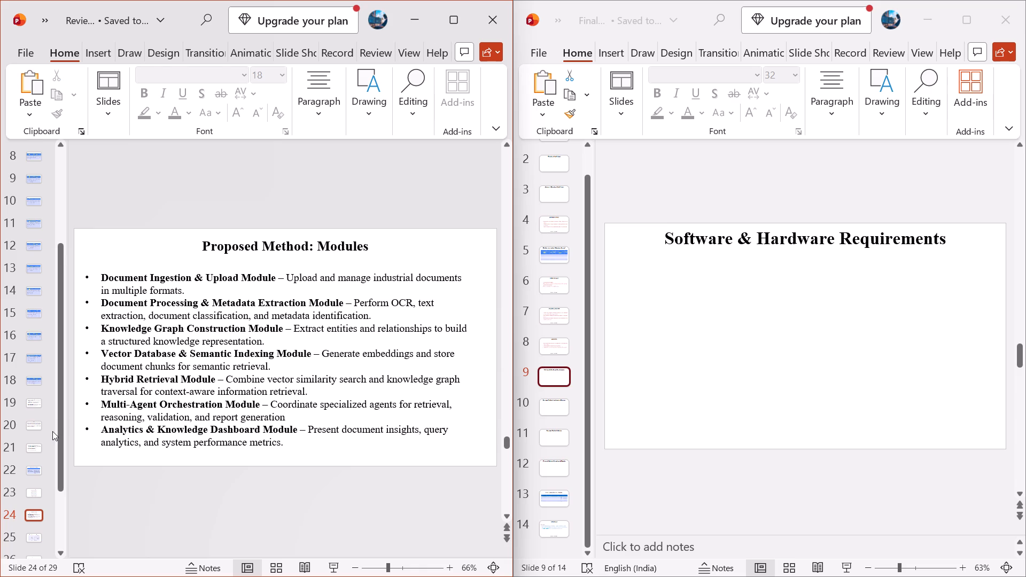
Check the Review 2 Proposed Method: Experimental Results slide and the Implementation Details slide that follows it.
{"action": "left_click", "coordinate": [30, 536]}
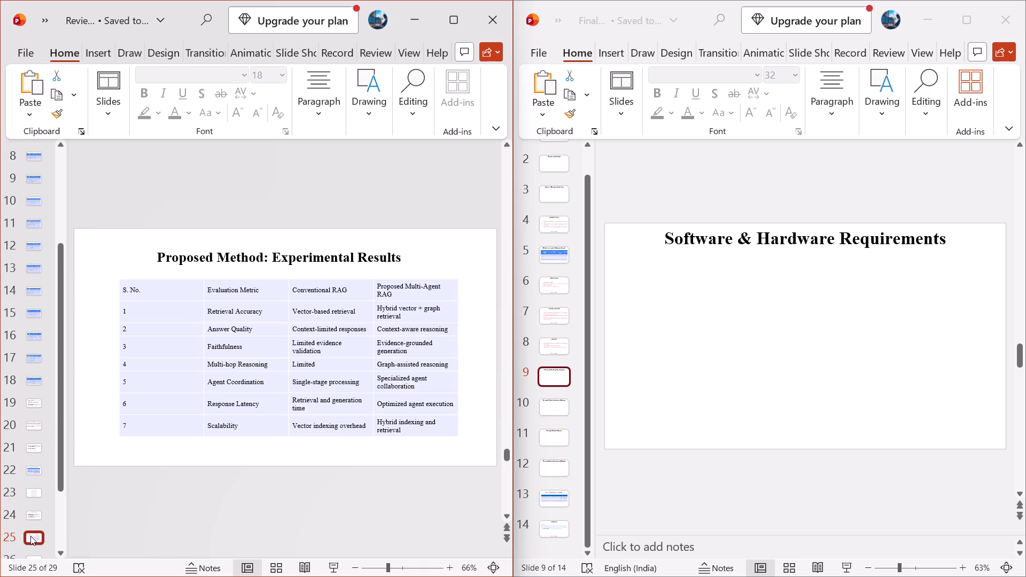
{"action": "scroll", "coordinate": [30, 534], "scroll_direction": "down", "scroll_amount": 2}
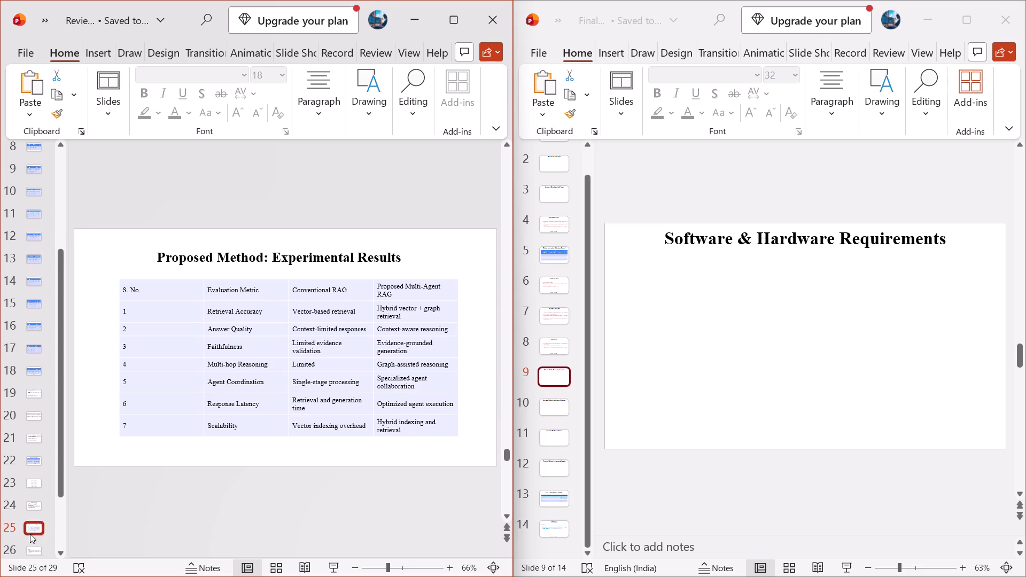
{"action": "scroll", "coordinate": [30, 534], "scroll_direction": "down", "scroll_amount": 1}
{"action": "left_click", "coordinate": [35, 461]}
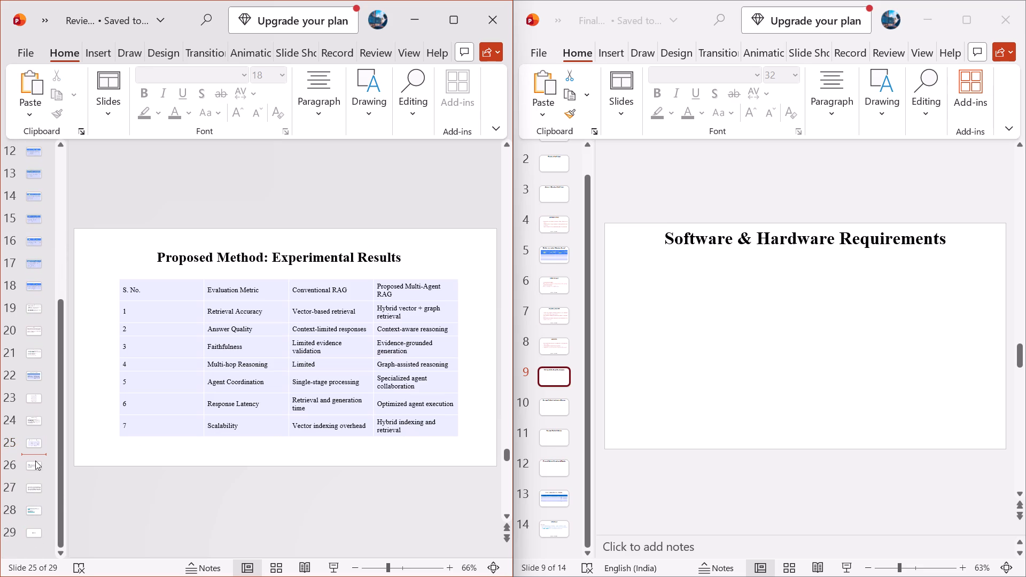
{"action": "left_click", "coordinate": [35, 461]}
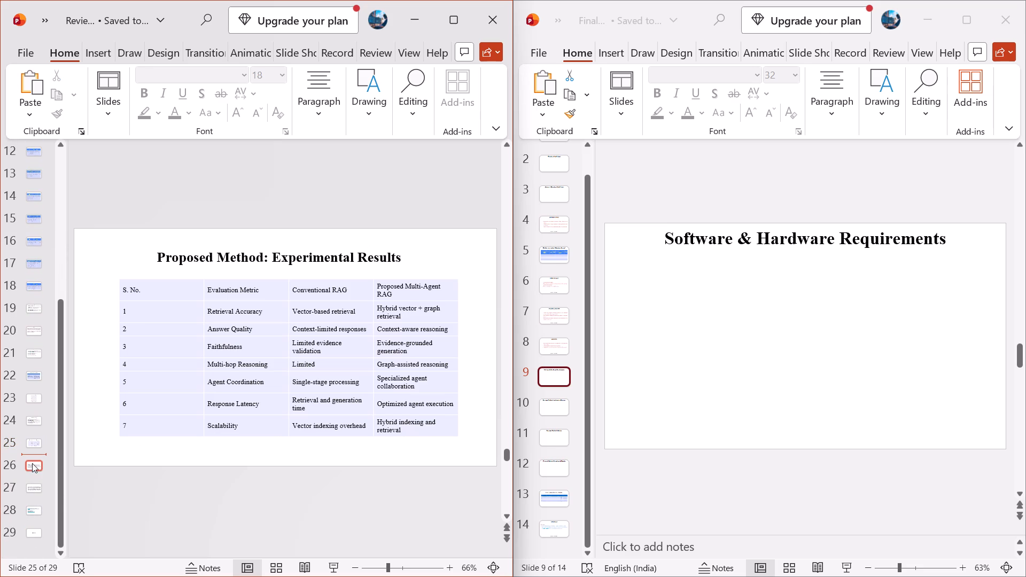
{"action": "left_click", "coordinate": [30, 465]}
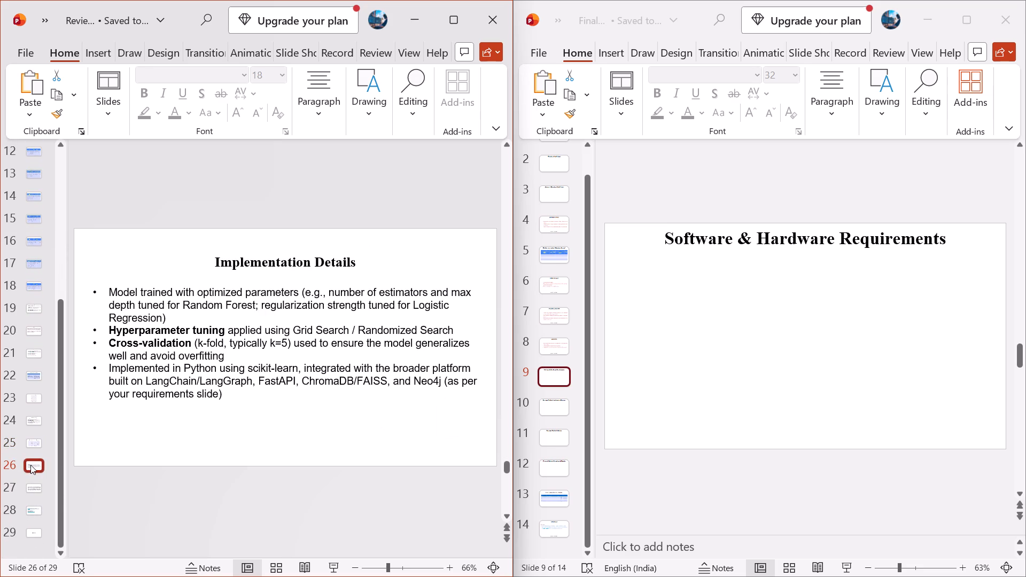
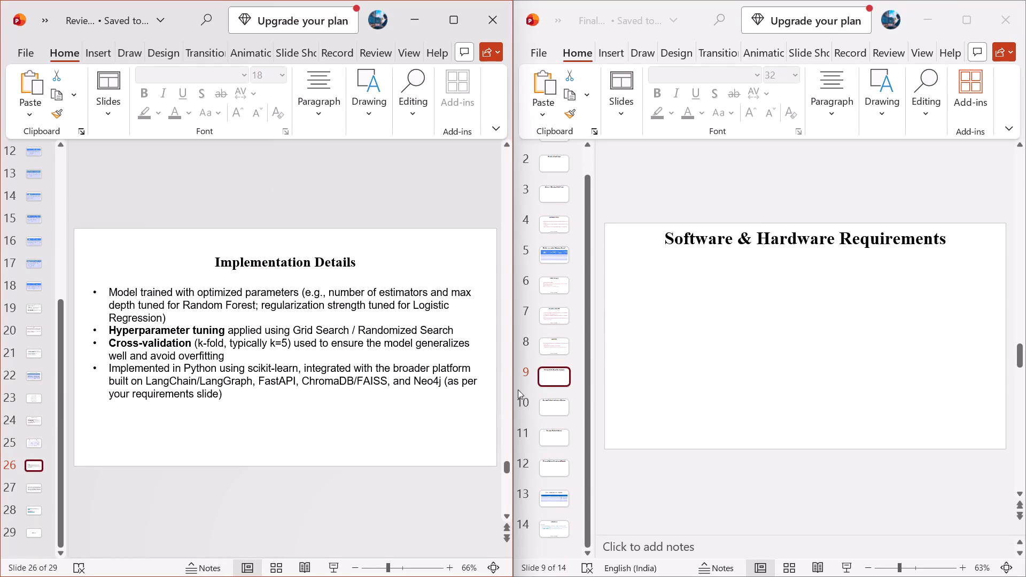
Compare the template's remaining slides through Test Cases for the Project with Review 2's Experimental Results, Implementation Details and Conclusion slides.
{"action": "left_click", "coordinate": [562, 402]}
{"action": "left_click", "coordinate": [562, 402]}
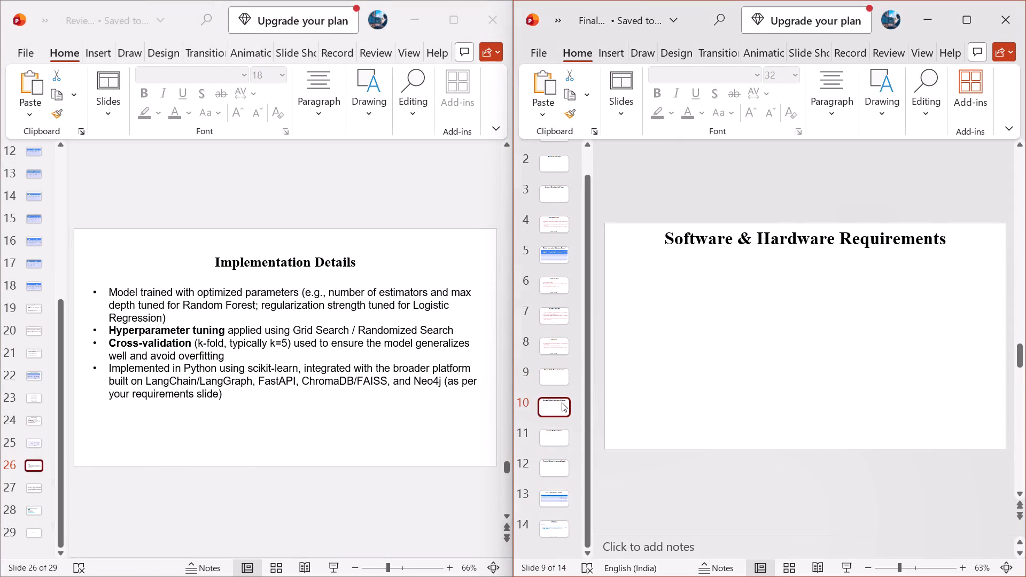
{"action": "left_click", "coordinate": [553, 441]}
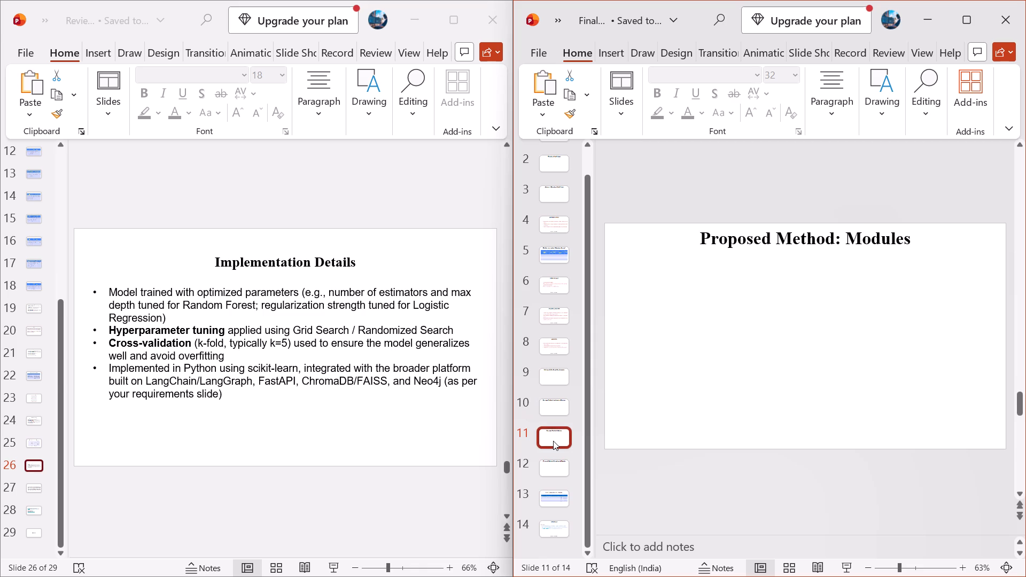
{"action": "left_click", "coordinate": [546, 470]}
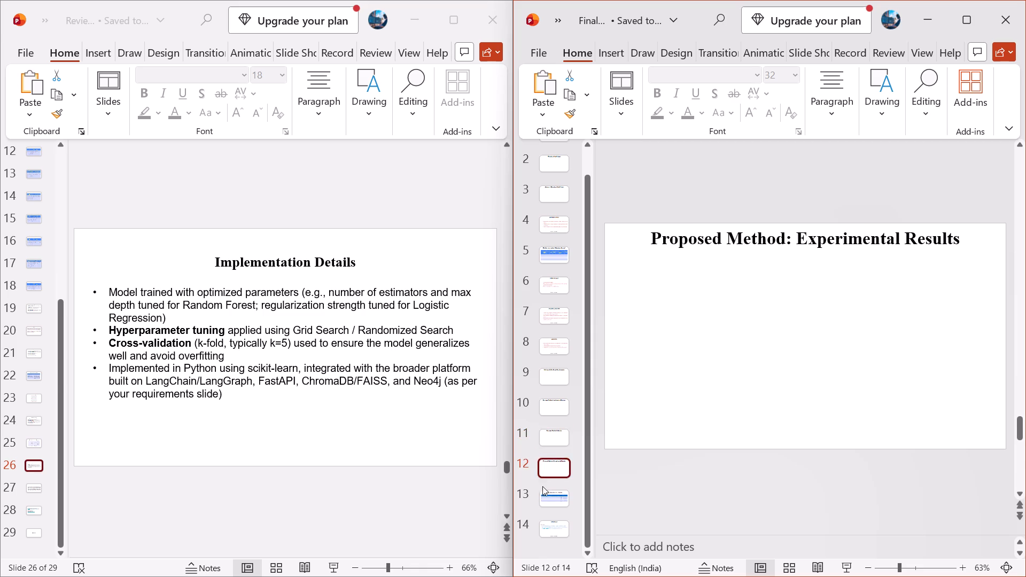
{"action": "left_click", "coordinate": [541, 495]}
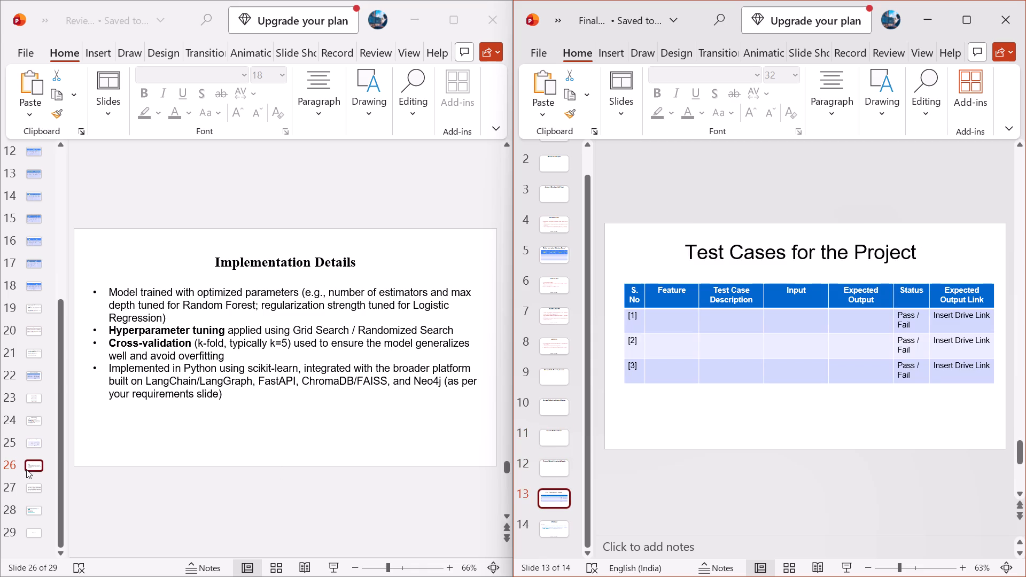
{"action": "left_click", "coordinate": [34, 460]}
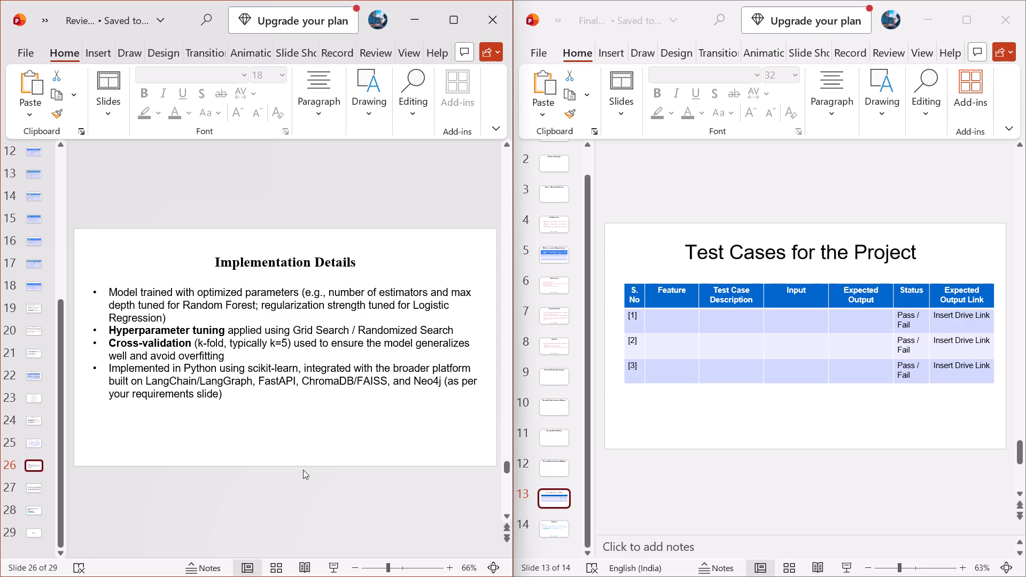
{"action": "left_click", "coordinate": [28, 487]}
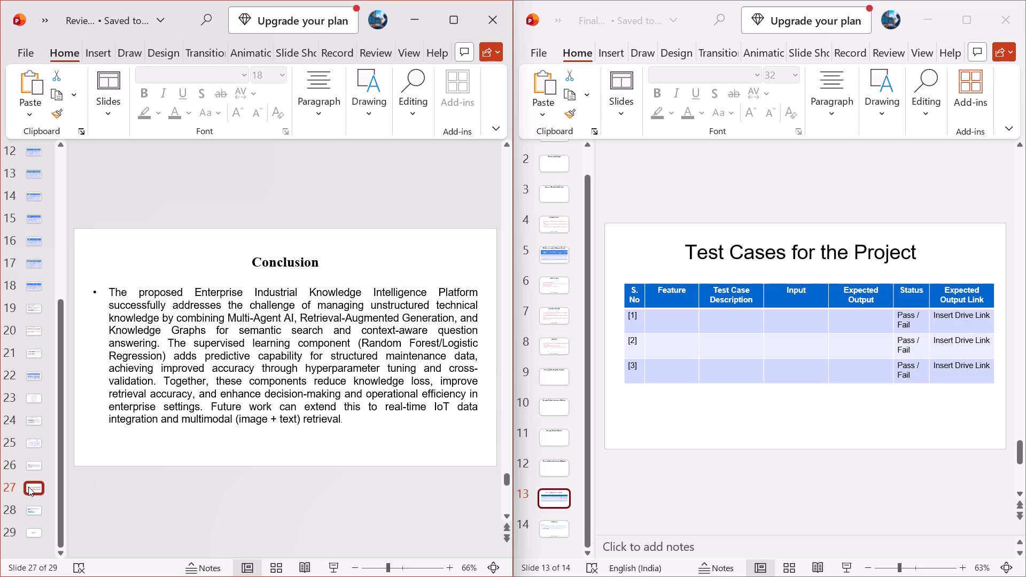
{"action": "left_click", "coordinate": [36, 466]}
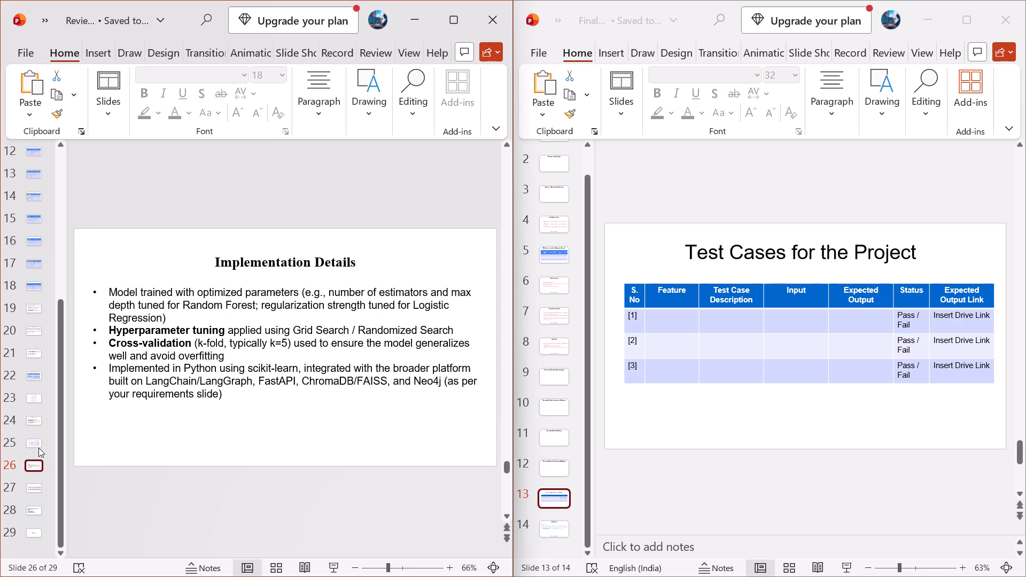
{"action": "left_click", "coordinate": [38, 446]}
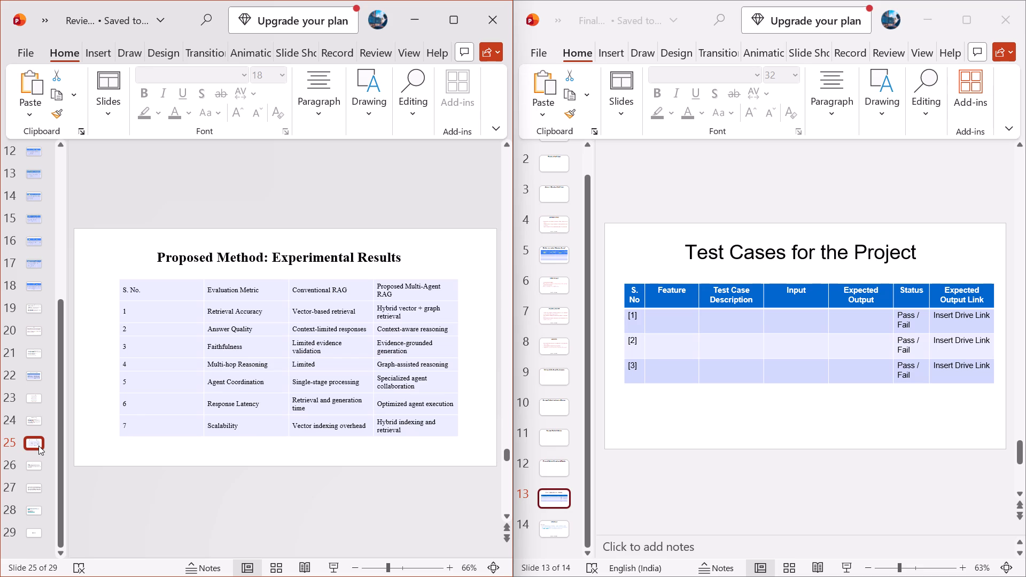
{"action": "left_click", "coordinate": [36, 465]}
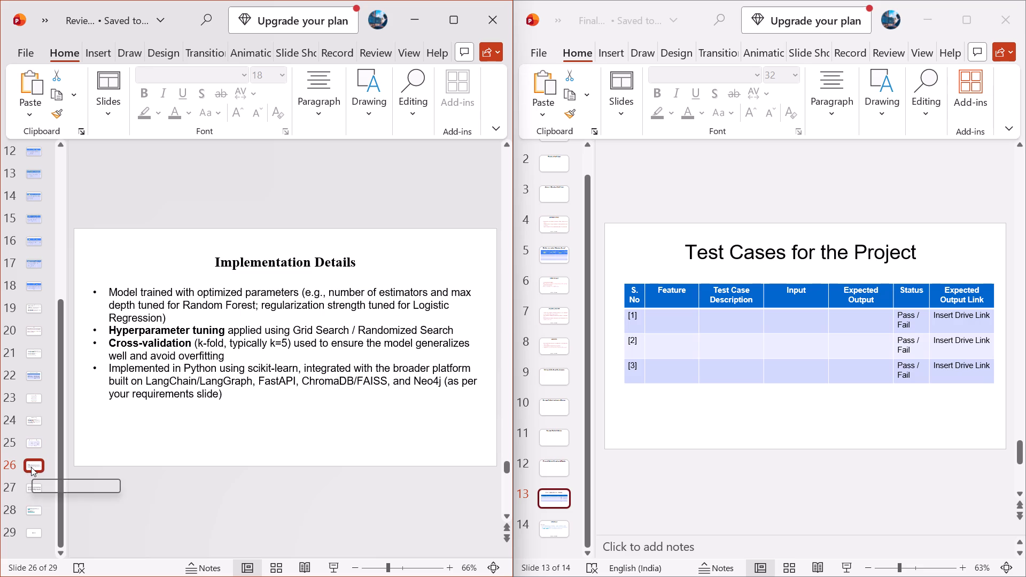
{"action": "left_click", "coordinate": [31, 467]}
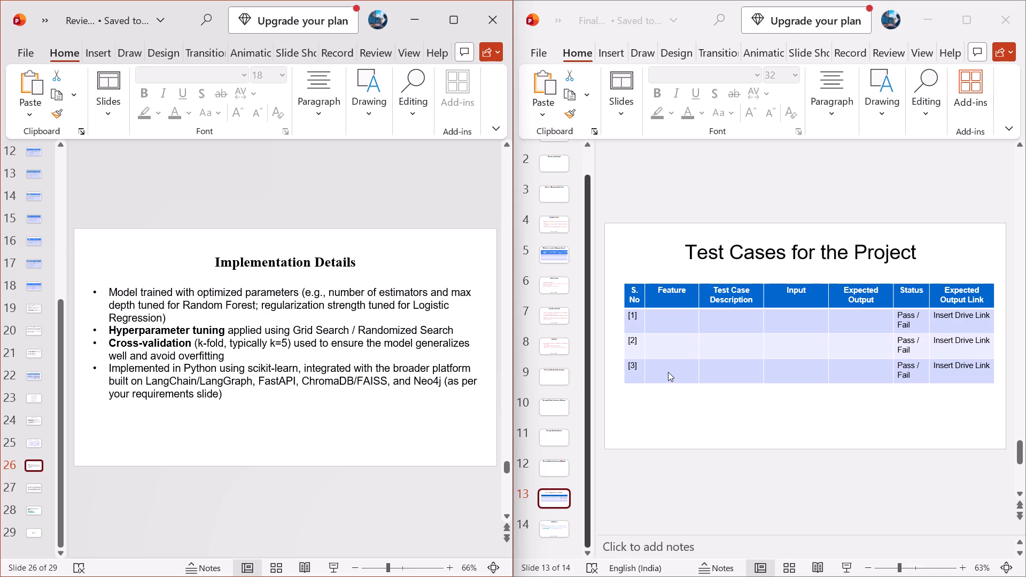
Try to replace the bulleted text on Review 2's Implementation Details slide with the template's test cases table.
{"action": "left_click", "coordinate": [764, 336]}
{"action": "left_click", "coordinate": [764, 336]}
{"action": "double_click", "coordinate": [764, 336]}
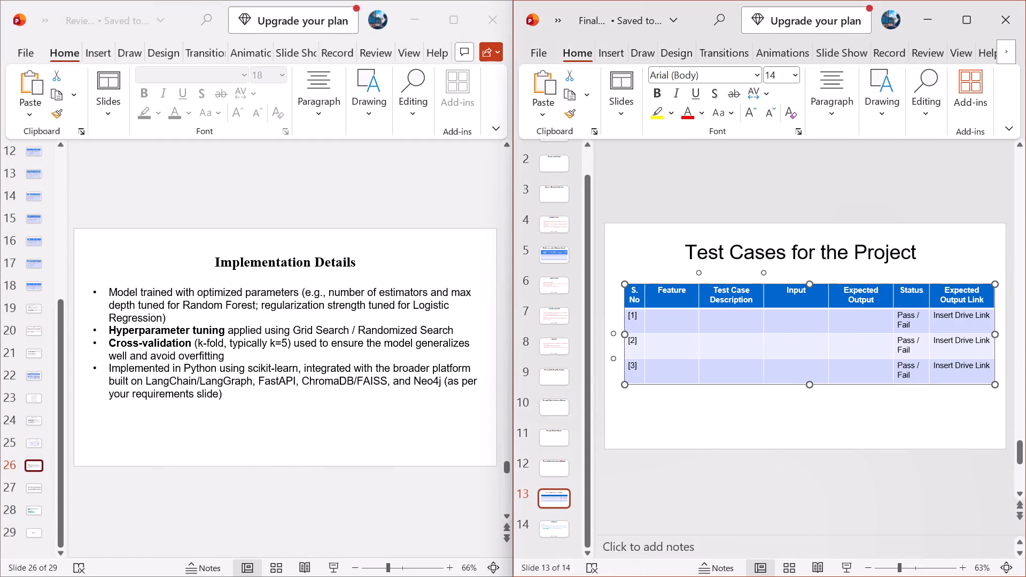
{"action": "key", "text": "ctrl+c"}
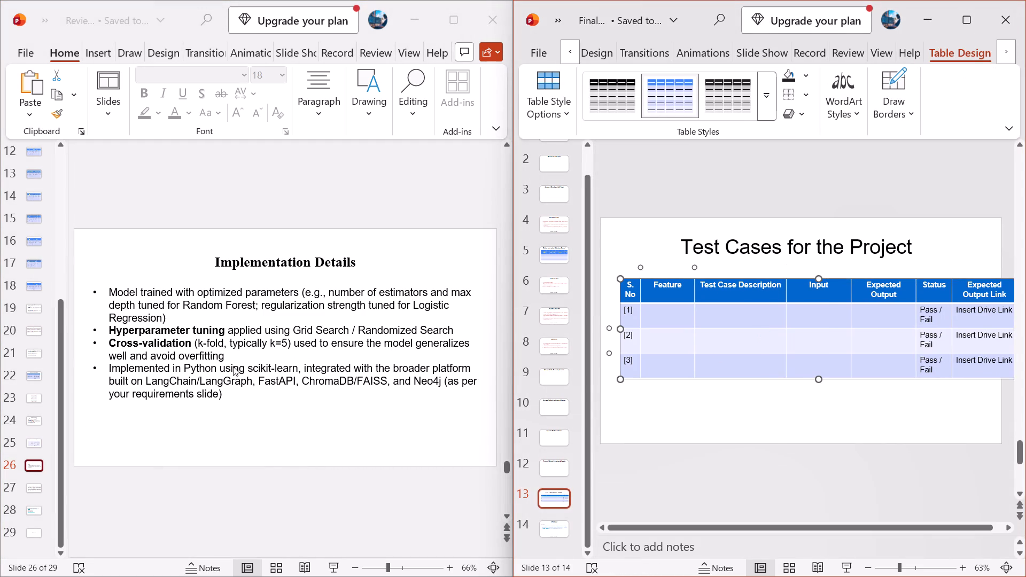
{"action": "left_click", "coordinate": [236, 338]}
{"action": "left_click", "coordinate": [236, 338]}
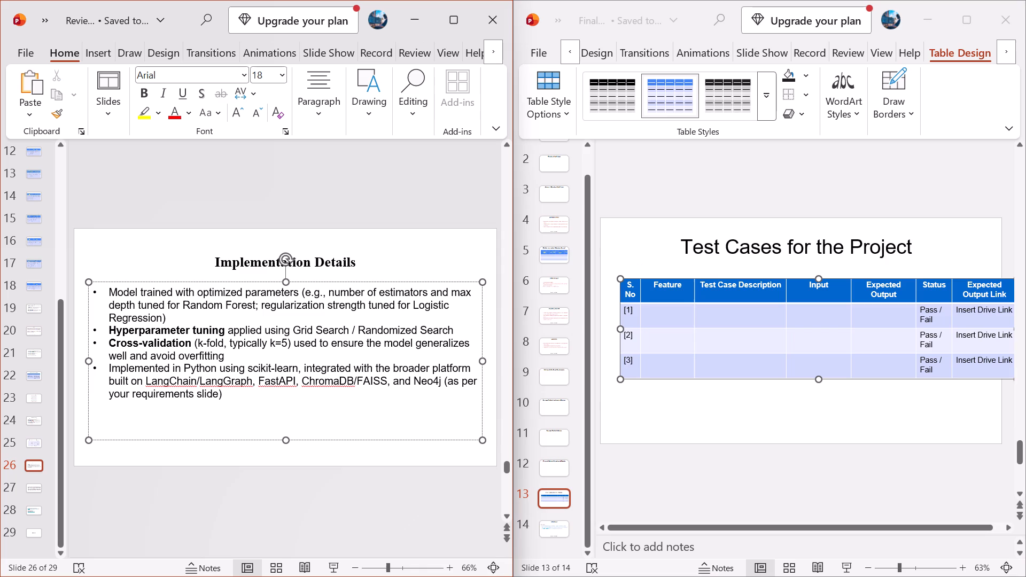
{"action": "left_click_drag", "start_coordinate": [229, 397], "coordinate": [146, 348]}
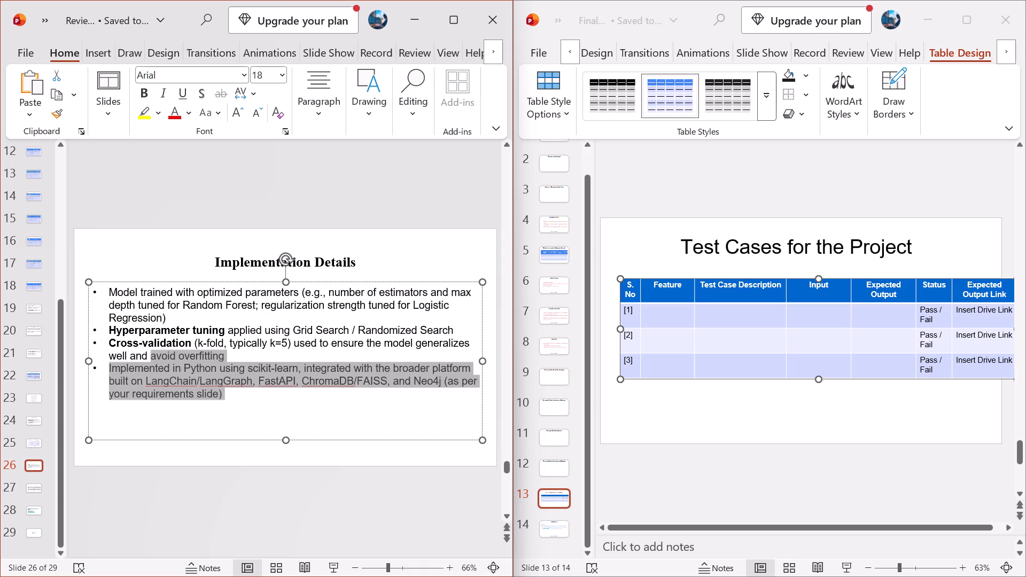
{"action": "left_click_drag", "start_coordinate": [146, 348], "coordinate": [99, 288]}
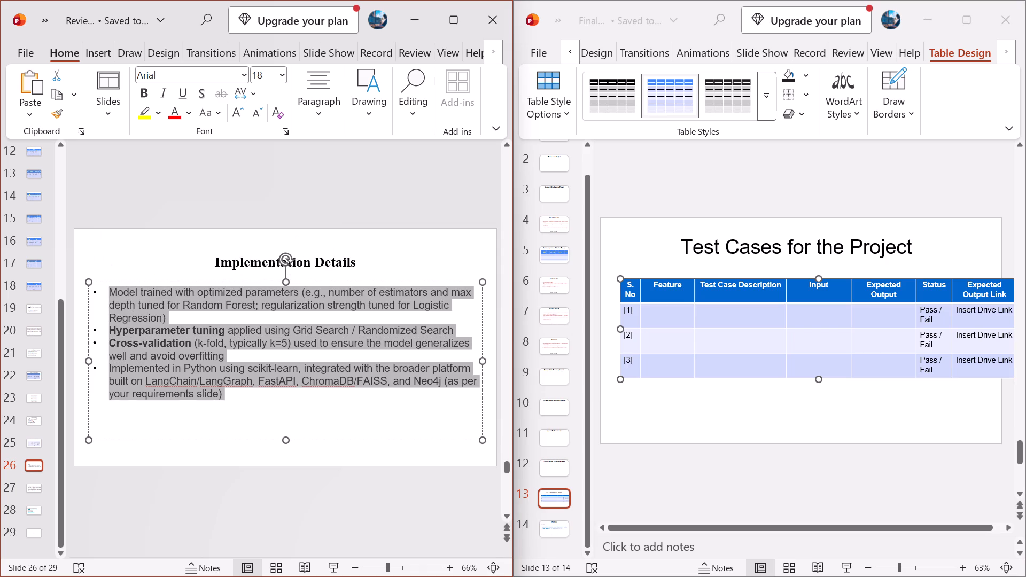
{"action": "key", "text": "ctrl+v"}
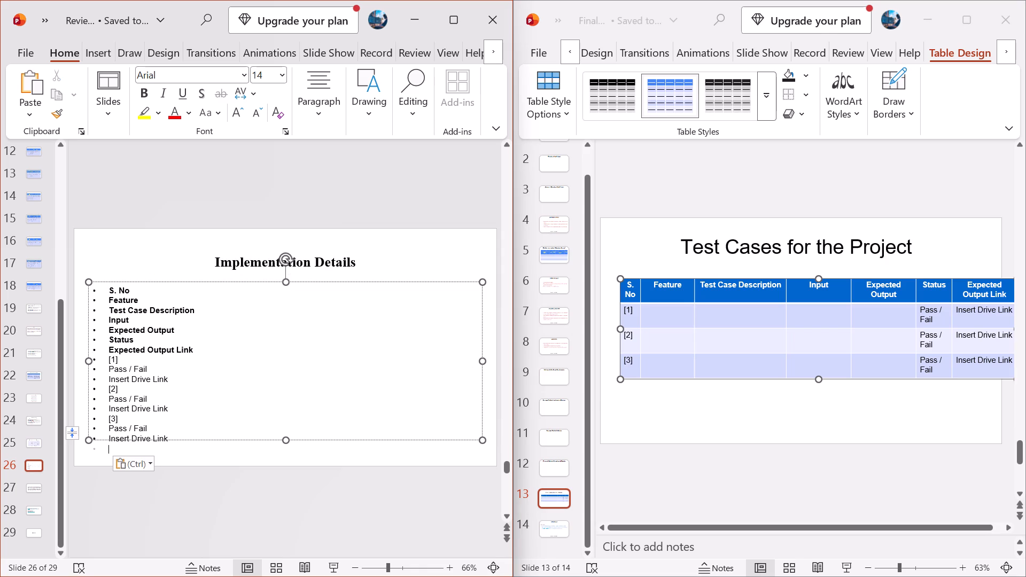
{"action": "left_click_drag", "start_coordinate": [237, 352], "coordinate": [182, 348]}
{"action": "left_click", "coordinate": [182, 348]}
Clear all body text from the Implementation Details slide.
{"action": "left_click", "coordinate": [185, 395]}
{"action": "key", "text": "ctrl+a"}
{"action": "key", "text": "BackSpace"}
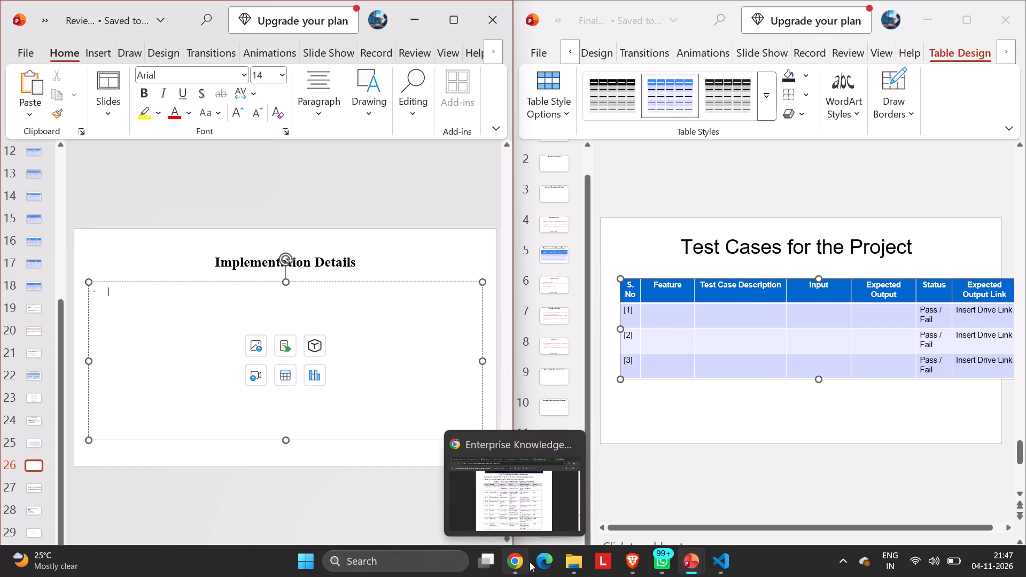
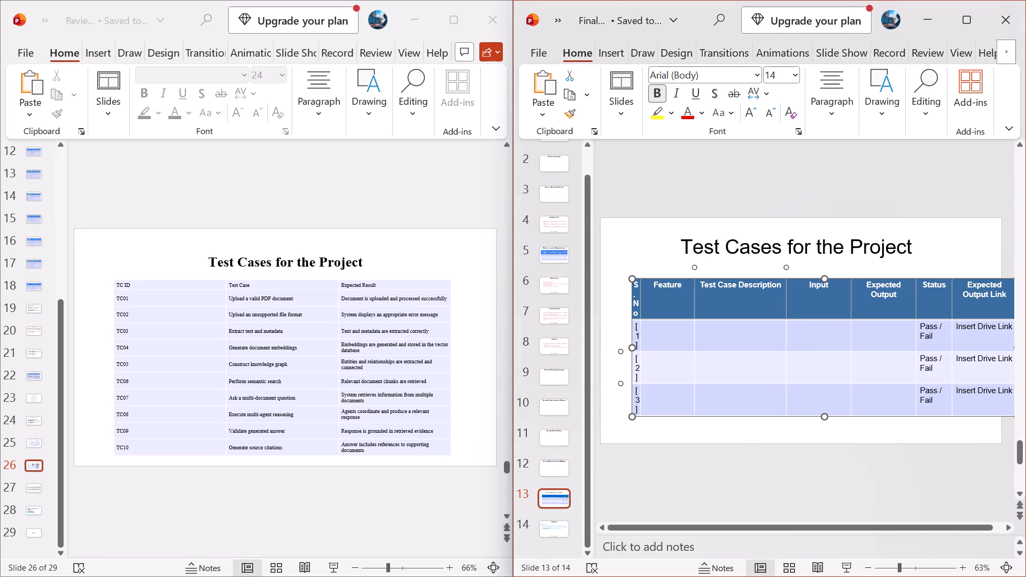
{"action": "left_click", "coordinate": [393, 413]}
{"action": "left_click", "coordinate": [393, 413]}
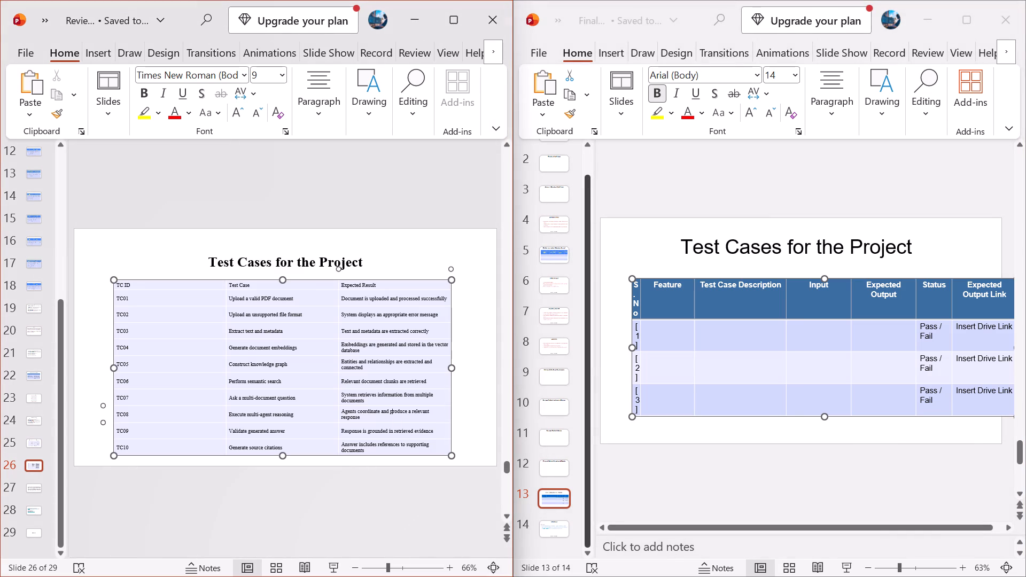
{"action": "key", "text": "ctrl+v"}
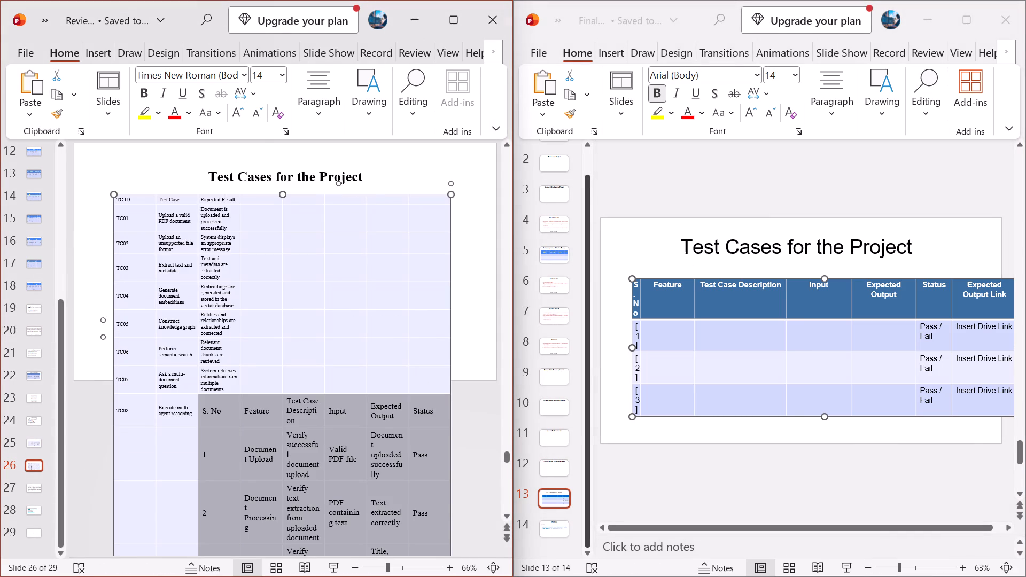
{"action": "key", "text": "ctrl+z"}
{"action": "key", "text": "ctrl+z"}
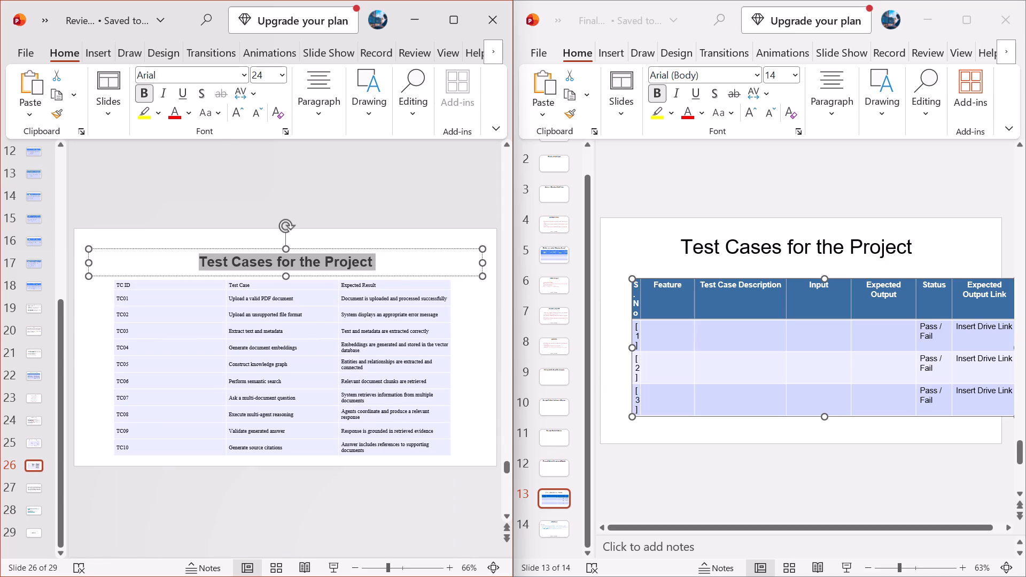
Set Review 2's slide title "Test Cases for the Project" to Times New Roman (Body).
{"action": "left_click", "coordinate": [242, 77]}
{"action": "left_click", "coordinate": [204, 136]}
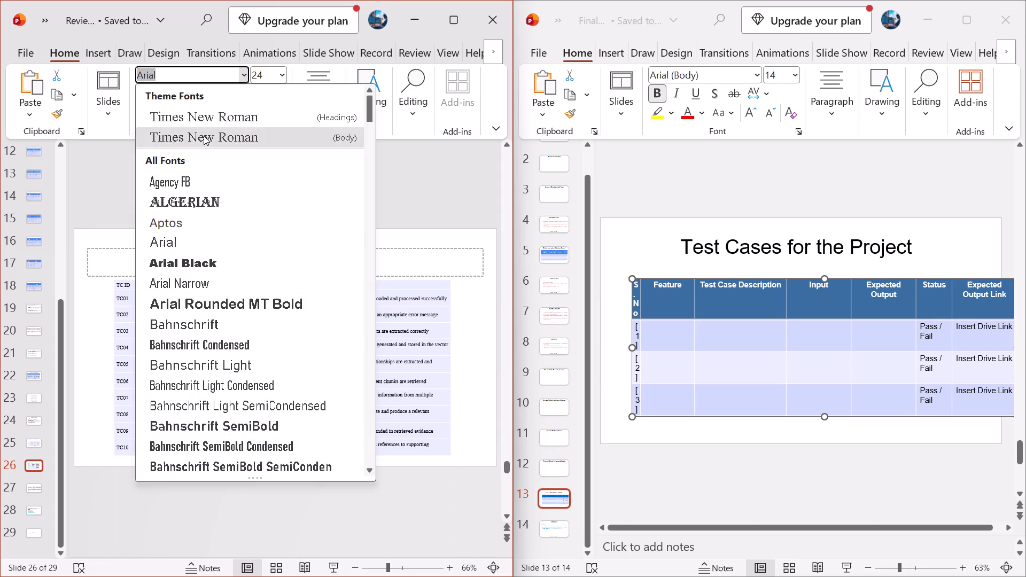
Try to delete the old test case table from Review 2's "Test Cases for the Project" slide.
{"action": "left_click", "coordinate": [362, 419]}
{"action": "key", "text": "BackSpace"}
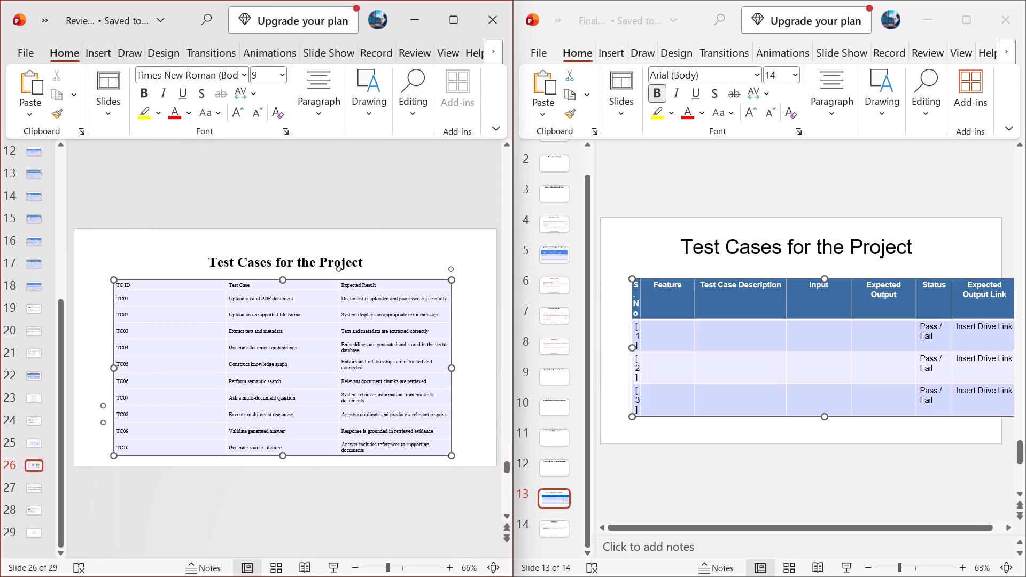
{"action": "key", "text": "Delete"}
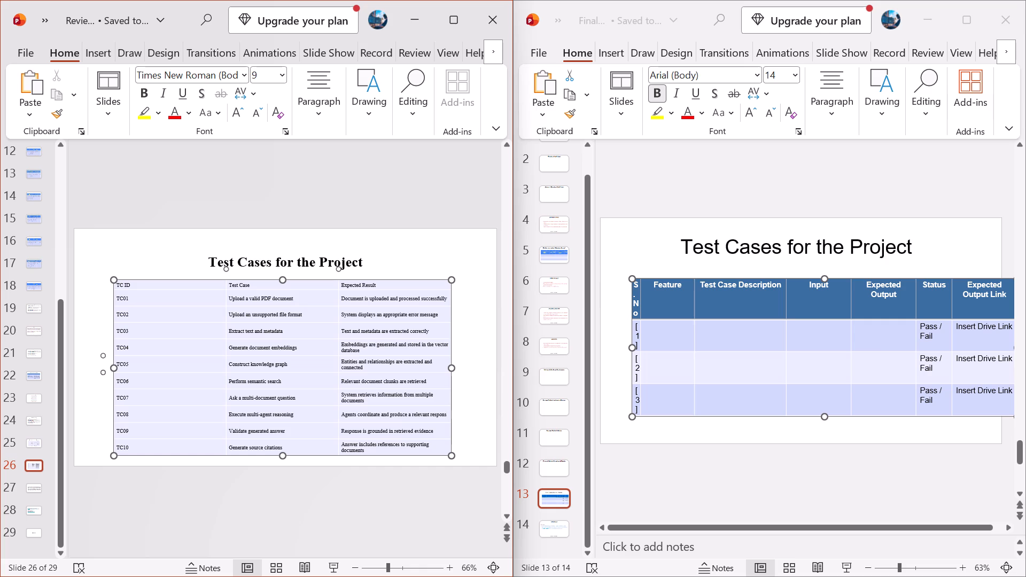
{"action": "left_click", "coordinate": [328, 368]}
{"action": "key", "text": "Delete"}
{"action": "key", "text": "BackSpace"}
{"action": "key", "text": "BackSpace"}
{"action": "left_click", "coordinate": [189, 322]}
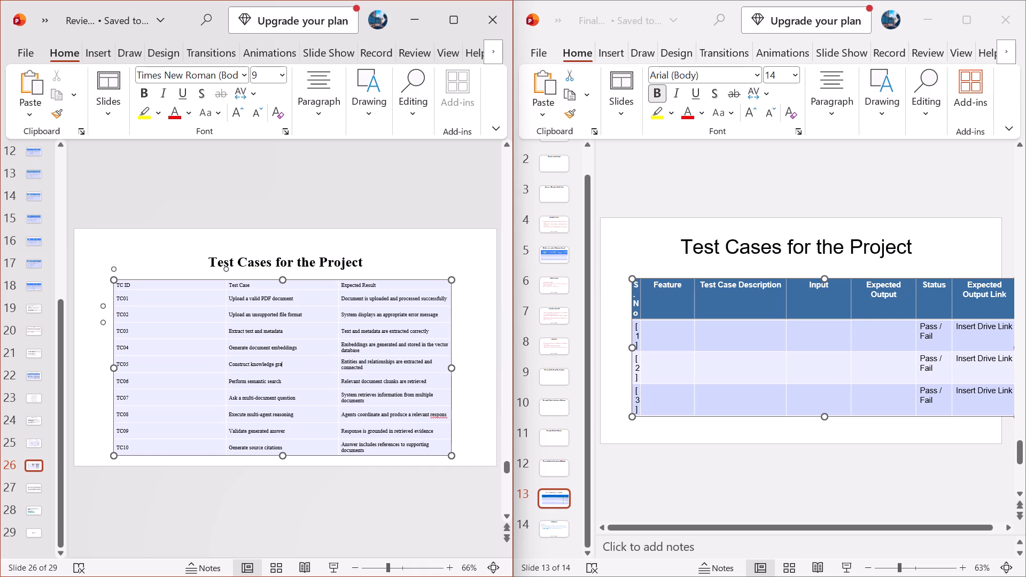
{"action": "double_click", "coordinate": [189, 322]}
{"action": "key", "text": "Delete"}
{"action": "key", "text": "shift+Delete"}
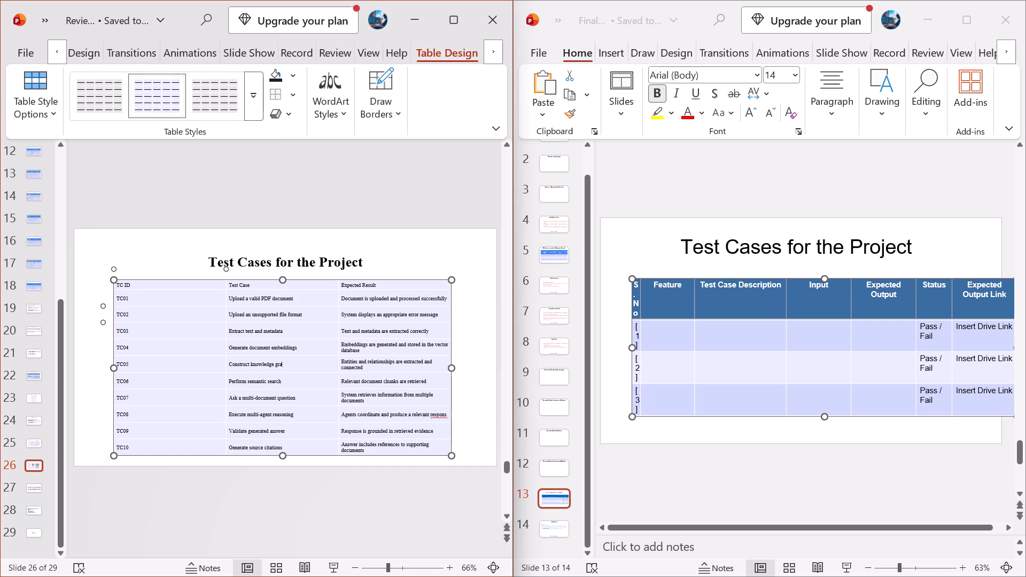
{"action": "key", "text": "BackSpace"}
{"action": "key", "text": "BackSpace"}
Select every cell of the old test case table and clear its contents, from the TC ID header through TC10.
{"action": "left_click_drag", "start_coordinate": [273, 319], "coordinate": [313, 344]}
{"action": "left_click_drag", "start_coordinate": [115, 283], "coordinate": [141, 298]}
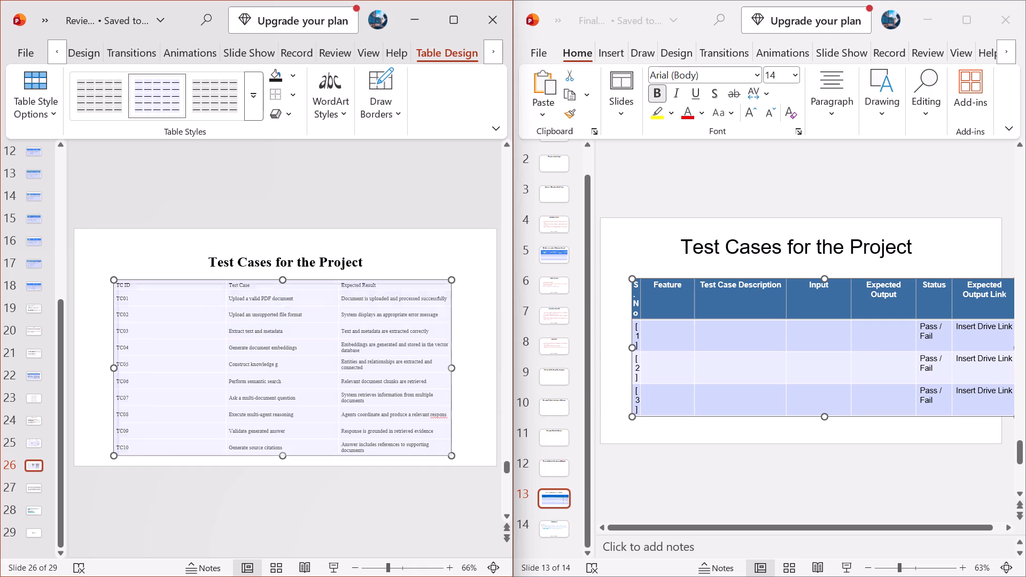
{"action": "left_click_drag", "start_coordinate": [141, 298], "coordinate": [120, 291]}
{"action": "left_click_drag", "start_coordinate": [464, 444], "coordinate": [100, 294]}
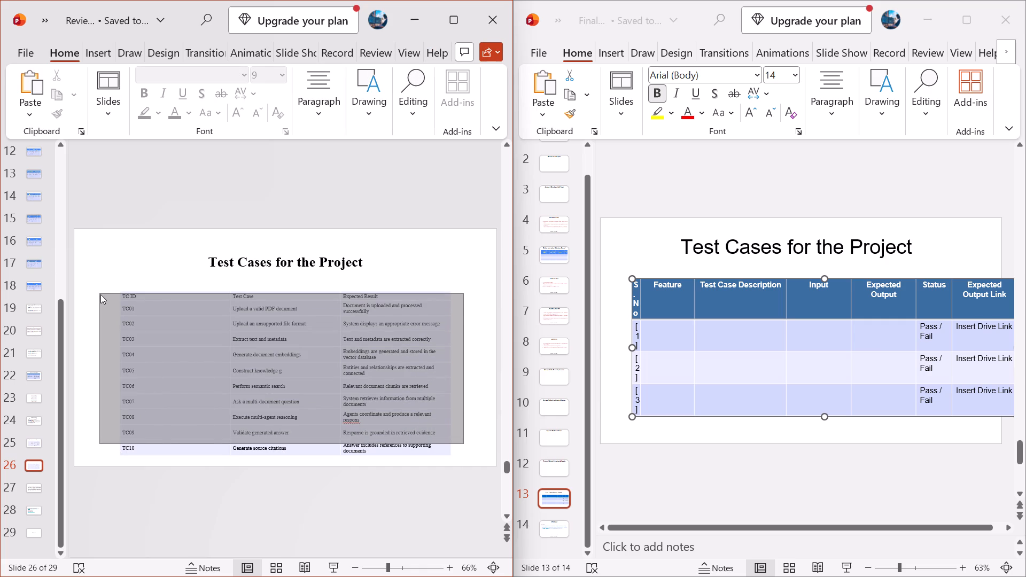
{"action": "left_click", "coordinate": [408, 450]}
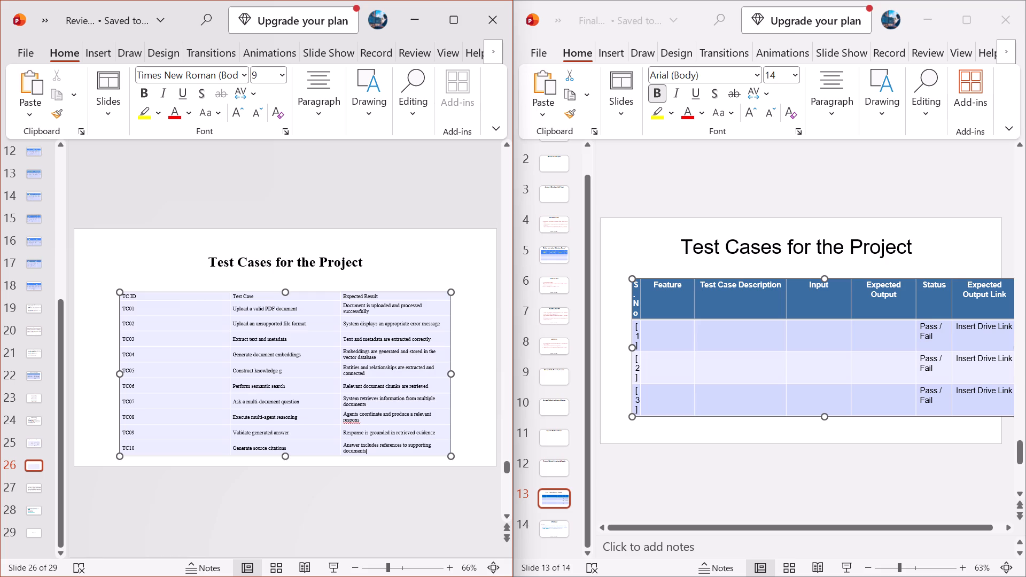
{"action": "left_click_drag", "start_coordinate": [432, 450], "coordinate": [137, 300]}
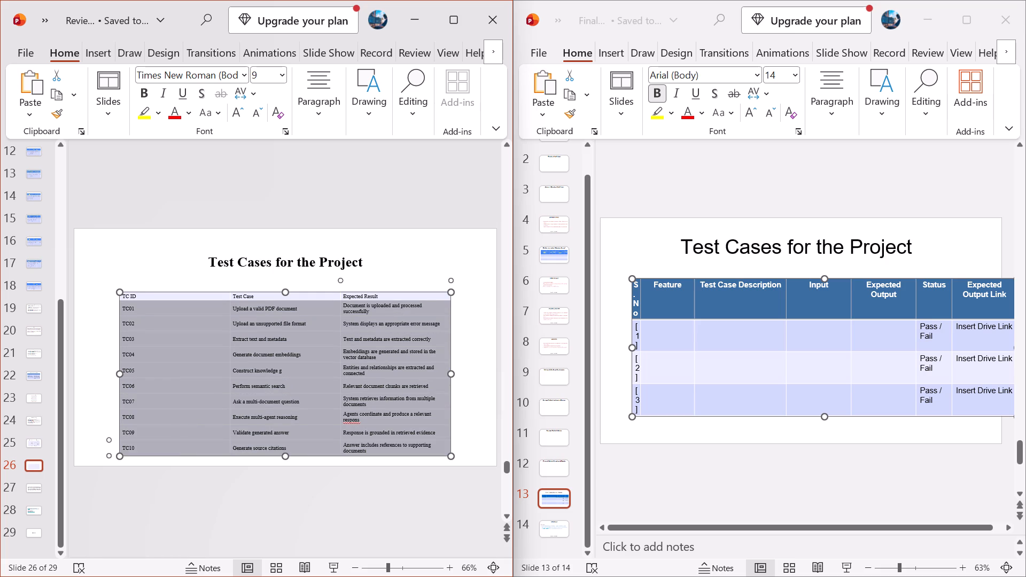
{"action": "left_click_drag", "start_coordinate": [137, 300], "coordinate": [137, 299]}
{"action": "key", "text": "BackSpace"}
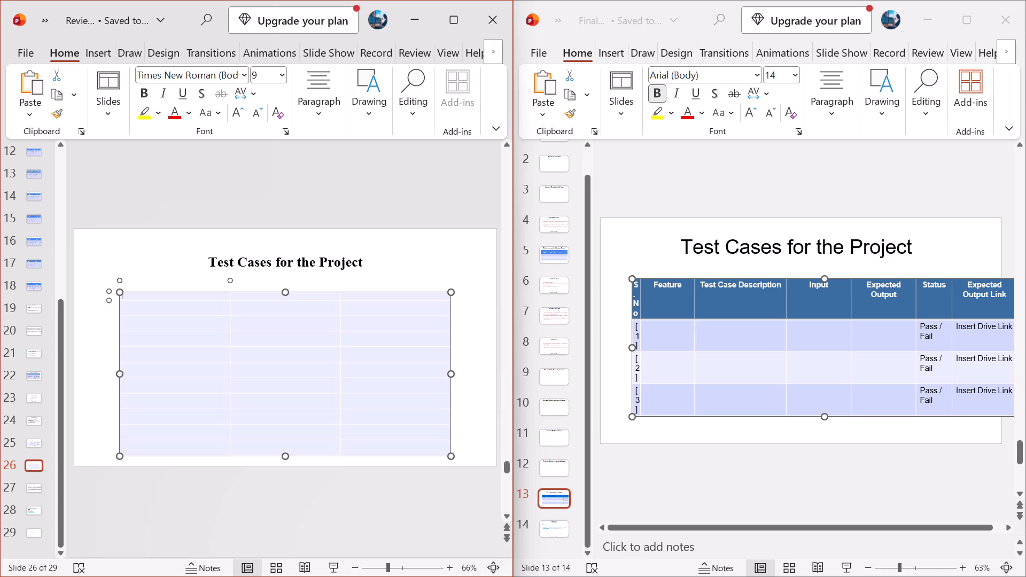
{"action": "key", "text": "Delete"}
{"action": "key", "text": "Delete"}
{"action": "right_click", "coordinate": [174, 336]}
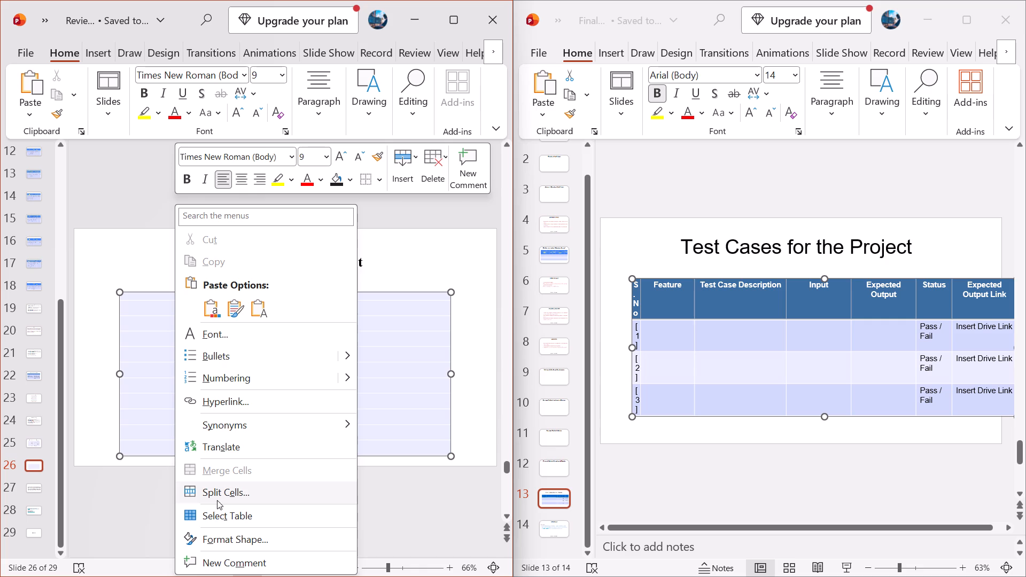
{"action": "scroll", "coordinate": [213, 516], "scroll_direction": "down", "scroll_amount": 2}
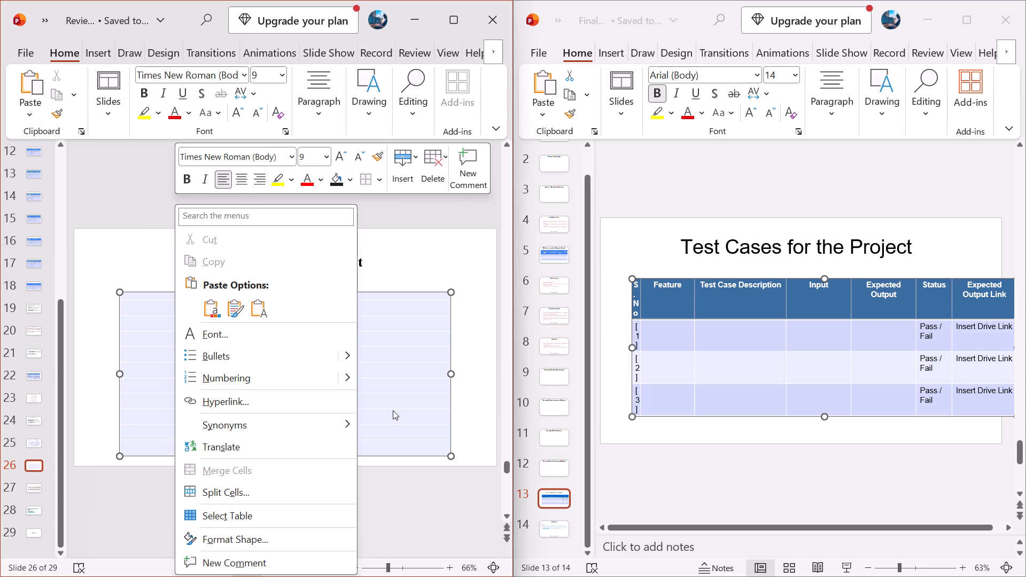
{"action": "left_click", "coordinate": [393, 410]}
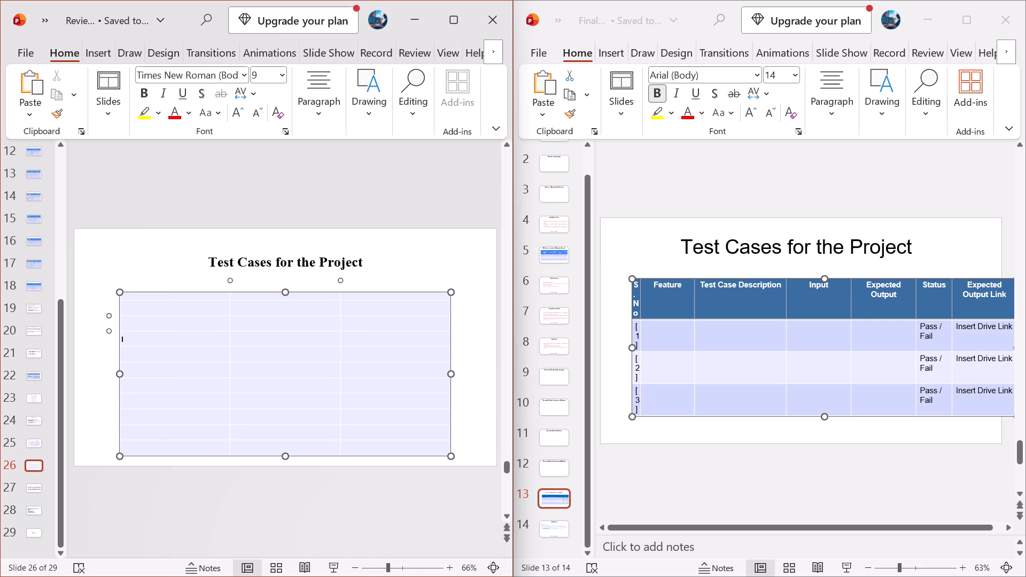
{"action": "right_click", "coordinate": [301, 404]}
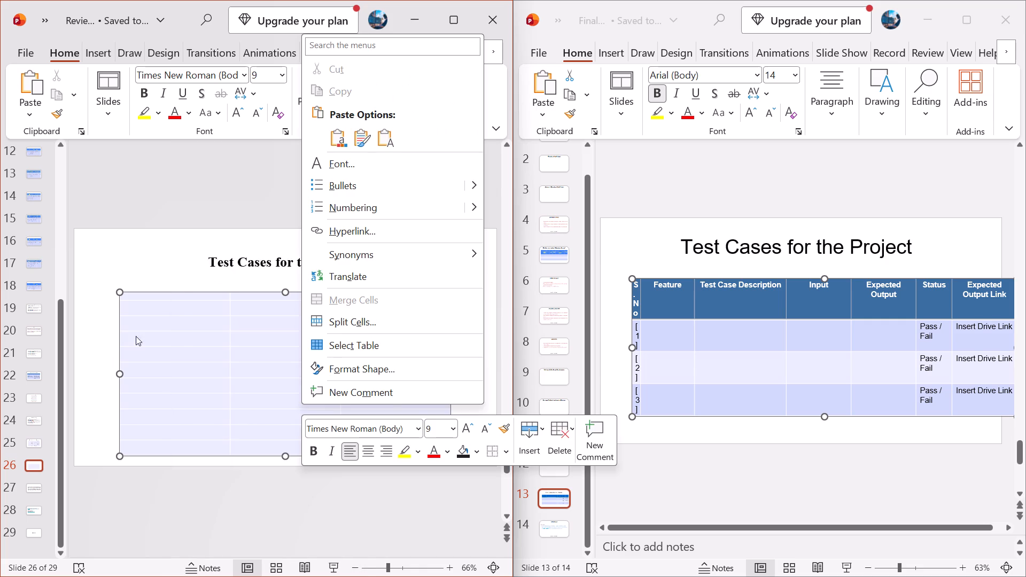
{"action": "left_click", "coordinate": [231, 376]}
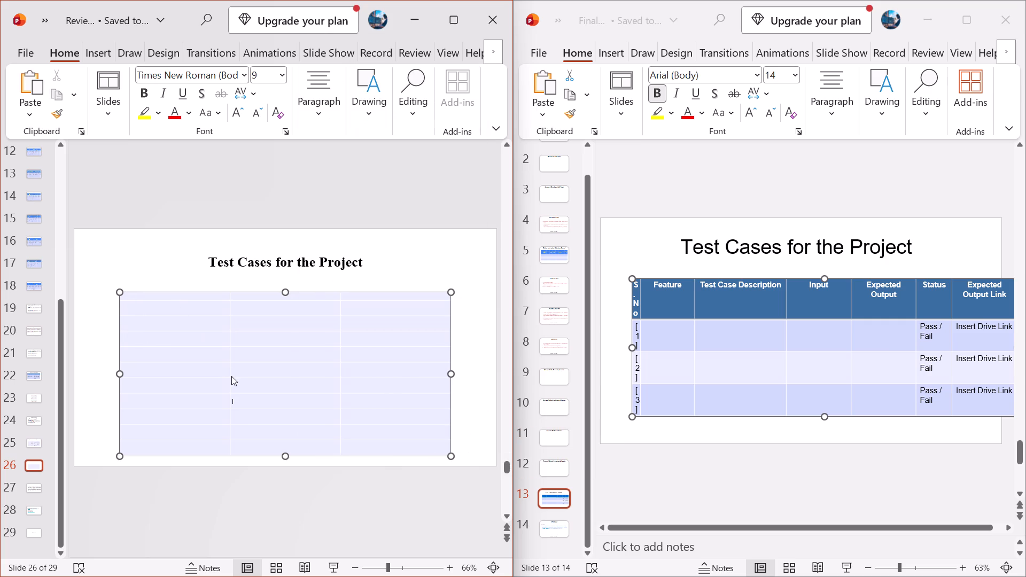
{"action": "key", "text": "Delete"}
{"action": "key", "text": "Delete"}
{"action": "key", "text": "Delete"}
Cut the whole emptied three-column table from Review 2's test case slide.
{"action": "left_click", "coordinate": [118, 290]}
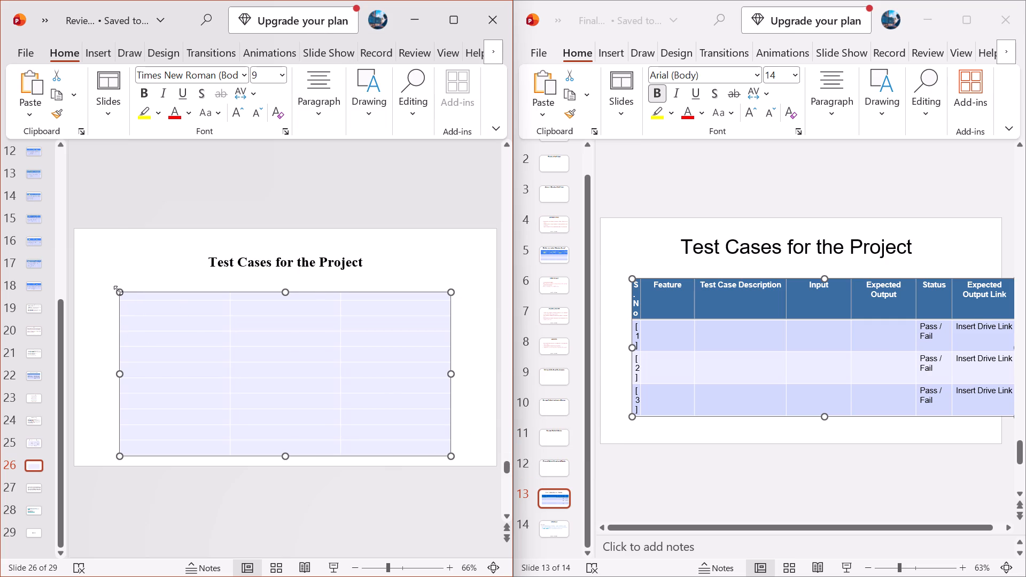
{"action": "right_click", "coordinate": [118, 290]}
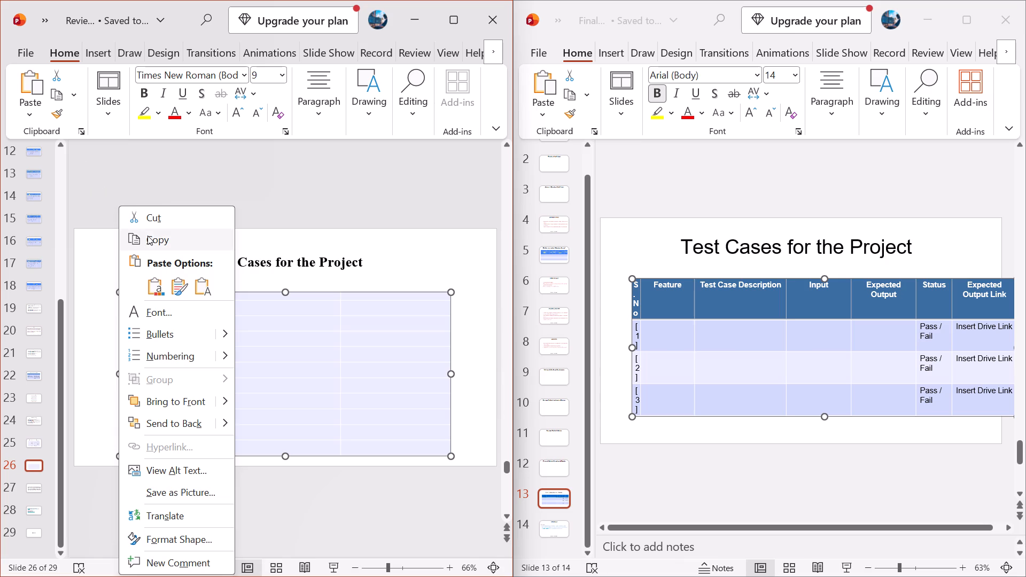
{"action": "left_click", "coordinate": [143, 217]}
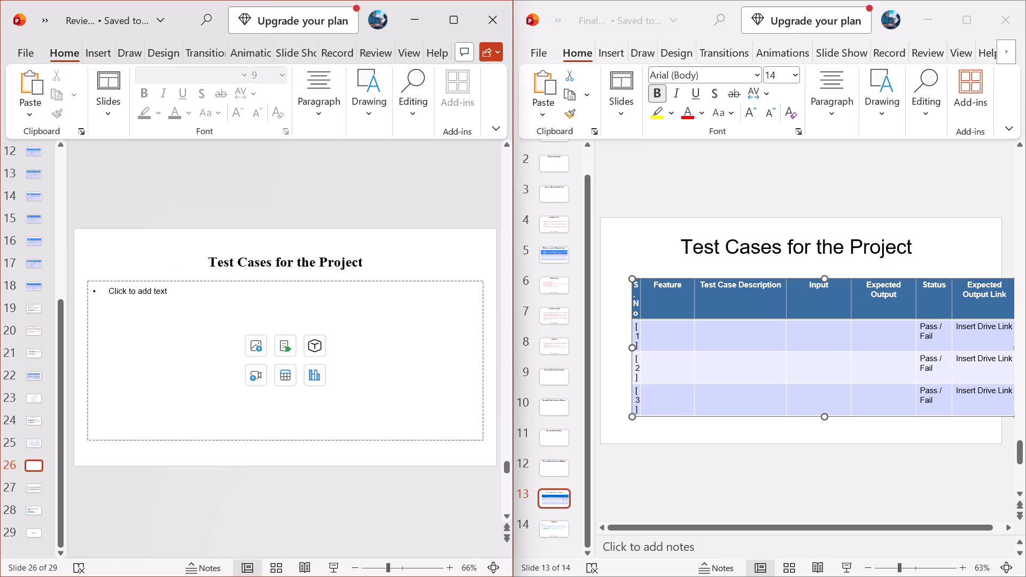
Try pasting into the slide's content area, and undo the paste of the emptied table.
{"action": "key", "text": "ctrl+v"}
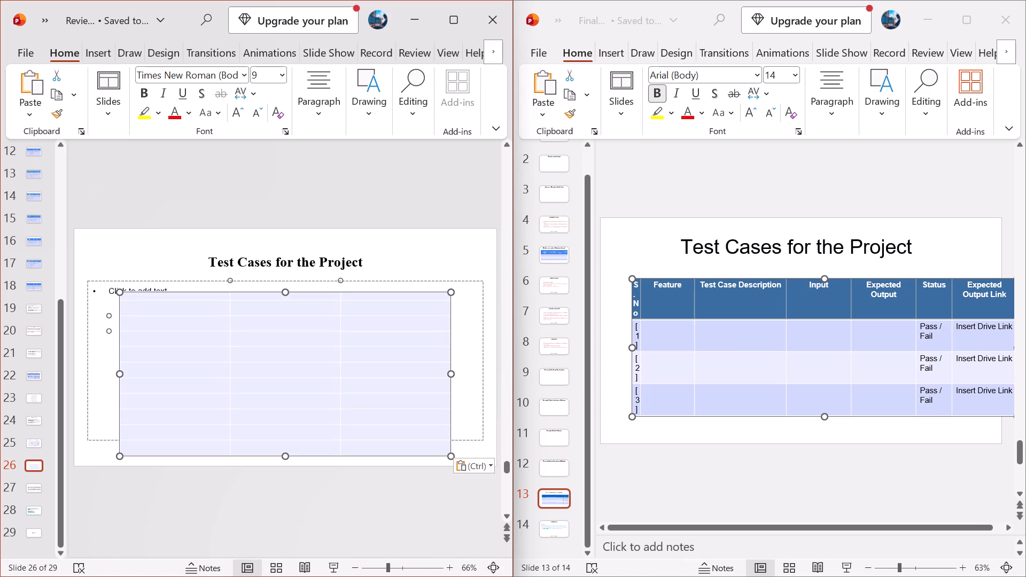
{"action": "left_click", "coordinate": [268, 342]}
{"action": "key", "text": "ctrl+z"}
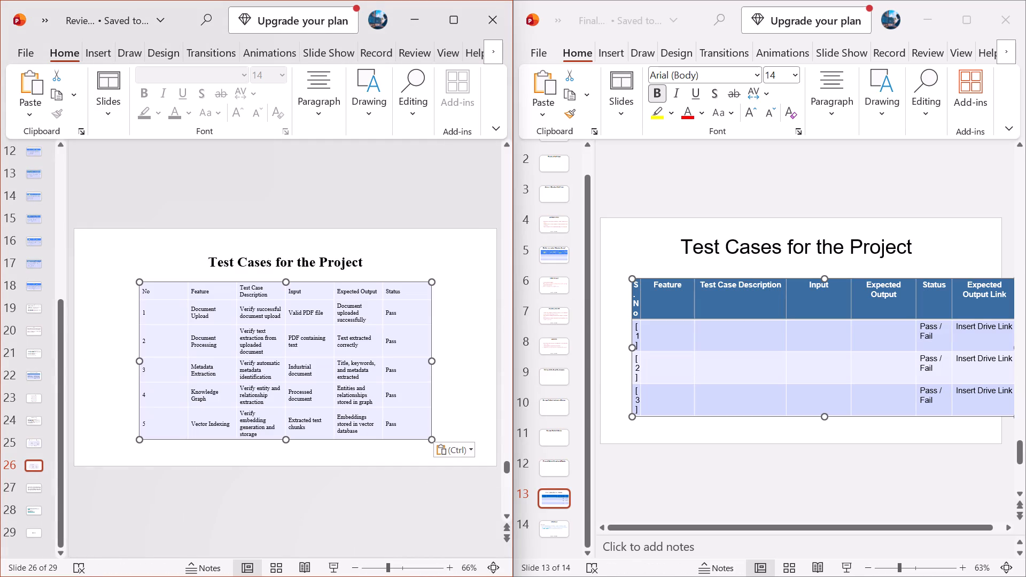
{"action": "left_click", "coordinate": [448, 362]}
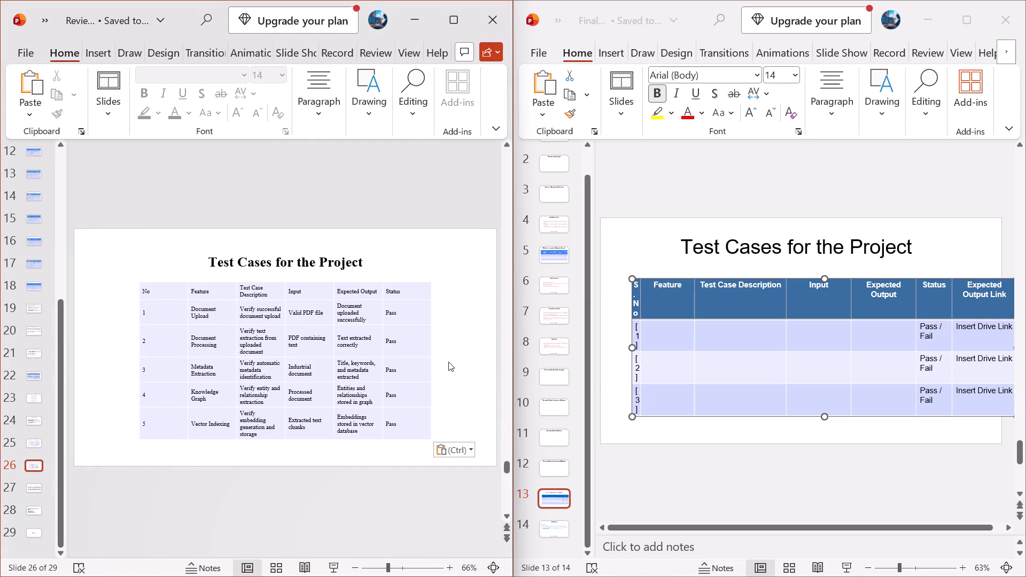
Insert a new slide directly after the Conclusion slide in Review 2.
{"action": "left_click", "coordinate": [33, 487]}
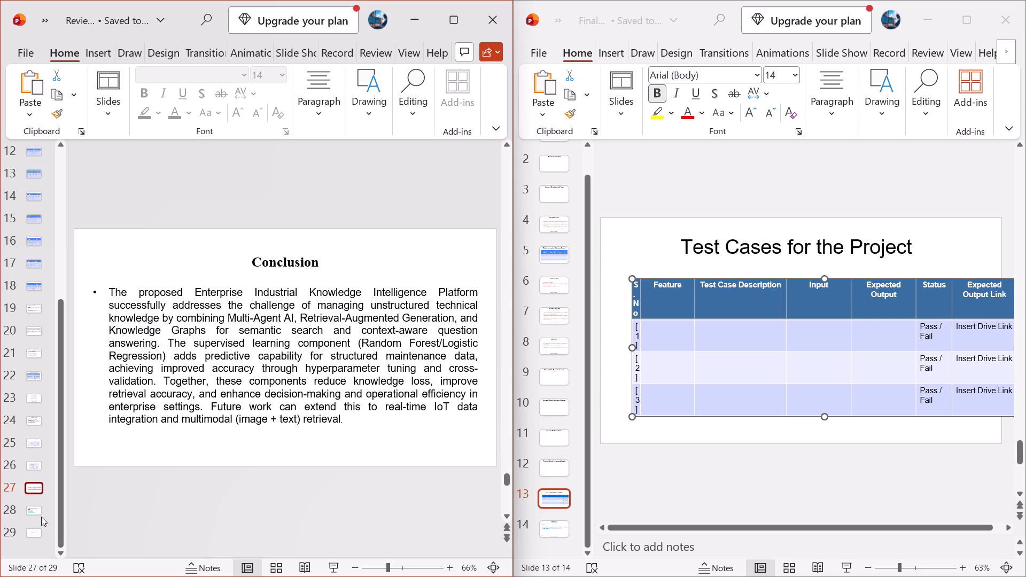
{"action": "right_click", "coordinate": [37, 488]}
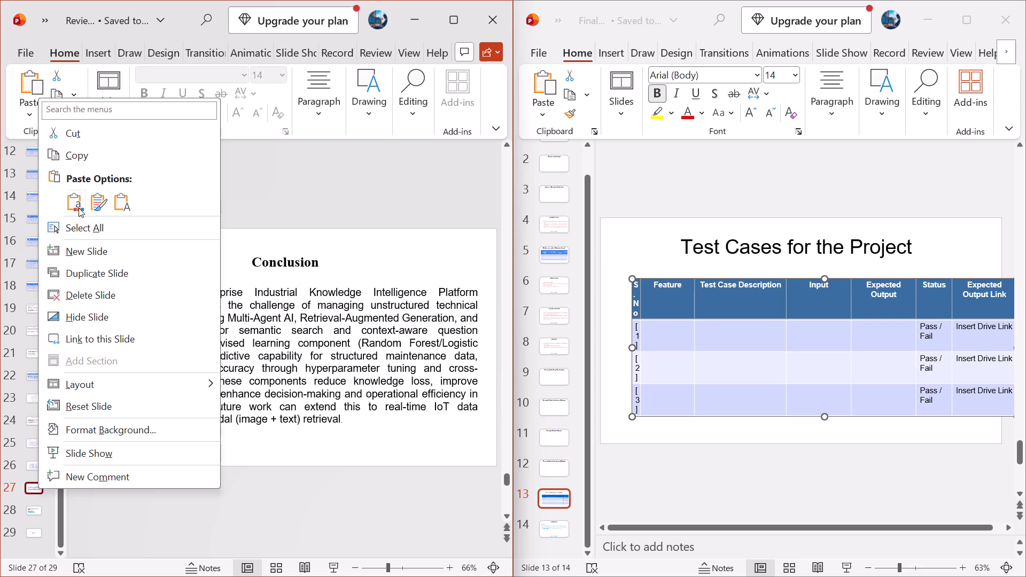
{"action": "left_click", "coordinate": [77, 261]}
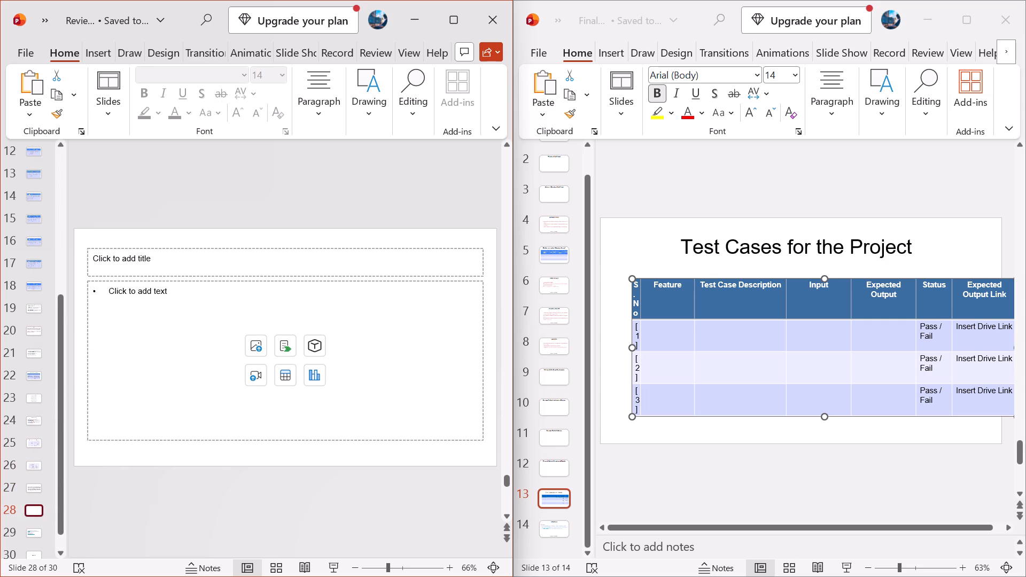
Copy the title "Test Cases for the Project" from the Final Project template into the new slide's title placeholder.
{"action": "left_click", "coordinate": [198, 261]}
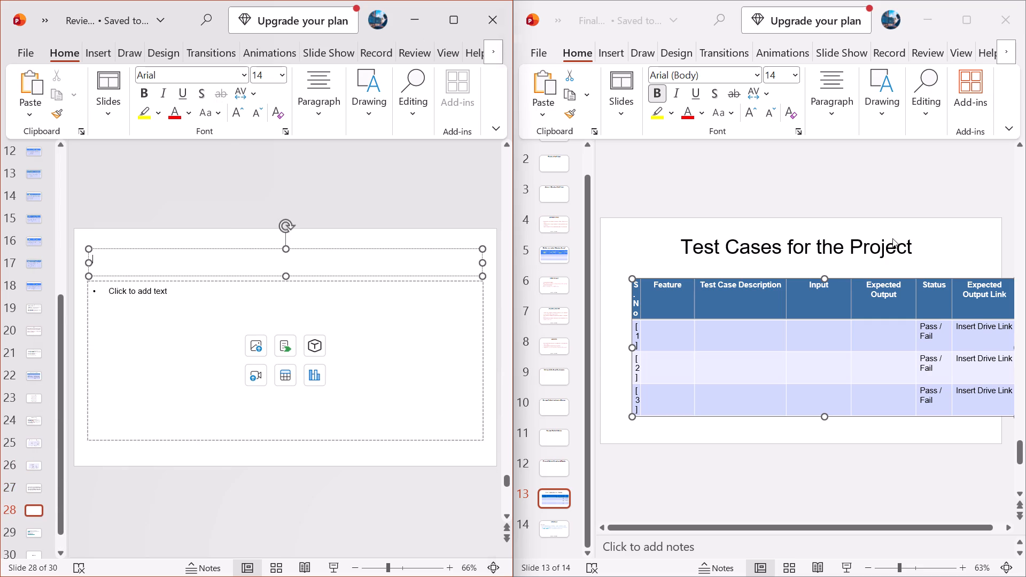
{"action": "left_click", "coordinate": [892, 238]}
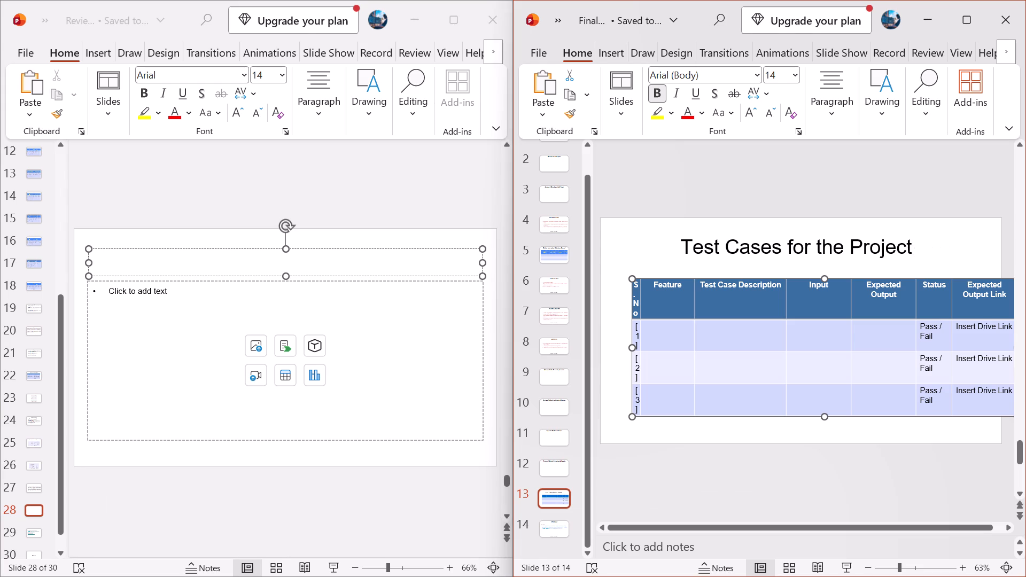
{"action": "left_click_drag", "start_coordinate": [911, 246], "coordinate": [687, 260]}
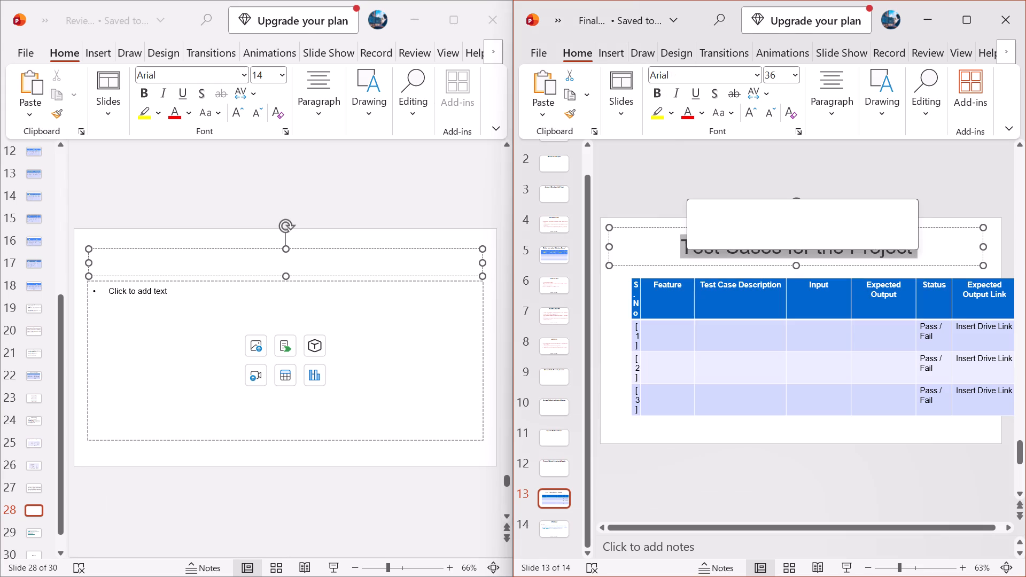
{"action": "key", "text": "ctrl+c"}
{"action": "key", "text": "ctrl+c"}
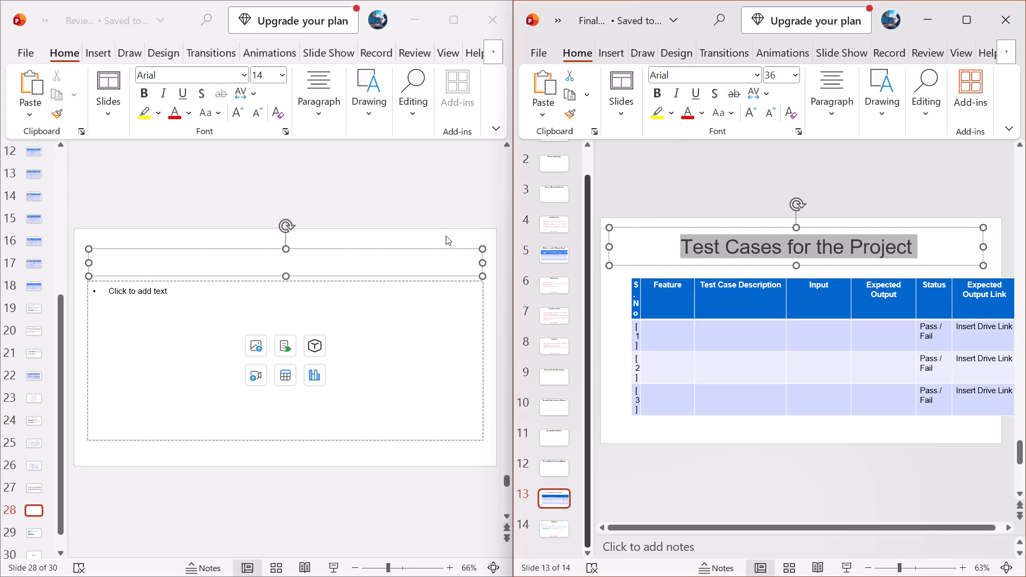
{"action": "left_click", "coordinate": [360, 265]}
{"action": "left_click", "coordinate": [341, 266]}
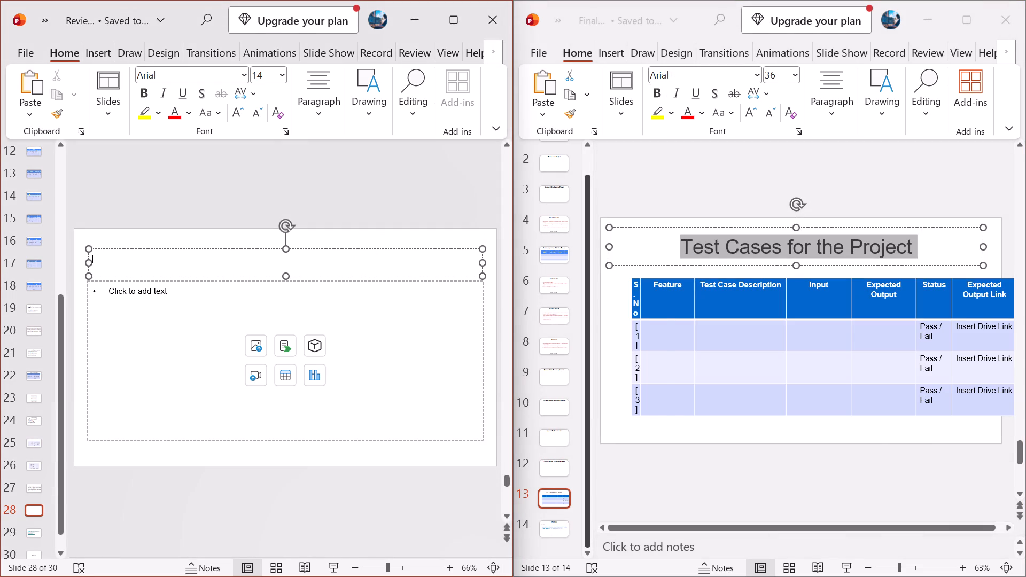
{"action": "key", "text": "ctrl+v"}
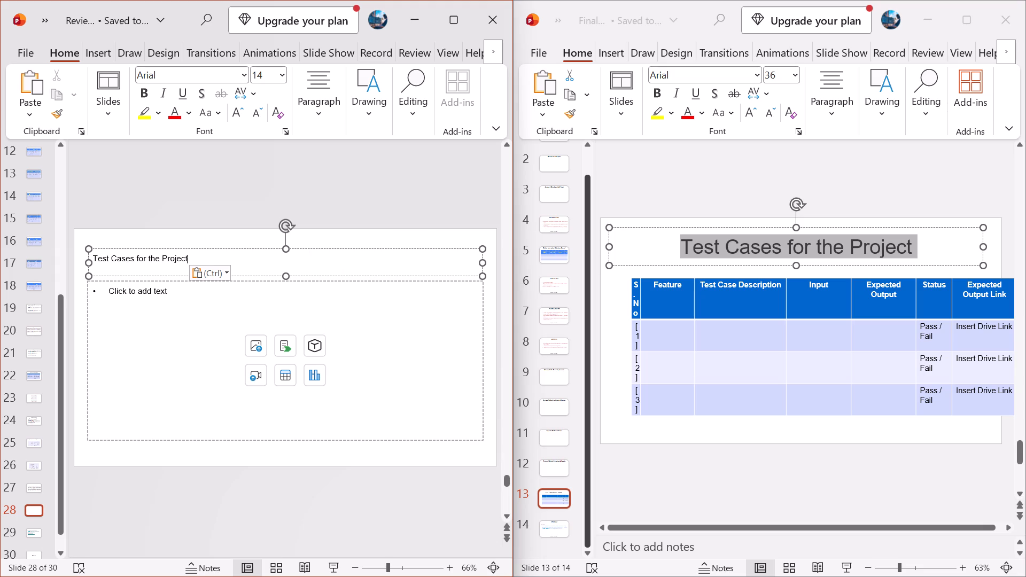
Centre the new slide's title and format it in 24 pt Times New Roman (Headings).
{"action": "left_click_drag", "start_coordinate": [208, 261], "coordinate": [91, 266]}
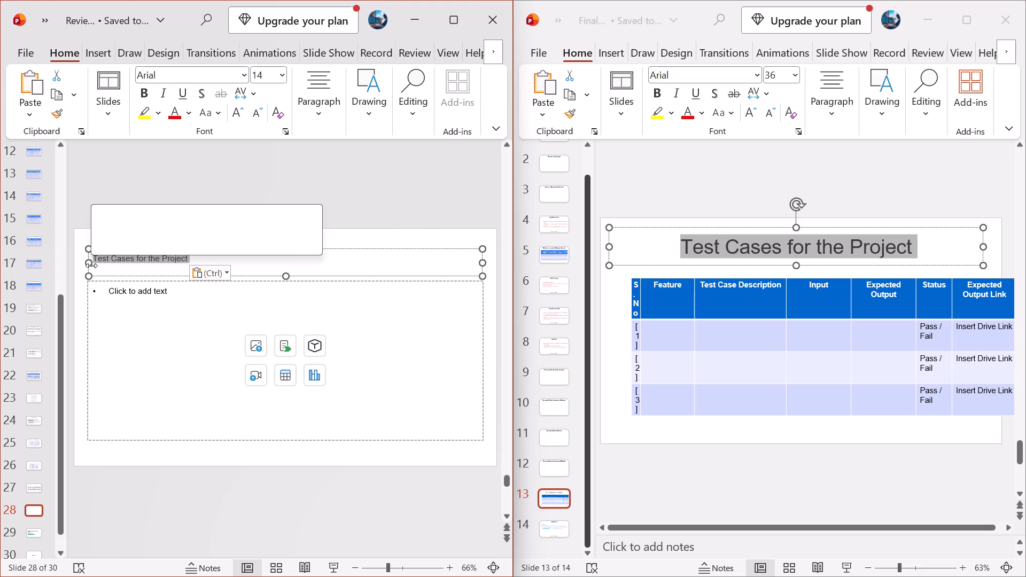
{"action": "left_click", "coordinate": [180, 241]}
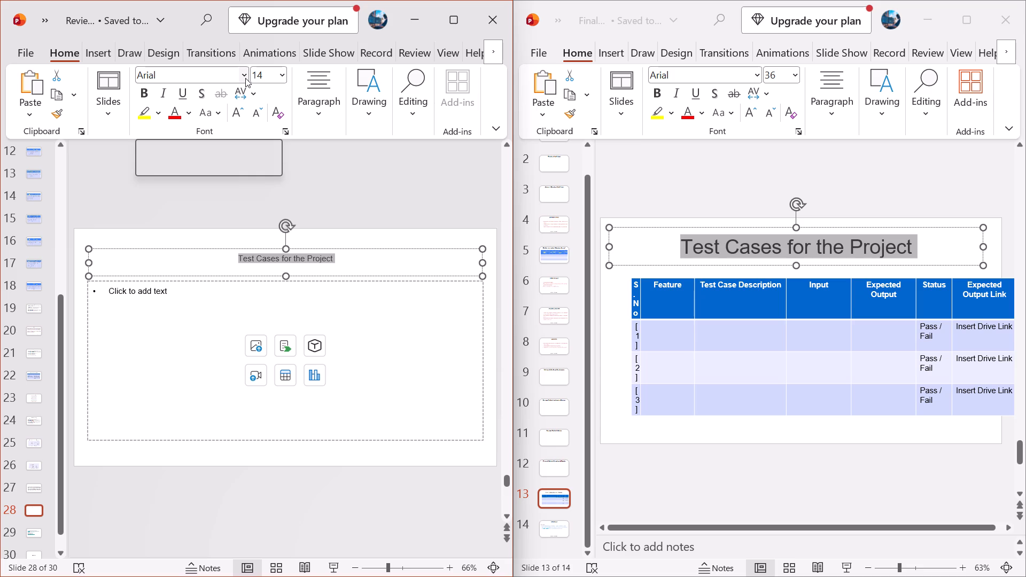
{"action": "left_click", "coordinate": [282, 74]}
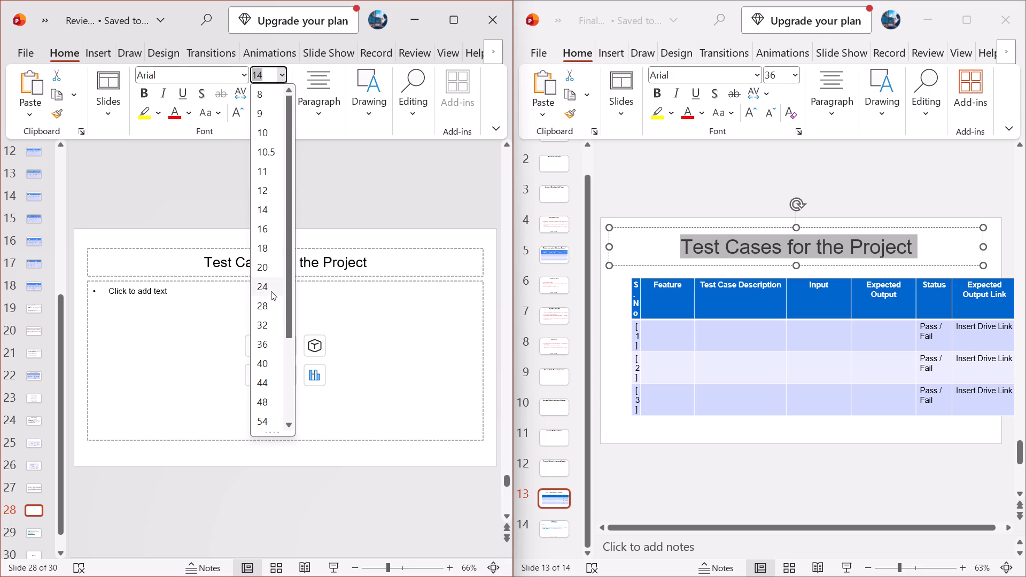
{"action": "left_click", "coordinate": [271, 291]}
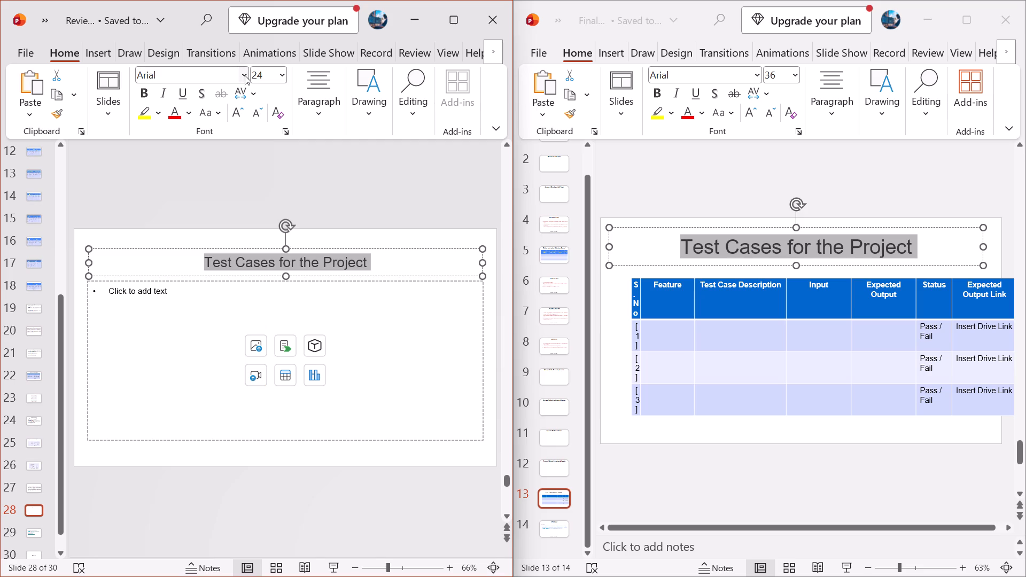
{"action": "left_click", "coordinate": [247, 75]}
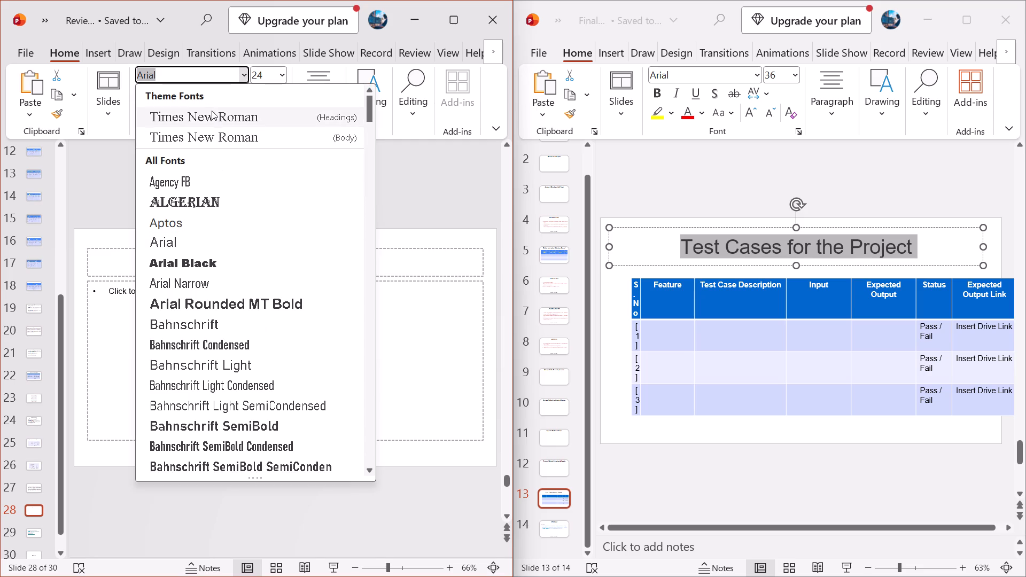
{"action": "left_click", "coordinate": [207, 118]}
{"action": "left_click", "coordinate": [276, 170]}
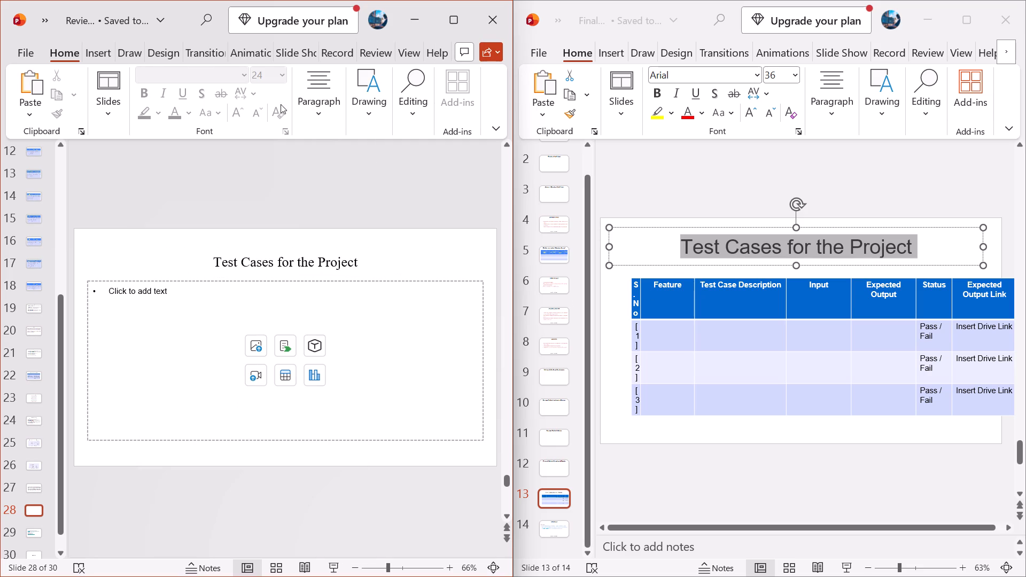
Set the font size of the new slide's entire title to 36.
{"action": "left_click", "coordinate": [261, 270]}
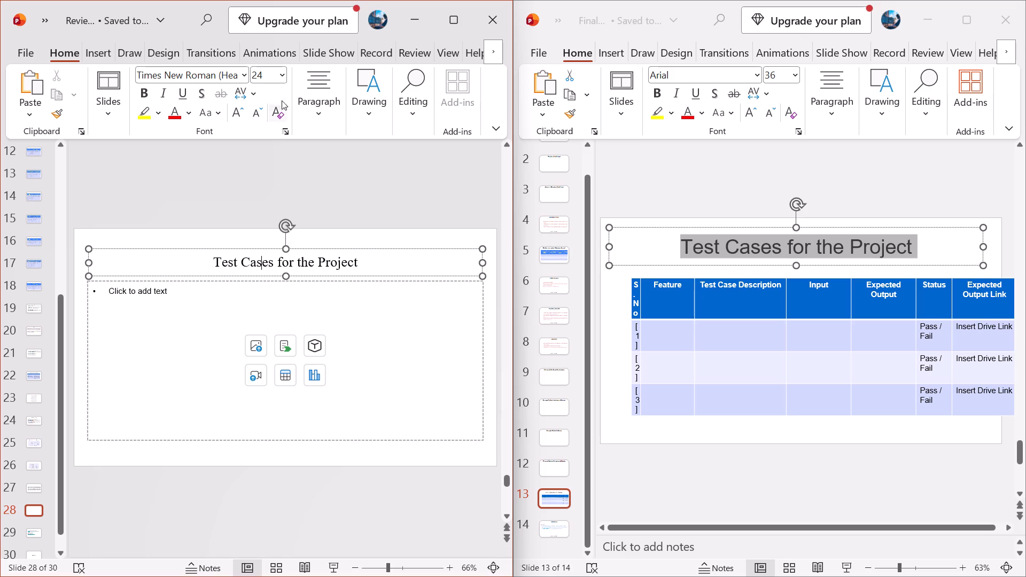
{"action": "left_click", "coordinate": [281, 73]}
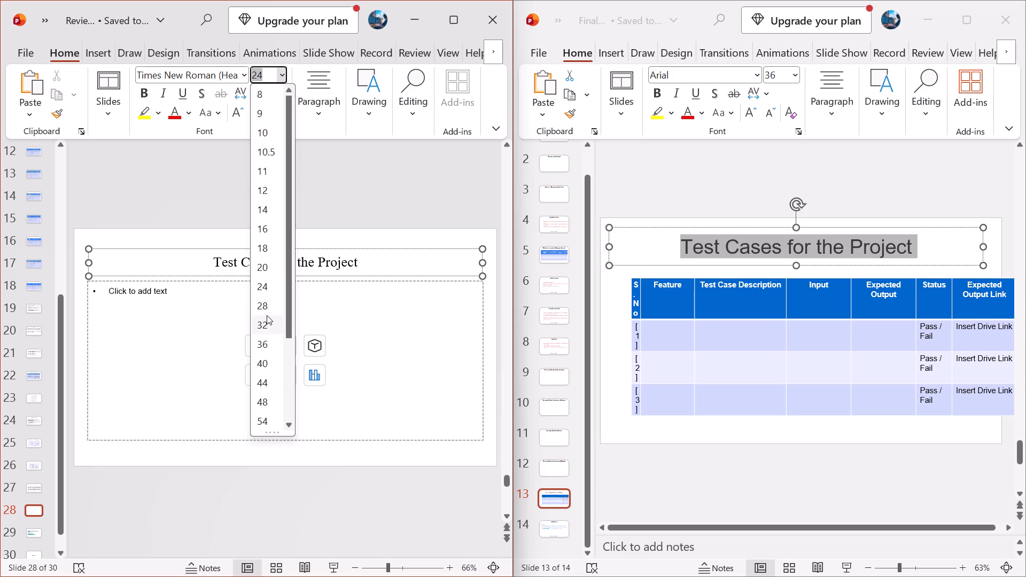
{"action": "left_click", "coordinate": [270, 340]}
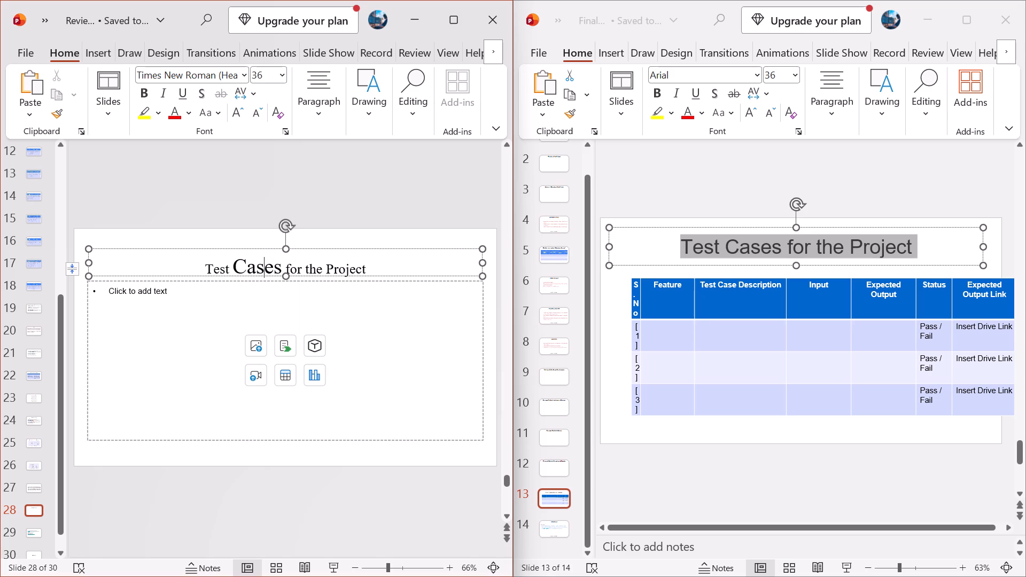
{"action": "left_click_drag", "start_coordinate": [366, 267], "coordinate": [221, 271]}
{"action": "left_click", "coordinate": [282, 78]}
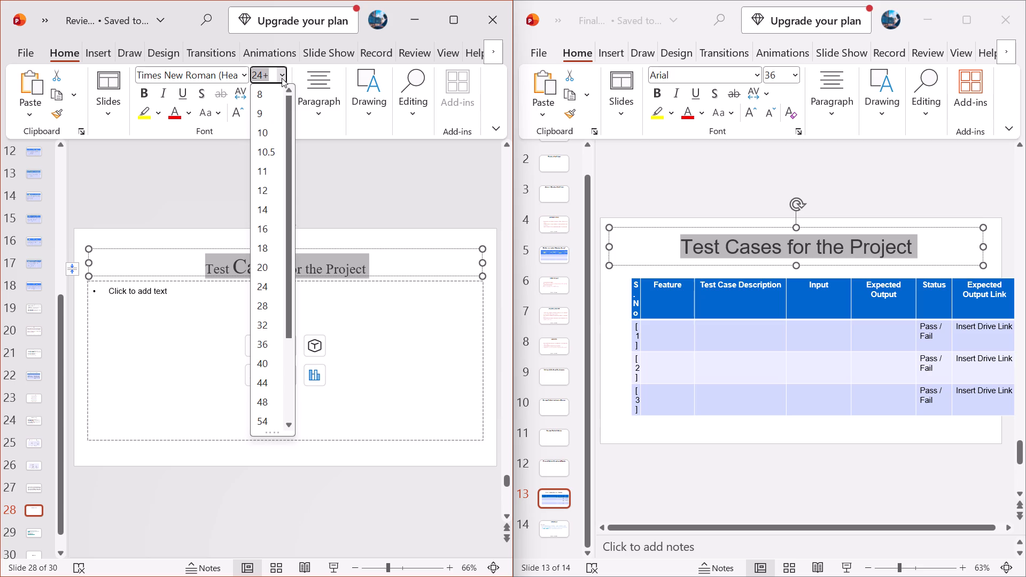
{"action": "left_click", "coordinate": [273, 345]}
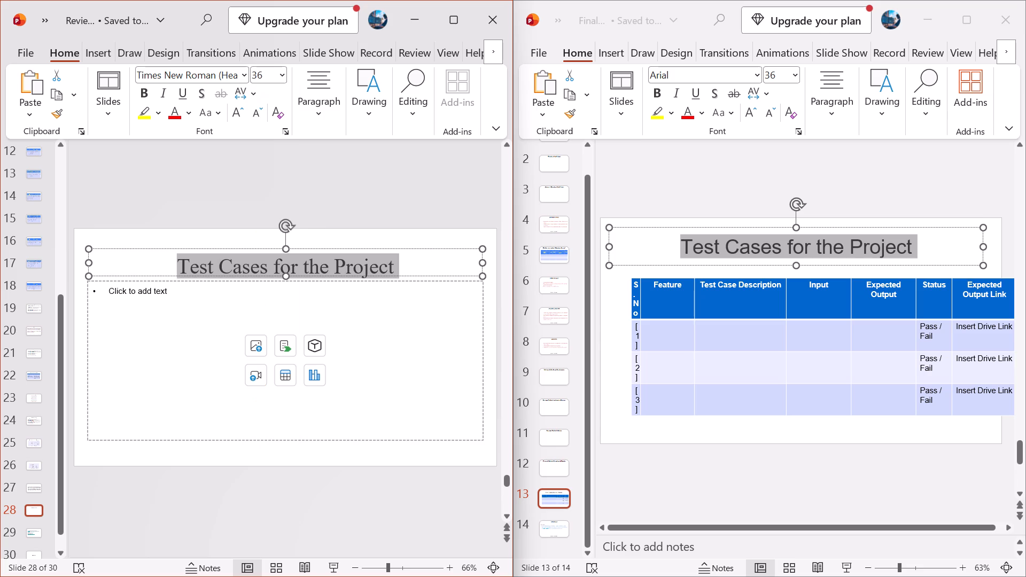
{"action": "left_click", "coordinate": [242, 300]}
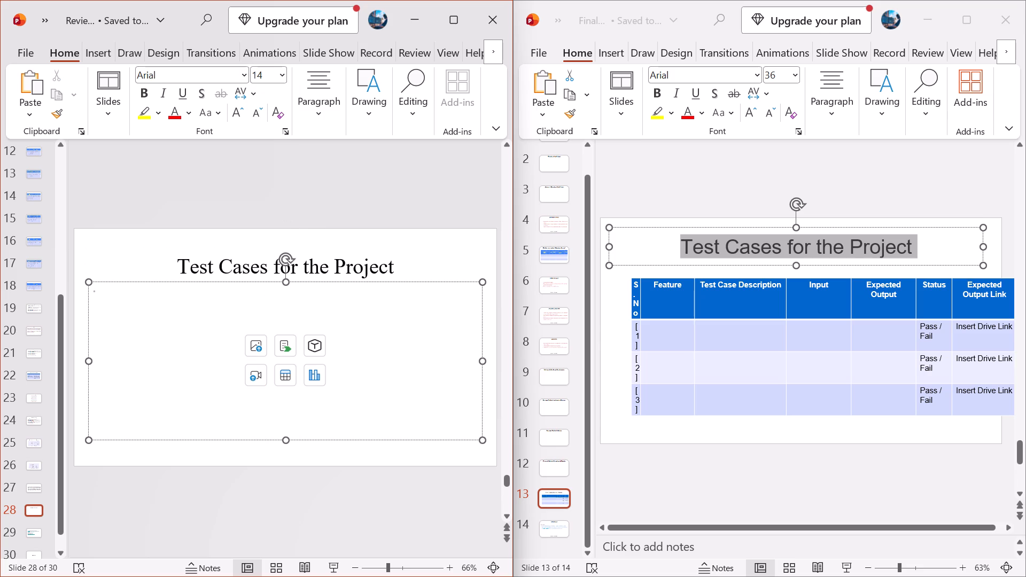
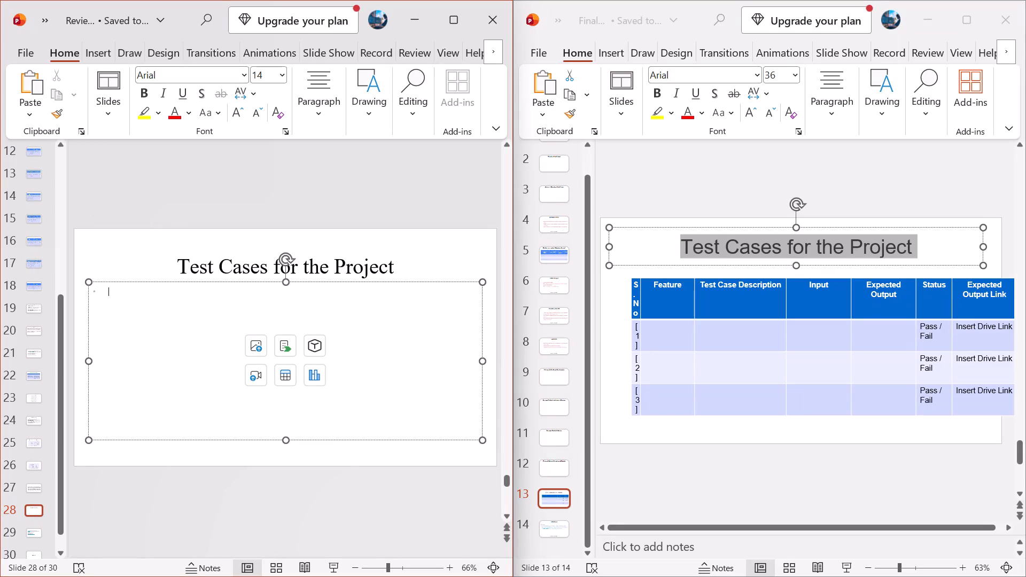
Extend the top edge of the new slide's title box slightly upward so the title sits higher above the body placeholder.
{"action": "left_click", "coordinate": [354, 265]}
{"action": "double_click", "coordinate": [354, 265]}
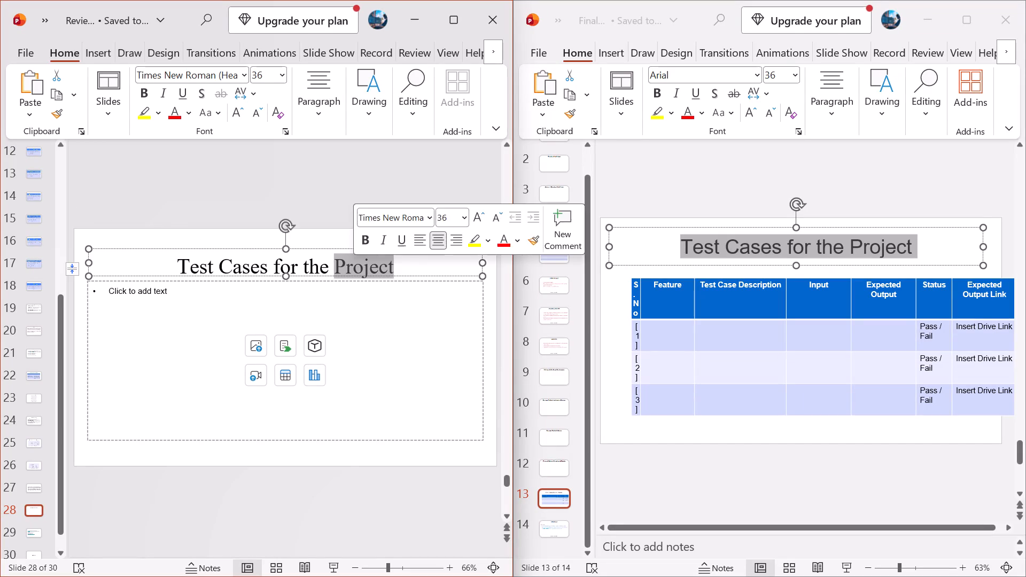
{"action": "left_click", "coordinate": [286, 253]}
{"action": "left_click", "coordinate": [286, 251]}
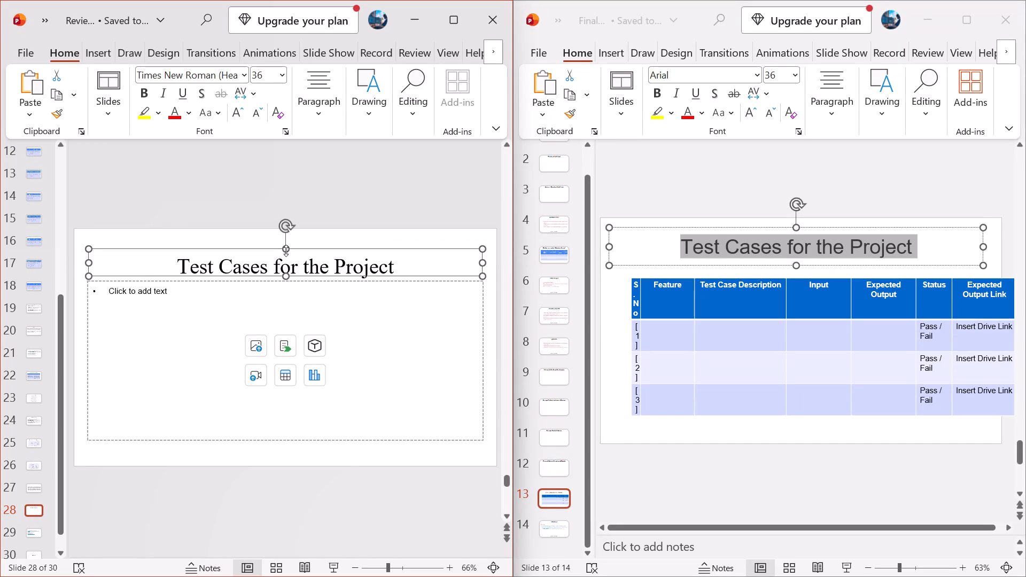
{"action": "left_click_drag", "start_coordinate": [286, 248], "coordinate": [286, 237]}
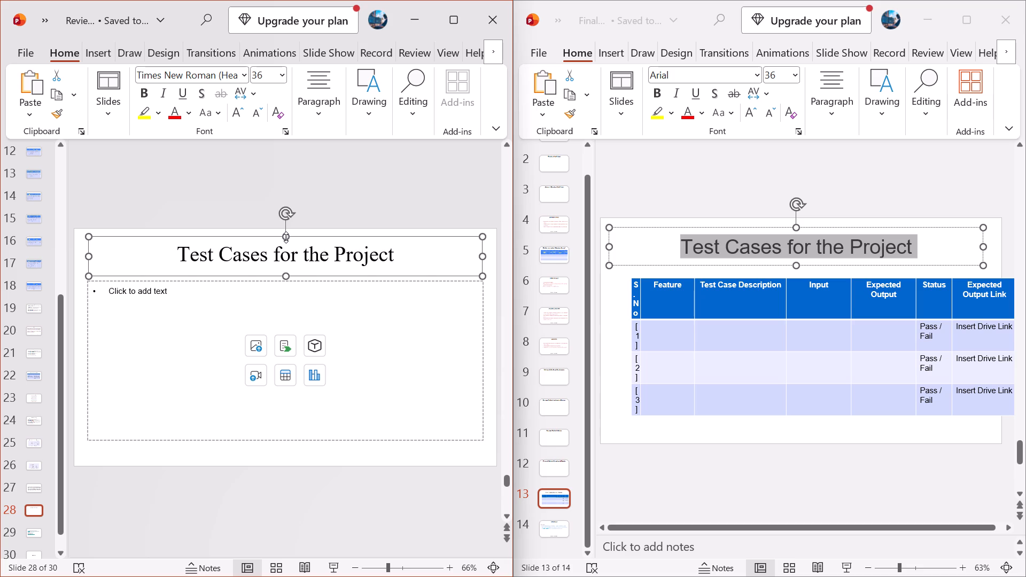
{"action": "left_click", "coordinate": [350, 313]}
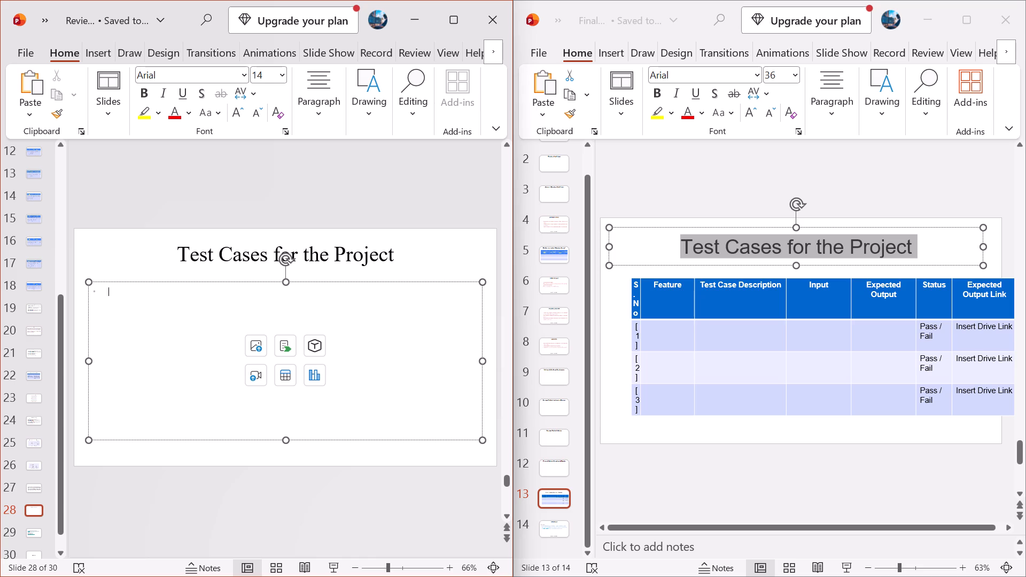
{"action": "left_click", "coordinate": [391, 343]}
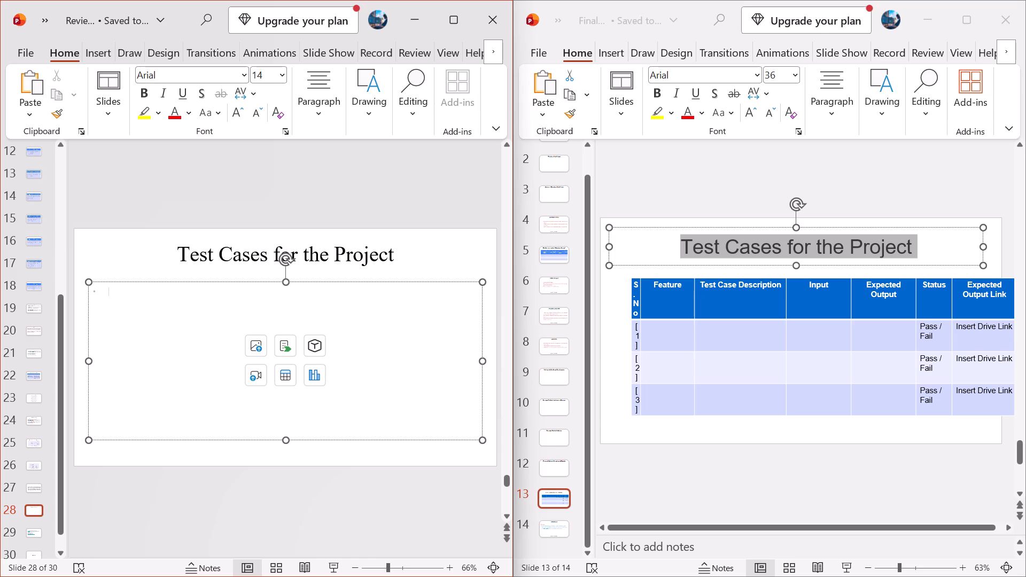
{"action": "left_click", "coordinate": [409, 348]}
{"action": "key", "text": "alt+Tab"}
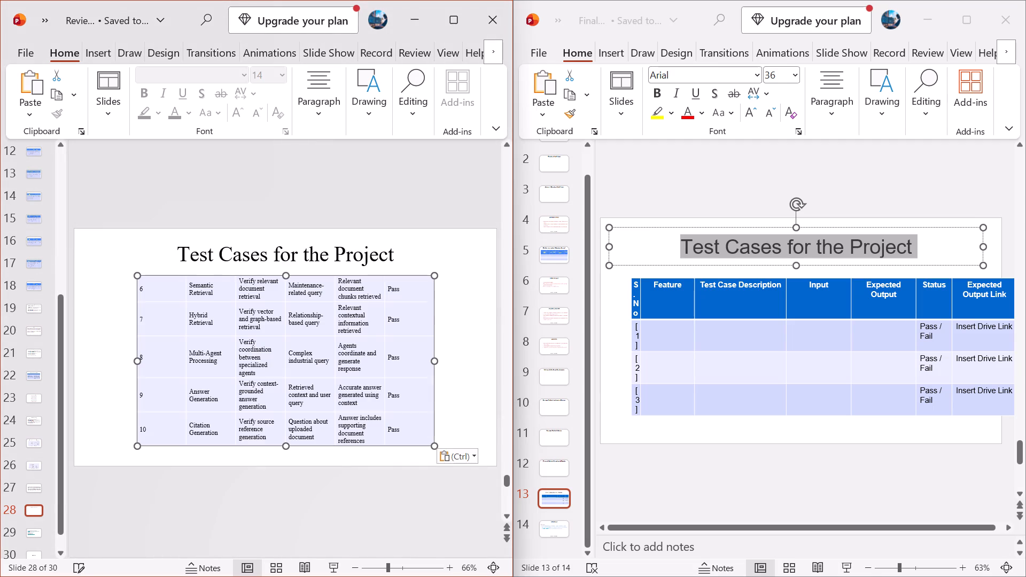
{"action": "left_click", "coordinate": [457, 334]}
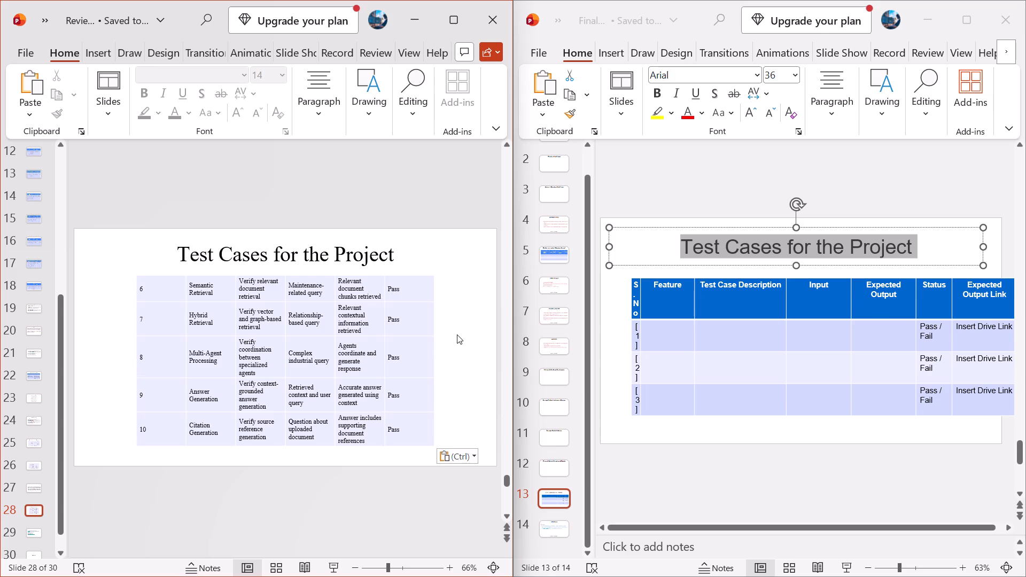
{"action": "left_click", "coordinate": [402, 482]}
Compare the closing slides of Review 2, including References and Thank you, with the last slide of the Final Project template.
{"action": "left_click", "coordinate": [32, 528]}
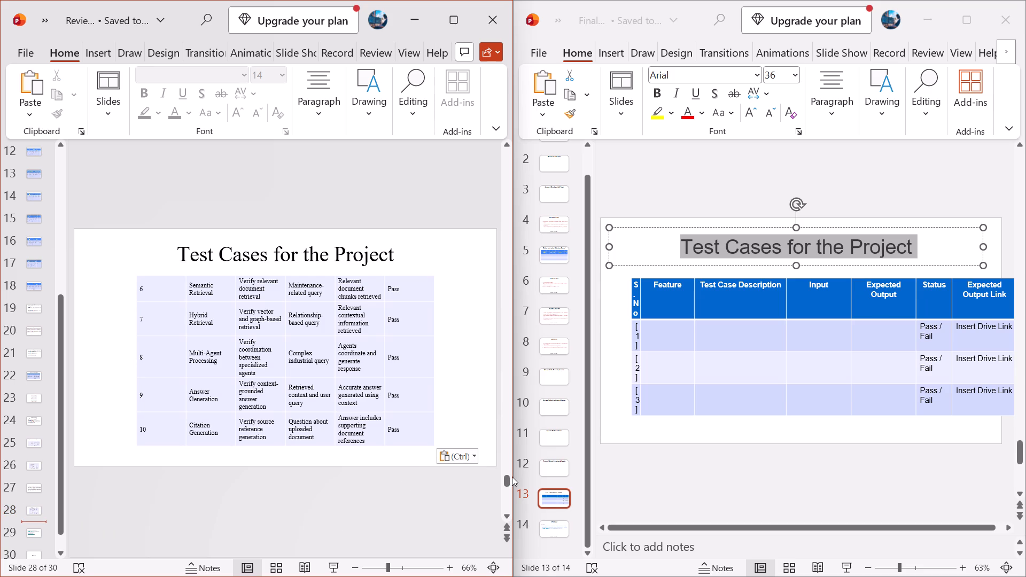
{"action": "left_click", "coordinate": [552, 515]}
{"action": "left_click", "coordinate": [554, 524]}
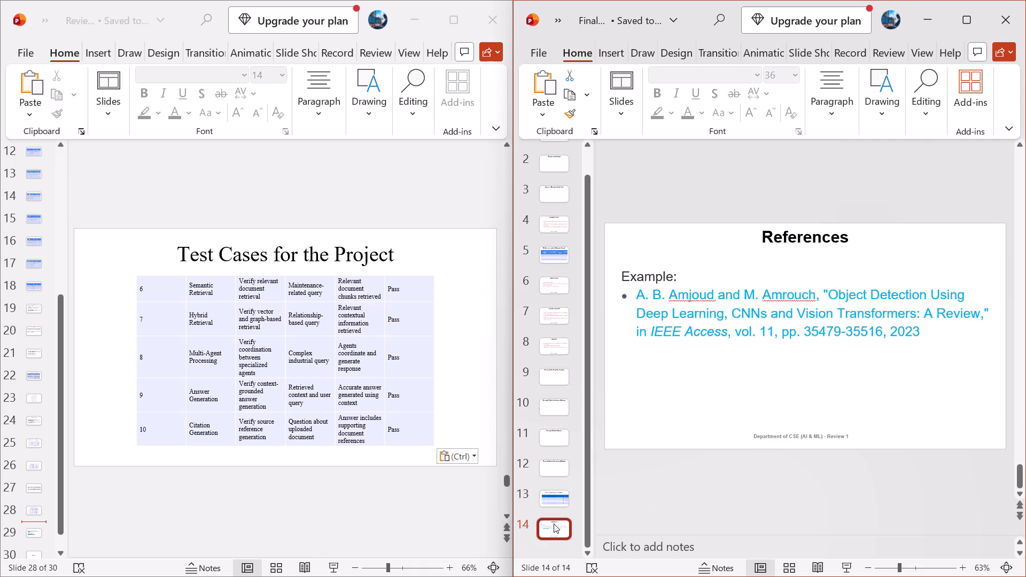
{"action": "left_click", "coordinate": [30, 532]}
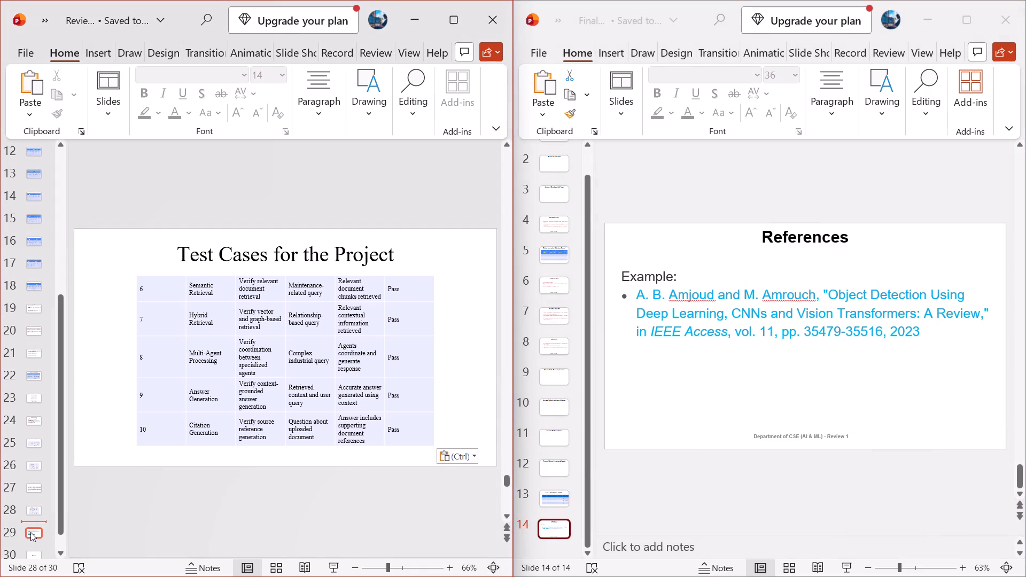
{"action": "left_click", "coordinate": [30, 532]}
{"action": "scroll", "coordinate": [30, 532], "scroll_direction": "down", "scroll_amount": 2}
{"action": "left_click", "coordinate": [30, 532]}
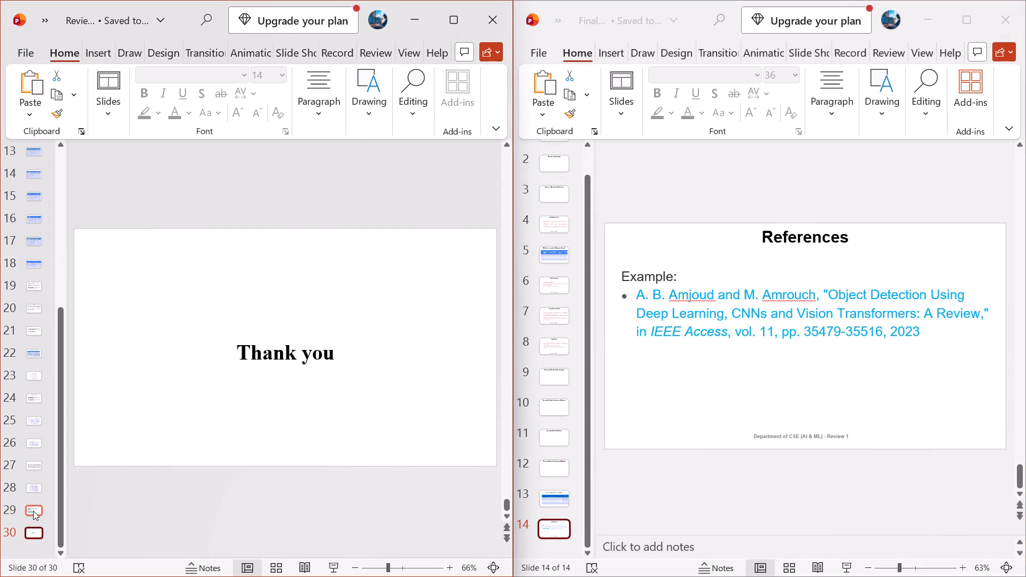
{"action": "left_click", "coordinate": [33, 511]}
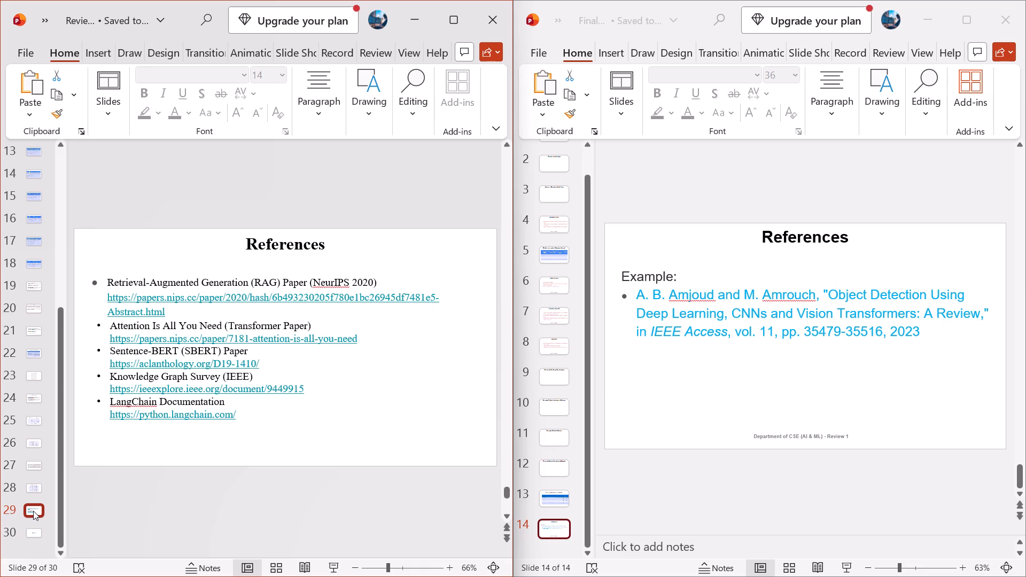
Widen the S. No column of the table on the Final Project template's "Test Cases for the Project" slide.
{"action": "left_click", "coordinate": [557, 503]}
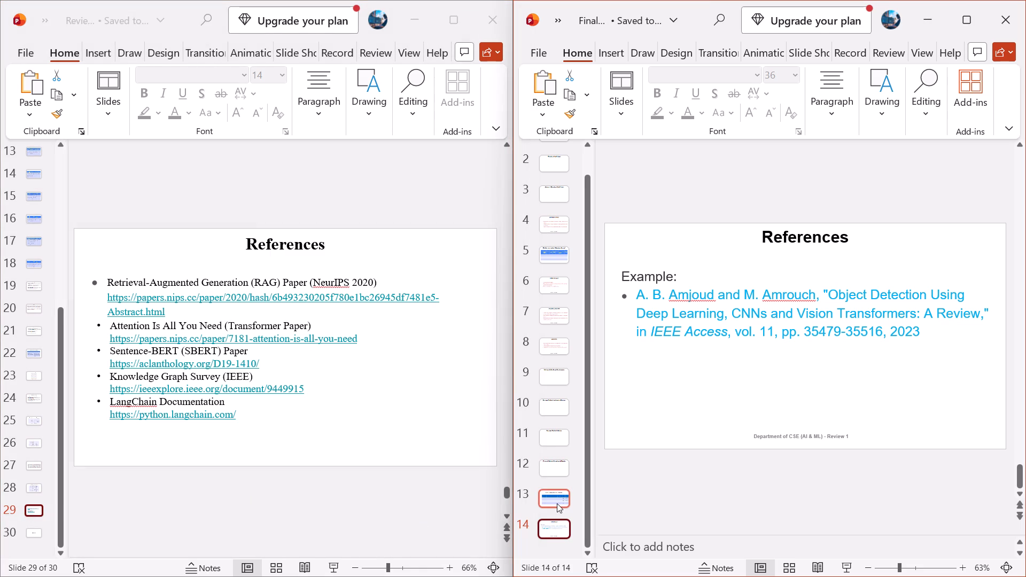
{"action": "left_click", "coordinate": [557, 503]}
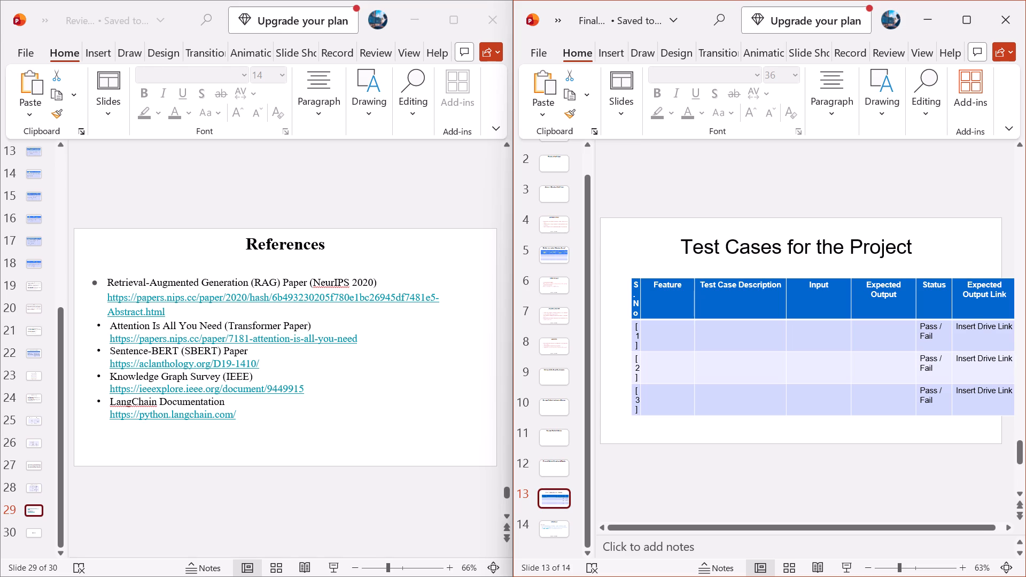
{"action": "left_click_drag", "start_coordinate": [636, 349], "coordinate": [617, 352]}
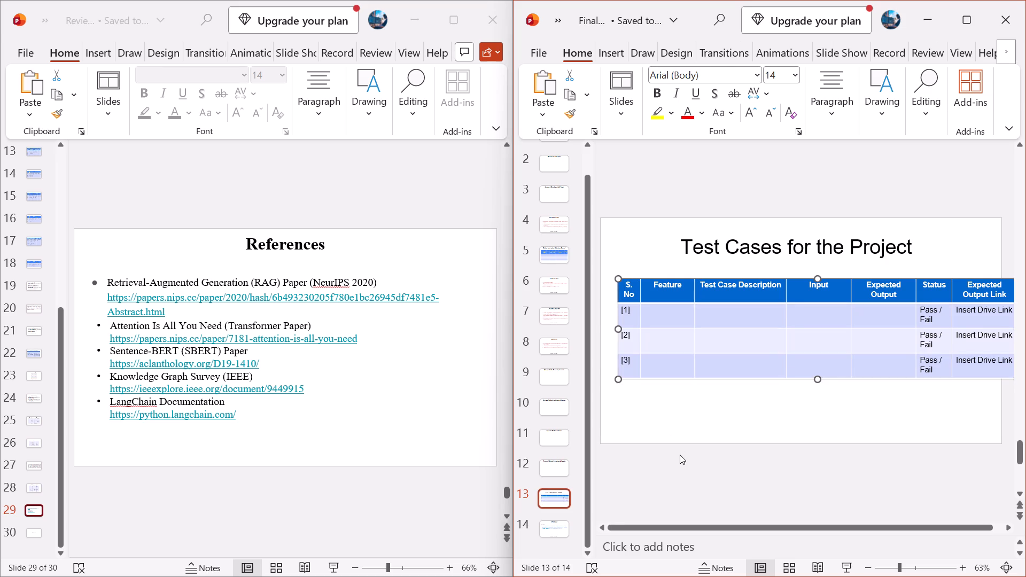
{"action": "left_click", "coordinate": [680, 455]}
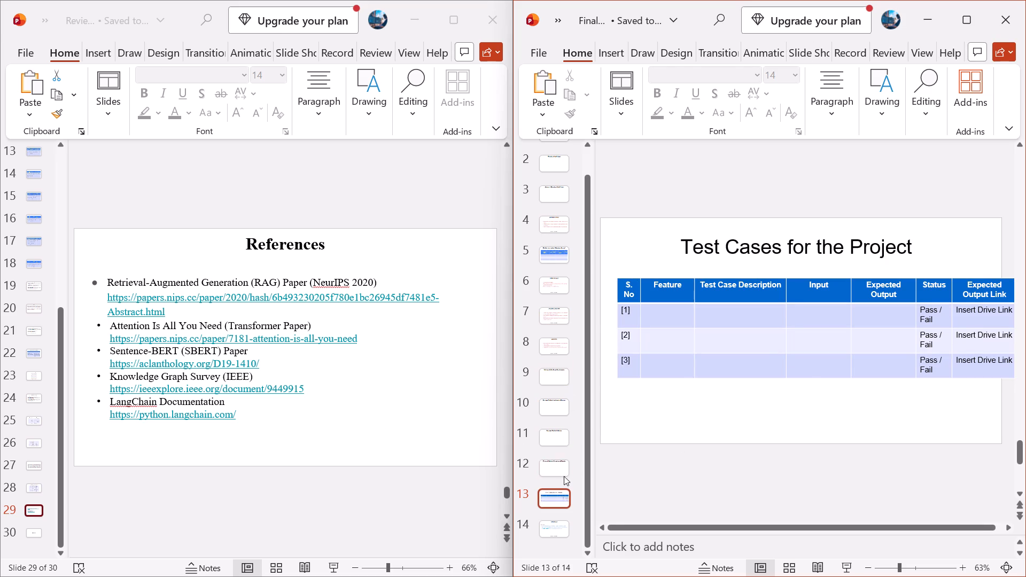
Check the Final Project template's Modules, Experimental Results, Test Cases and References slides against the final slides of Review 2.
{"action": "left_click", "coordinate": [563, 474]}
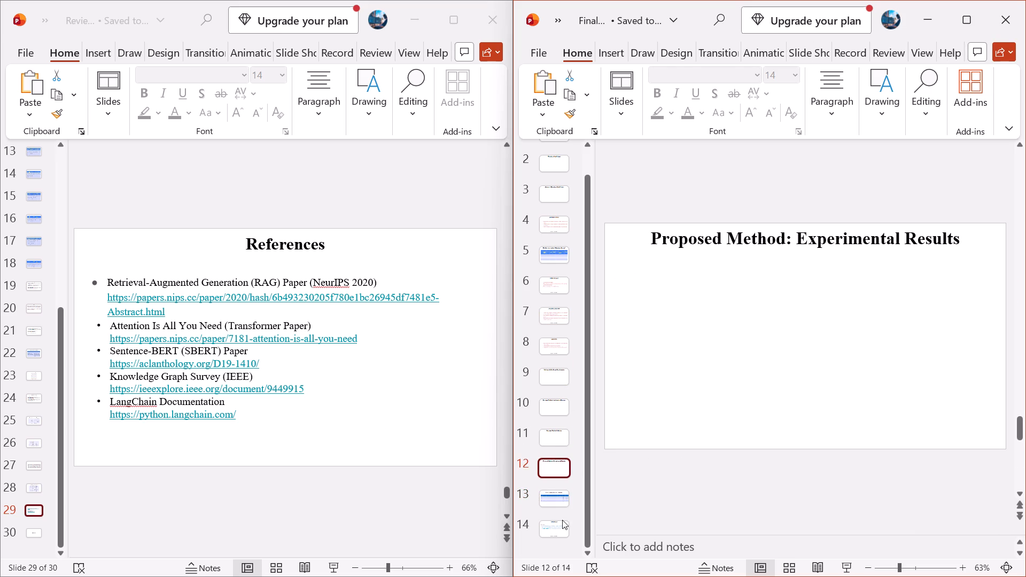
{"action": "left_click", "coordinate": [558, 504]}
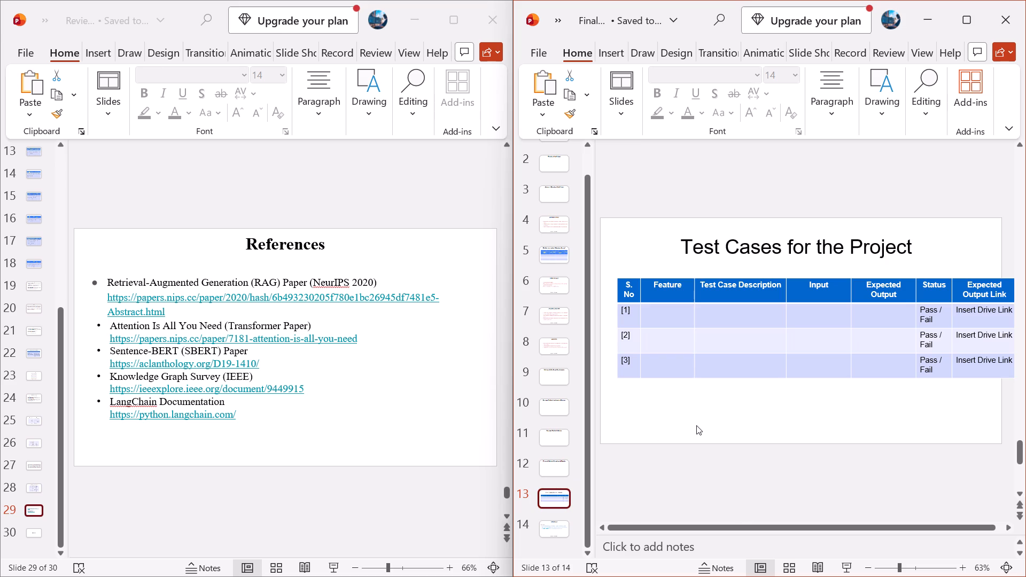
{"action": "left_click", "coordinate": [548, 463]}
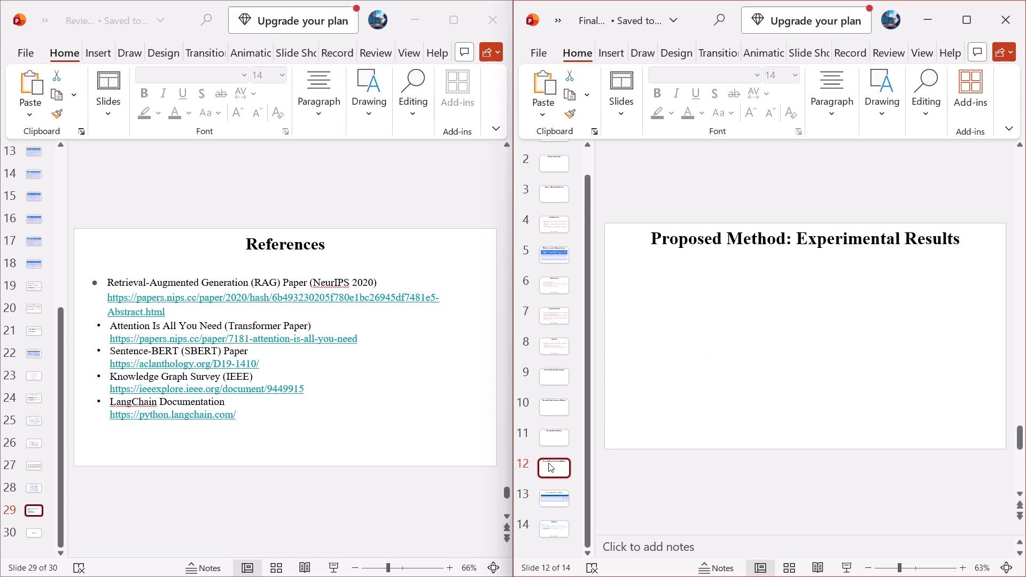
{"action": "left_click", "coordinate": [32, 488]}
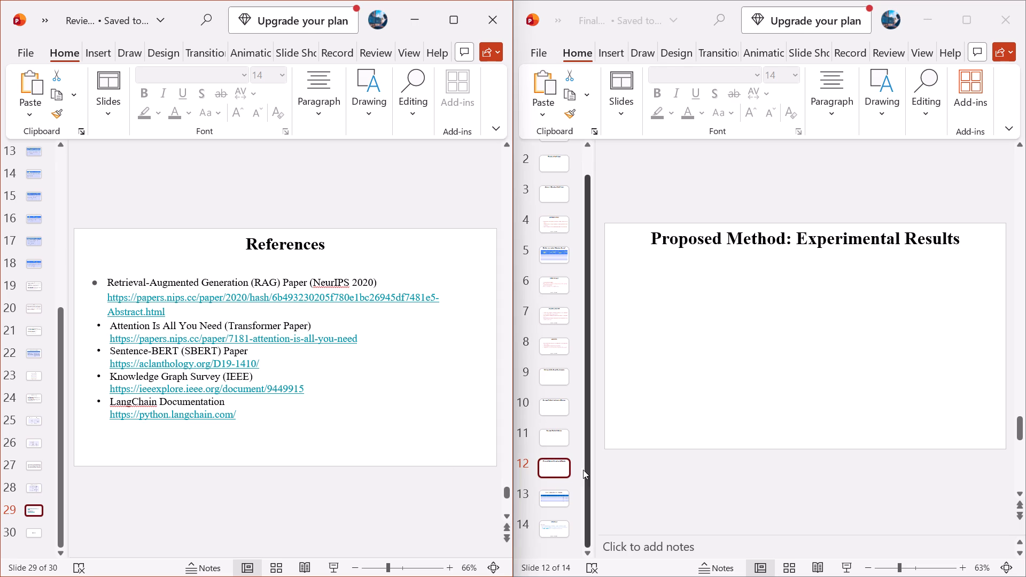
{"action": "left_click", "coordinate": [560, 434]}
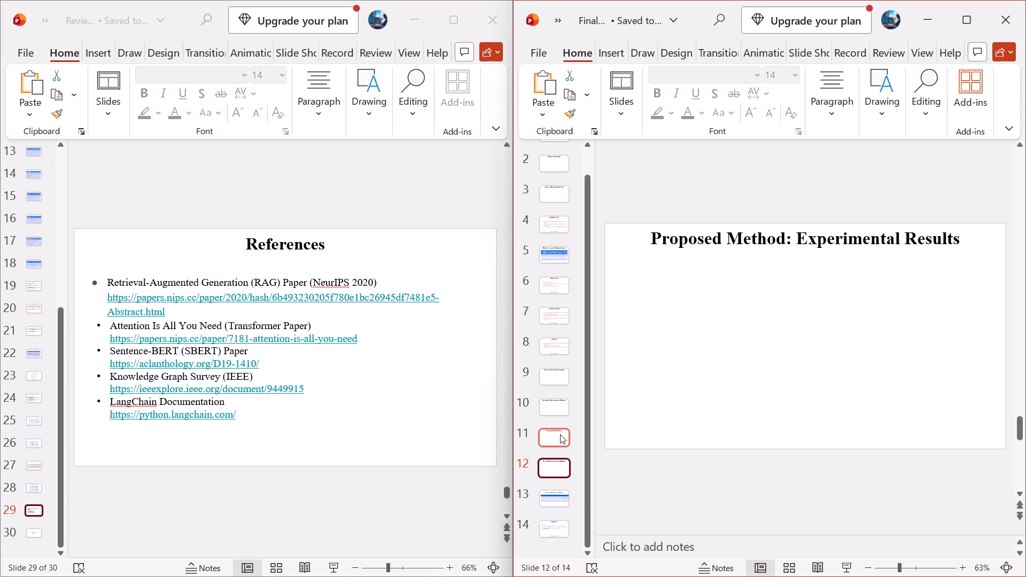
{"action": "left_click", "coordinate": [560, 434]}
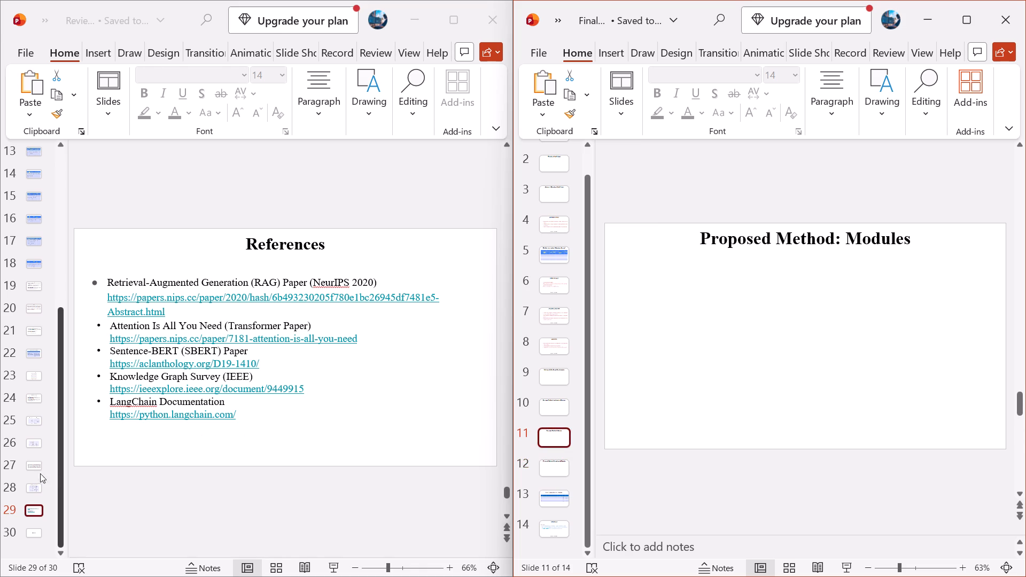
{"action": "left_click", "coordinate": [29, 528]}
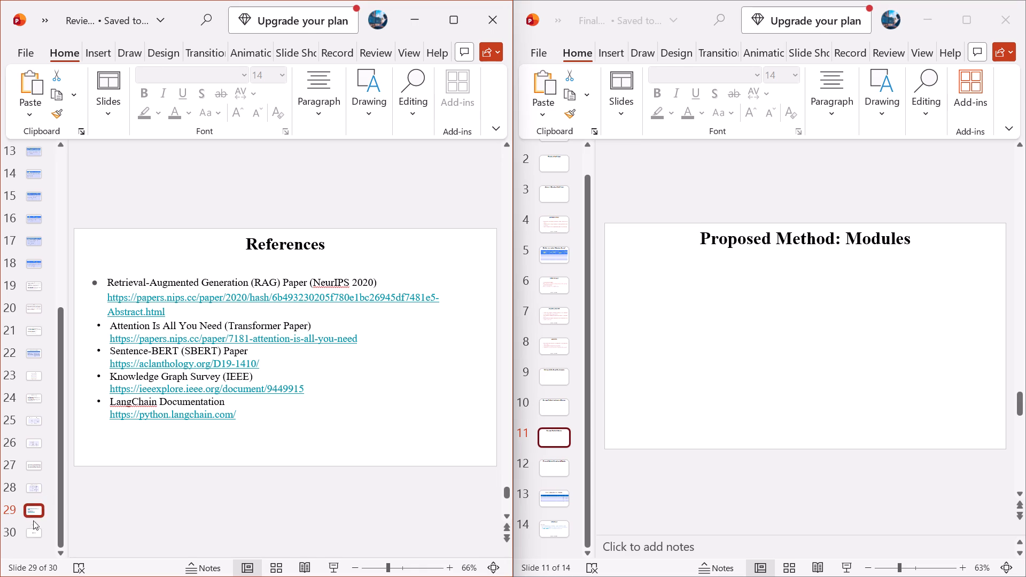
{"action": "left_click", "coordinate": [553, 525]}
{"action": "scroll", "coordinate": [553, 525], "scroll_direction": "down", "scroll_amount": 7}
{"action": "left_click", "coordinate": [555, 501]}
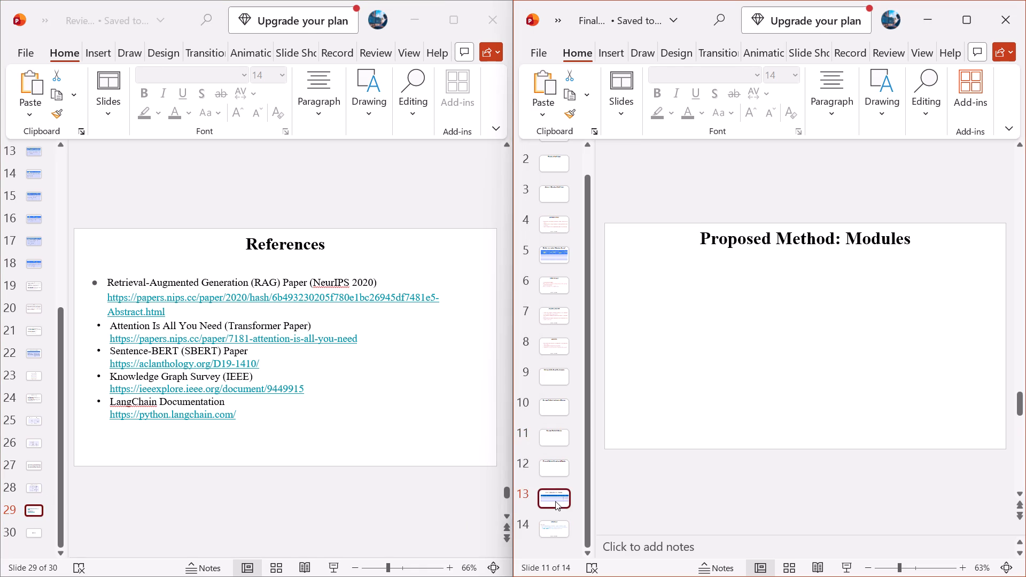
{"action": "left_click", "coordinate": [560, 532]}
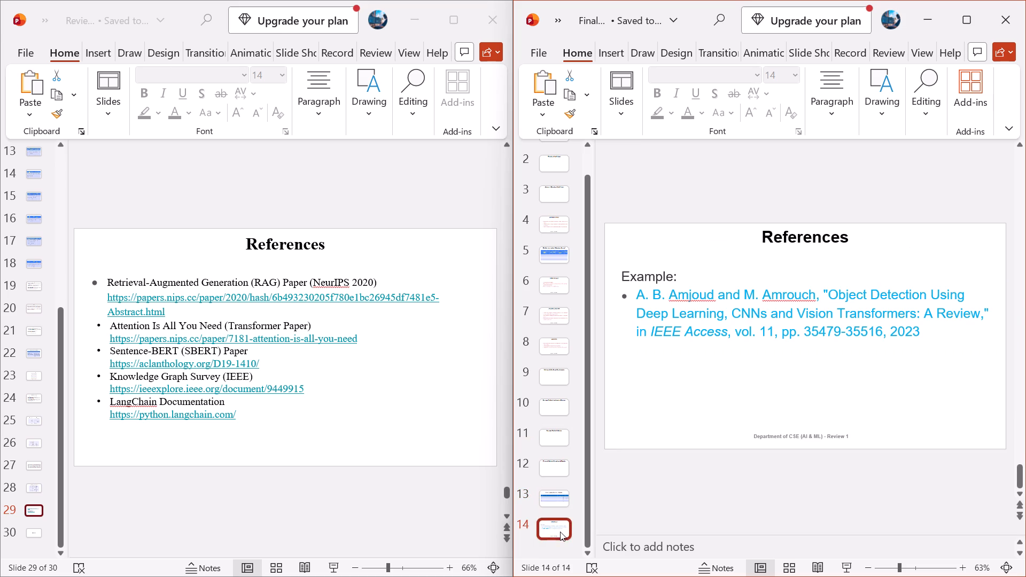
Compare the Final Project template's Modules, Test Cases and References slides with the order of Review 2's Test Cases, Conclusion and Thank you slides.
{"action": "left_click", "coordinate": [551, 439]}
{"action": "left_click", "coordinate": [556, 472]}
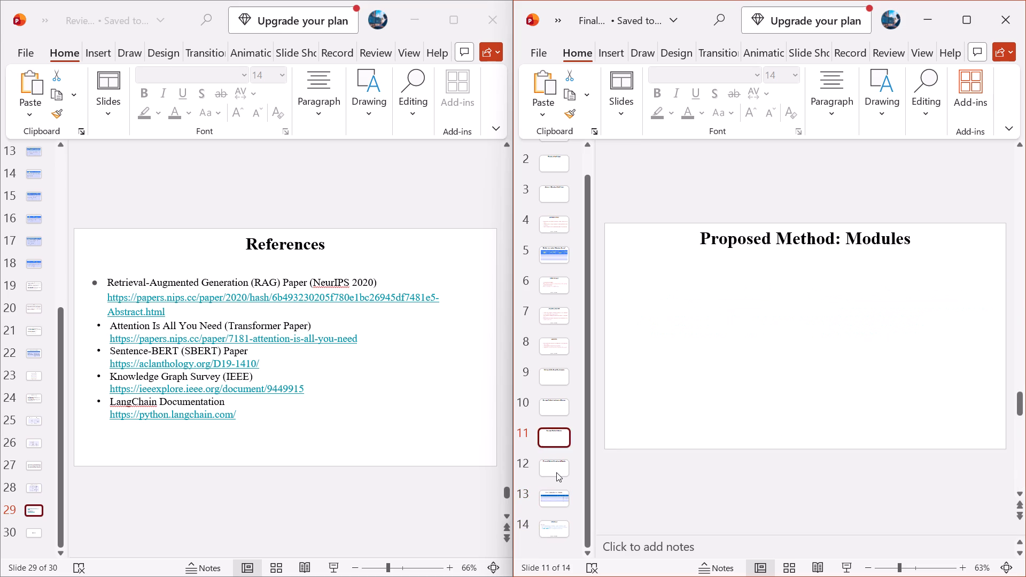
{"action": "left_click", "coordinate": [557, 506]}
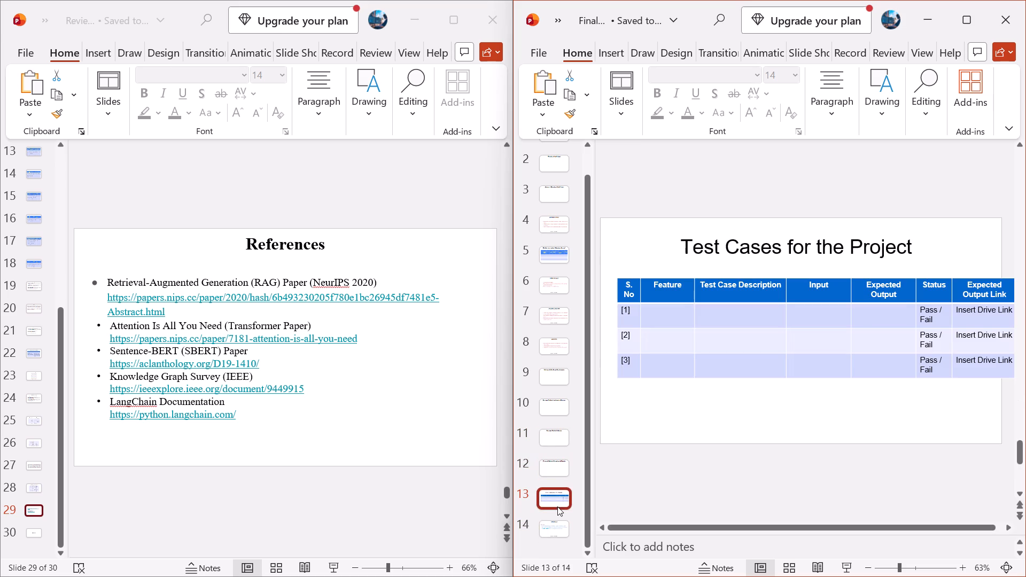
{"action": "left_click", "coordinate": [547, 528]}
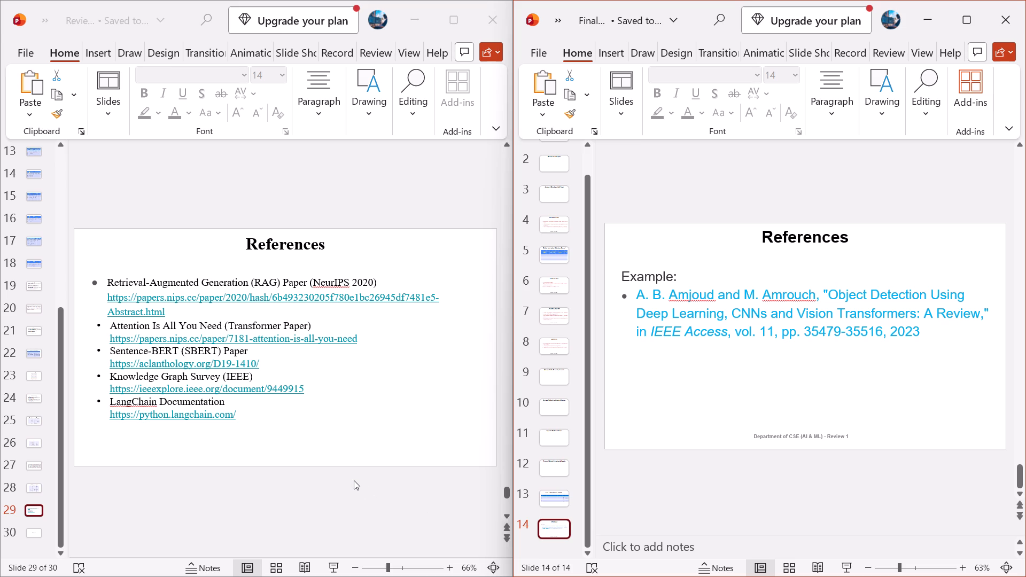
{"action": "left_click", "coordinate": [34, 531]}
{"action": "left_click", "coordinate": [34, 531]}
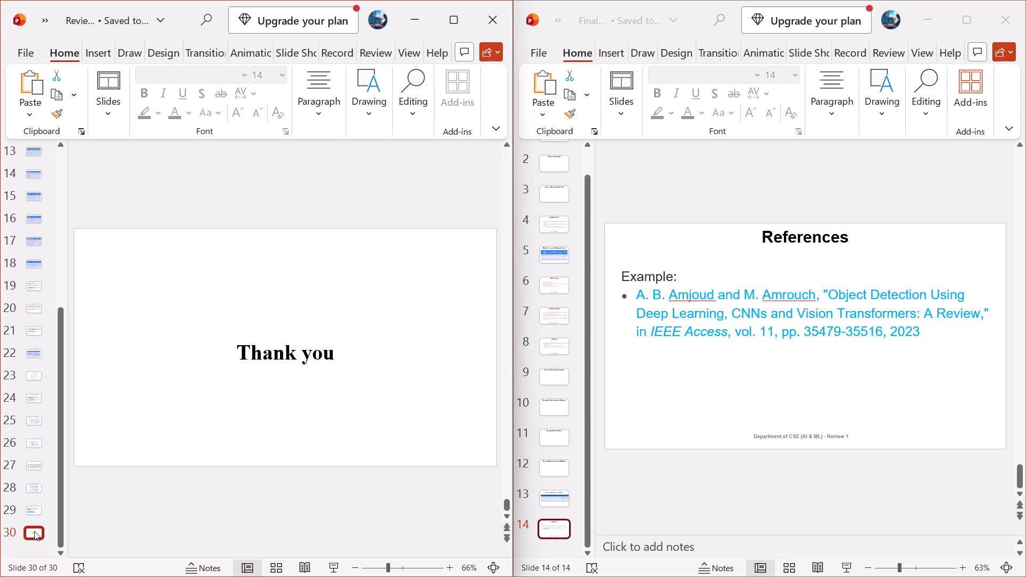
{"action": "left_click", "coordinate": [35, 487]}
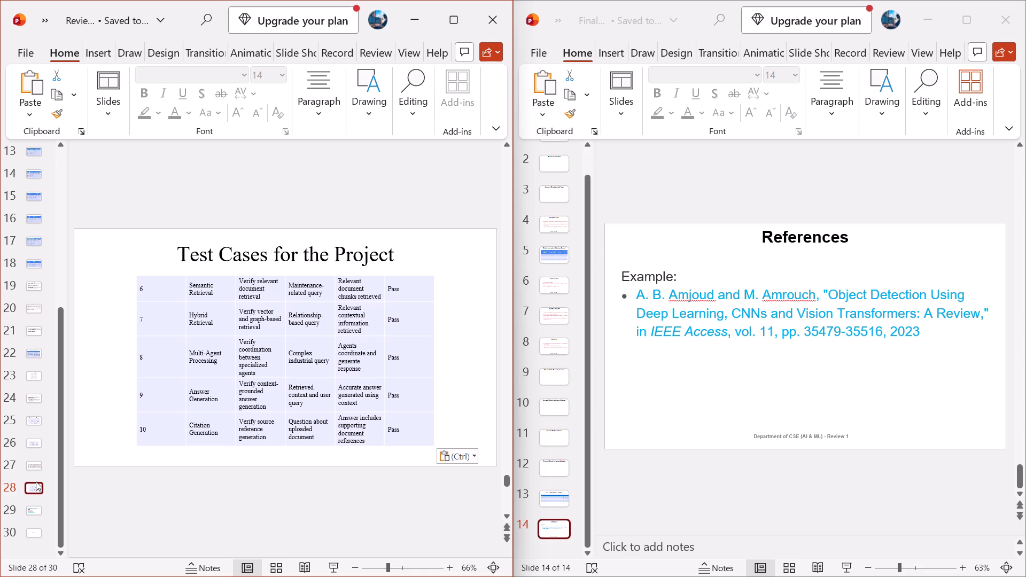
{"action": "left_click", "coordinate": [33, 463]}
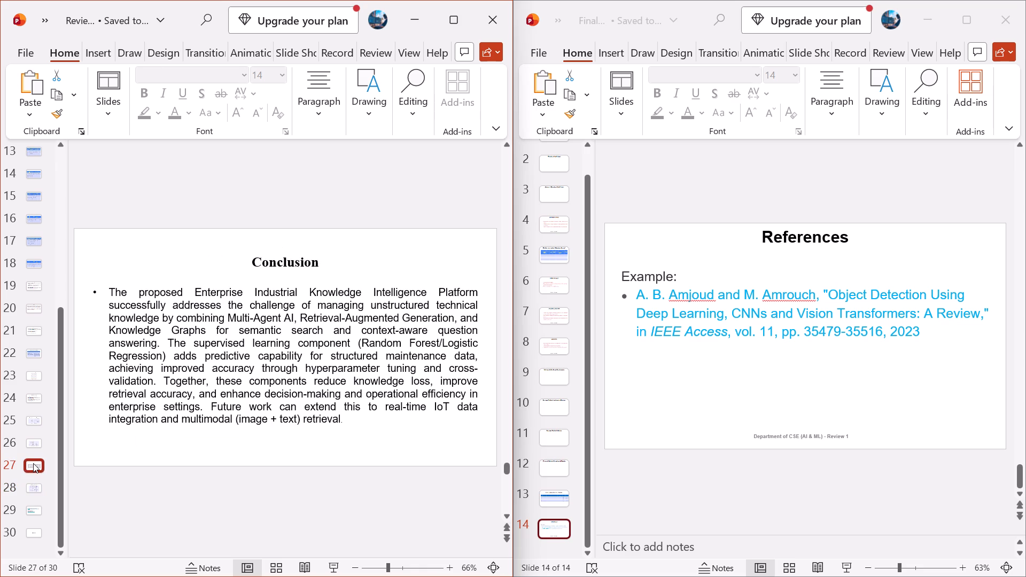
{"action": "left_click", "coordinate": [34, 444]}
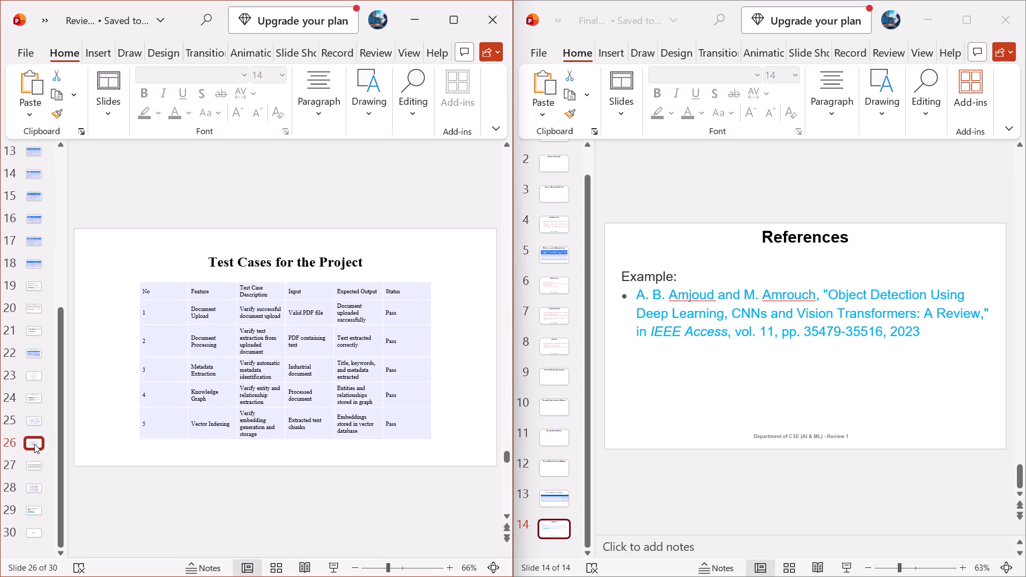
{"action": "left_click", "coordinate": [33, 462]}
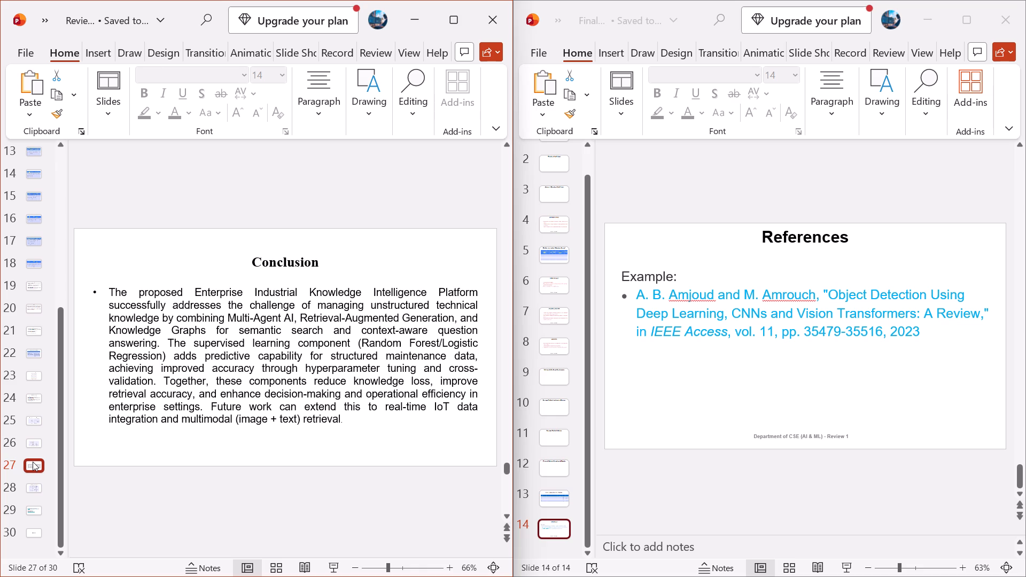
{"action": "left_click", "coordinate": [549, 326]}
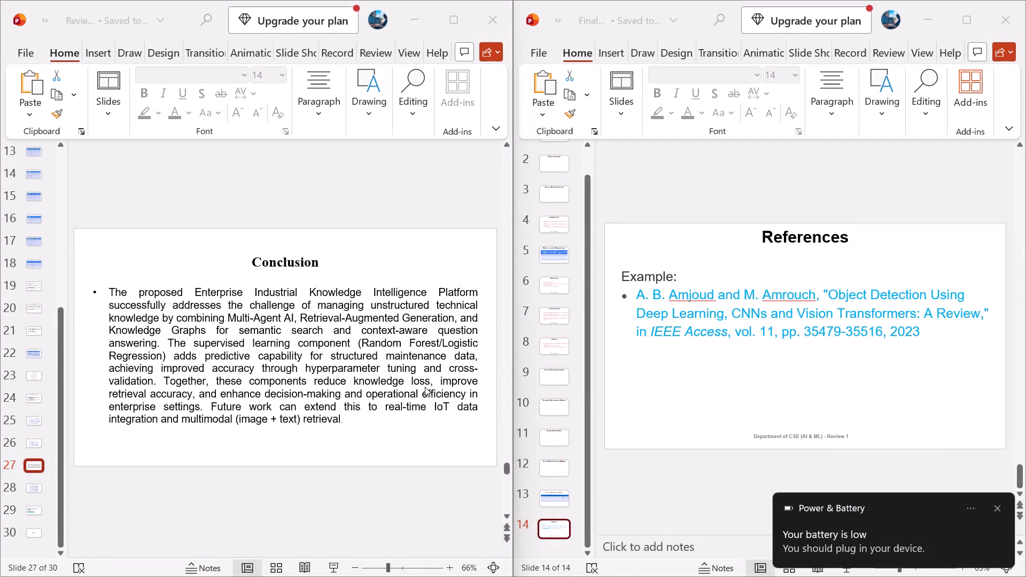
Move Review 2's Conclusion slide past the second "Test Cases for the Project" slide and References, placing it just before Thank you.
{"action": "left_click_drag", "start_coordinate": [27, 465], "coordinate": [39, 541]}
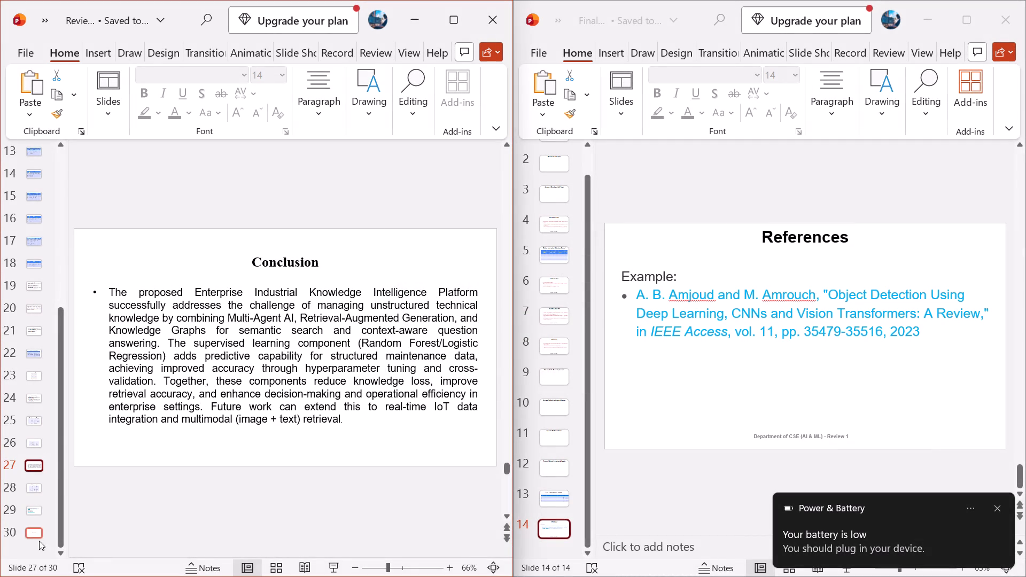
{"action": "left_click_drag", "start_coordinate": [39, 541], "coordinate": [37, 464]}
{"action": "left_click_drag", "start_coordinate": [37, 464], "coordinate": [41, 519]}
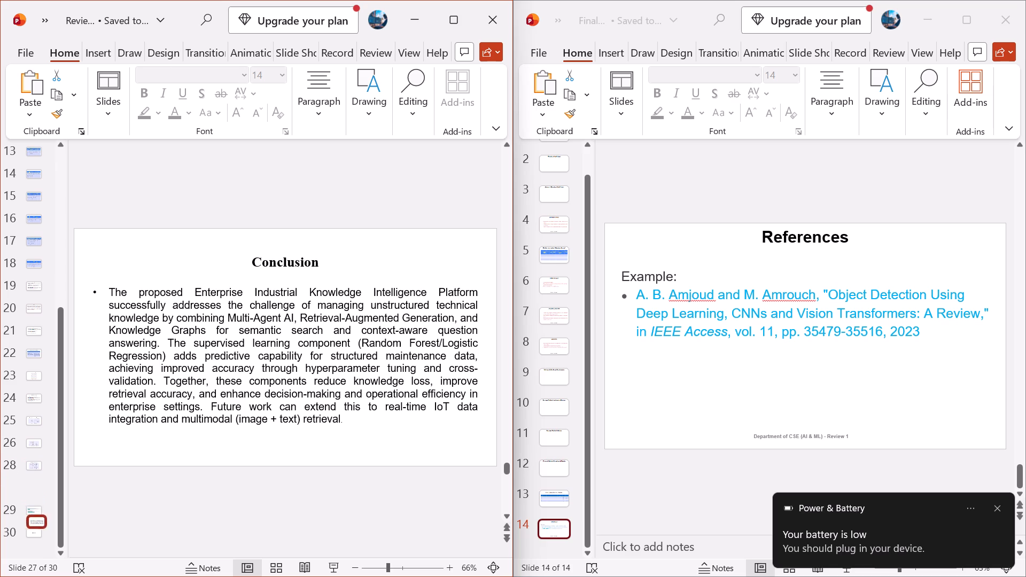
{"action": "left_click_drag", "start_coordinate": [41, 519], "coordinate": [35, 505]}
{"action": "left_click_drag", "start_coordinate": [35, 505], "coordinate": [33, 486]}
Reorder Review 2's closing slides so that References comes after Conclusion, directly before the Thank you slide.
{"action": "left_click", "coordinate": [32, 505]}
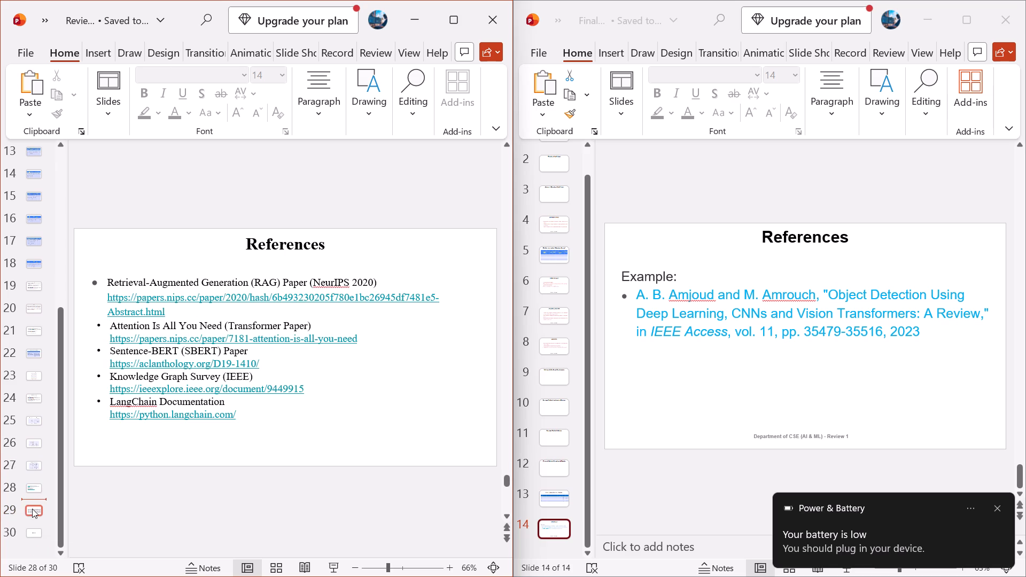
{"action": "triple_click", "coordinate": [32, 509]}
{"action": "double_click", "coordinate": [31, 505]}
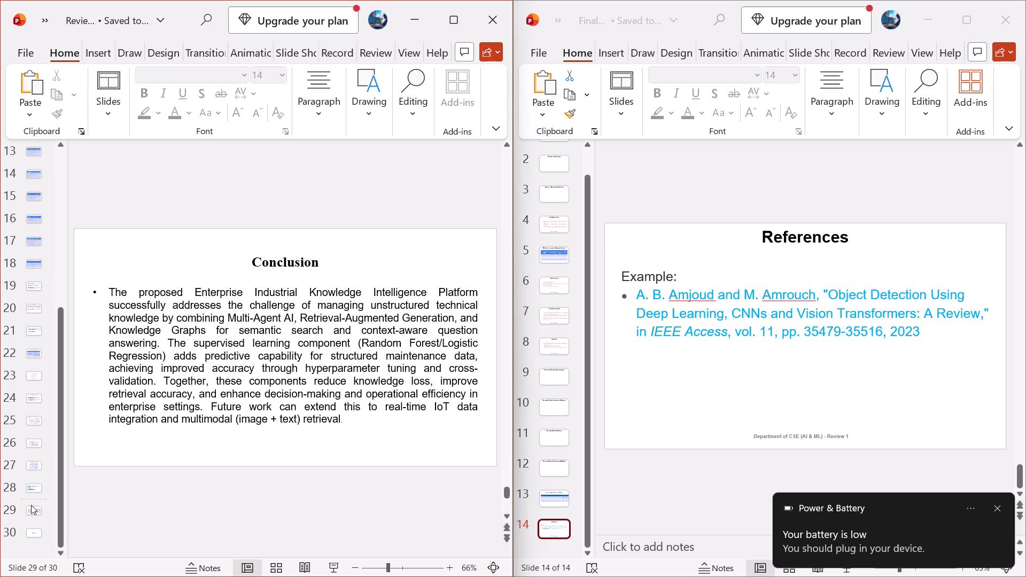
{"action": "left_click", "coordinate": [28, 509]}
{"action": "left_click_drag", "start_coordinate": [28, 509], "coordinate": [32, 479]}
{"action": "left_click", "coordinate": [32, 488]}
{"action": "left_click_drag", "start_coordinate": [32, 488], "coordinate": [32, 500]}
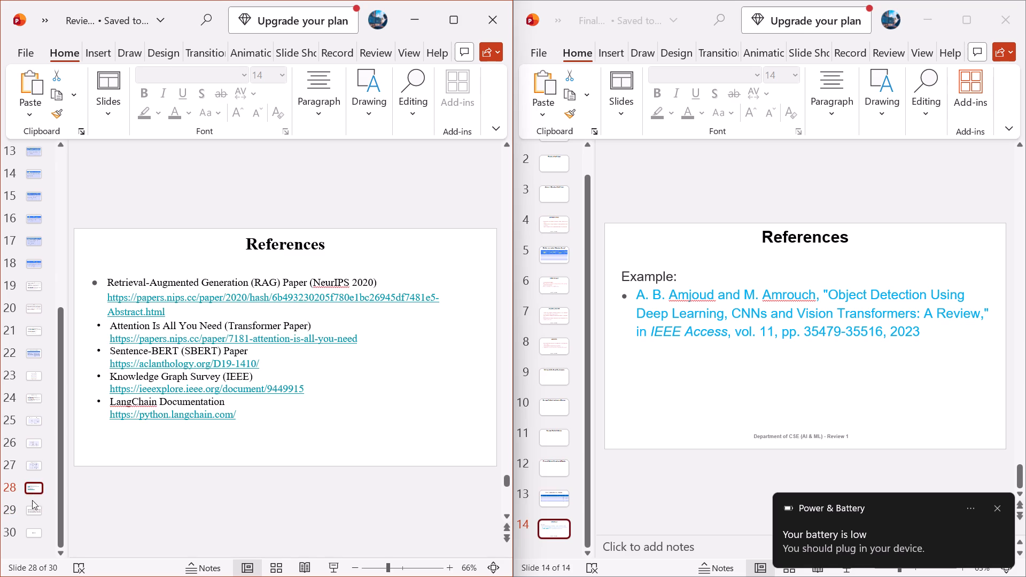
{"action": "left_click_drag", "start_coordinate": [32, 500], "coordinate": [33, 505]}
{"action": "left_click_drag", "start_coordinate": [33, 484], "coordinate": [33, 496]}
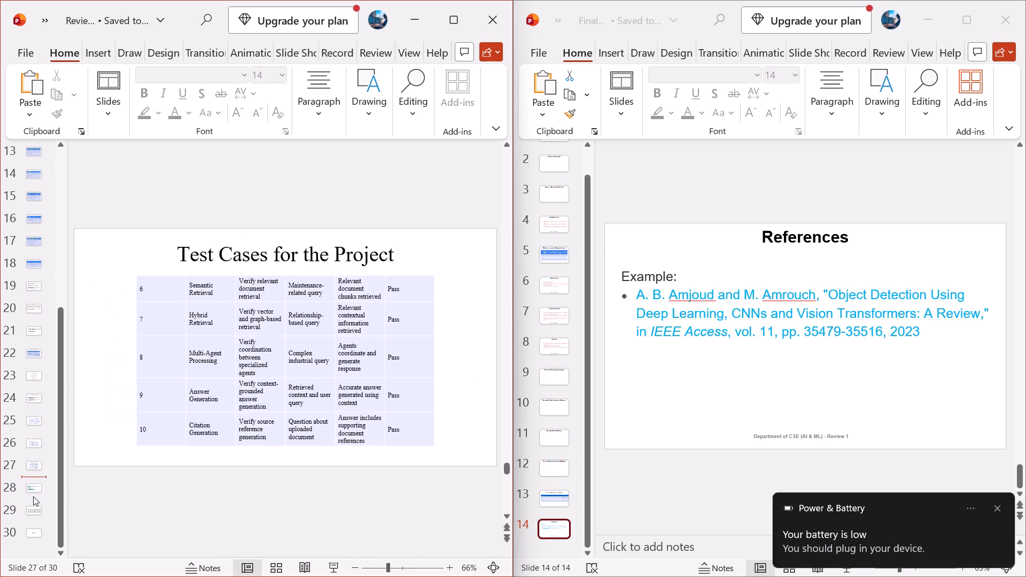
{"action": "left_click_drag", "start_coordinate": [33, 496], "coordinate": [33, 494]}
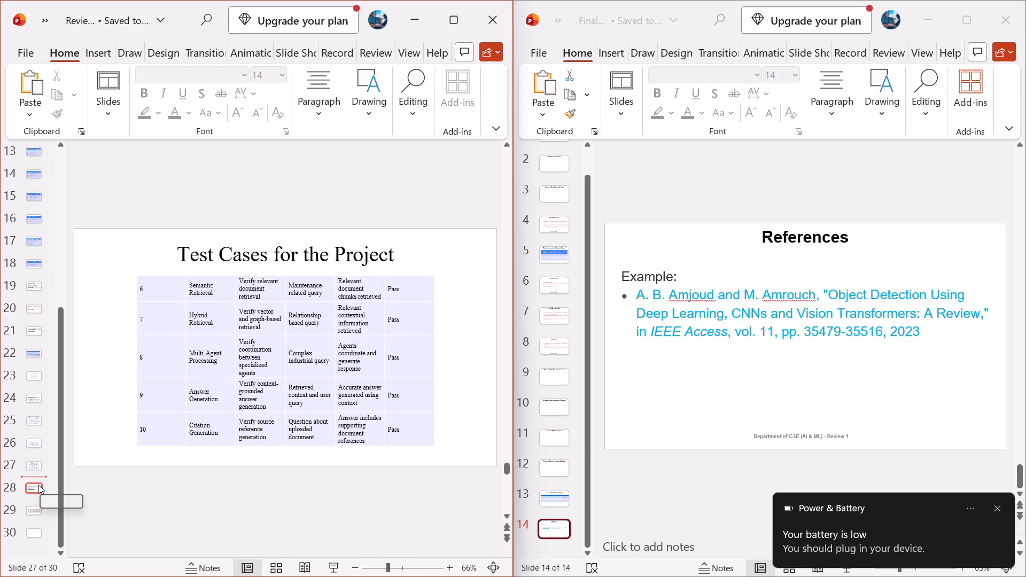
{"action": "left_click", "coordinate": [38, 485]}
{"action": "left_click_drag", "start_coordinate": [38, 485], "coordinate": [38, 501]}
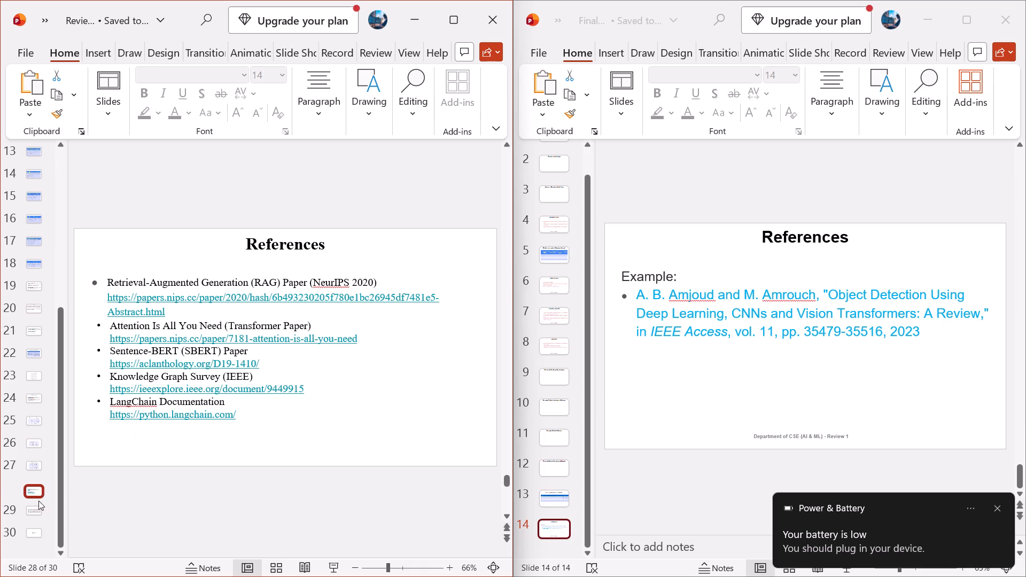
{"action": "left_click_drag", "start_coordinate": [38, 501], "coordinate": [38, 506]}
{"action": "left_click", "coordinate": [199, 504]}
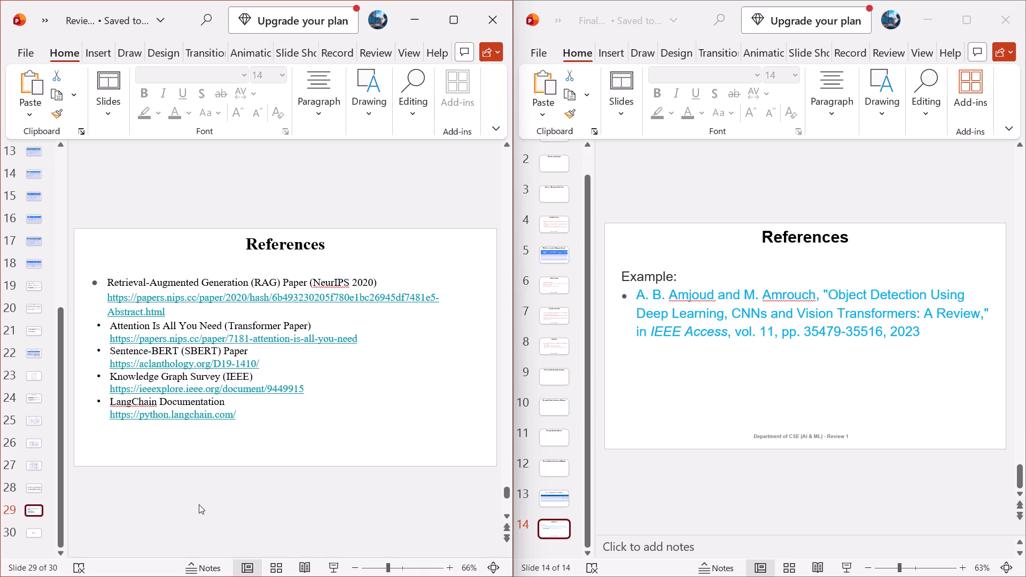
Select the layered diagram picture on Review 2's Architecture Diagram slide.
{"action": "left_click", "coordinate": [33, 375]}
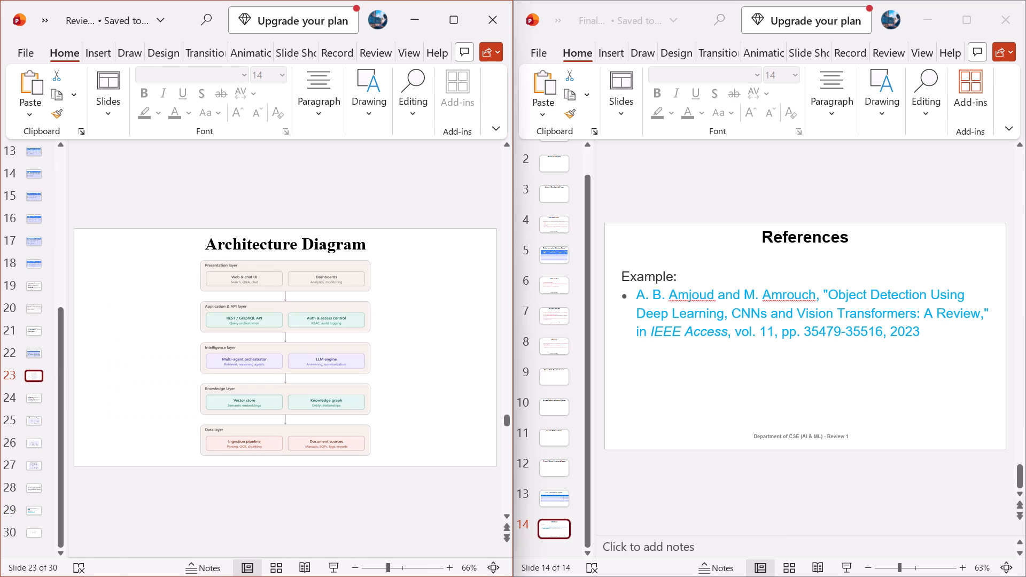
{"action": "left_click", "coordinate": [311, 386]}
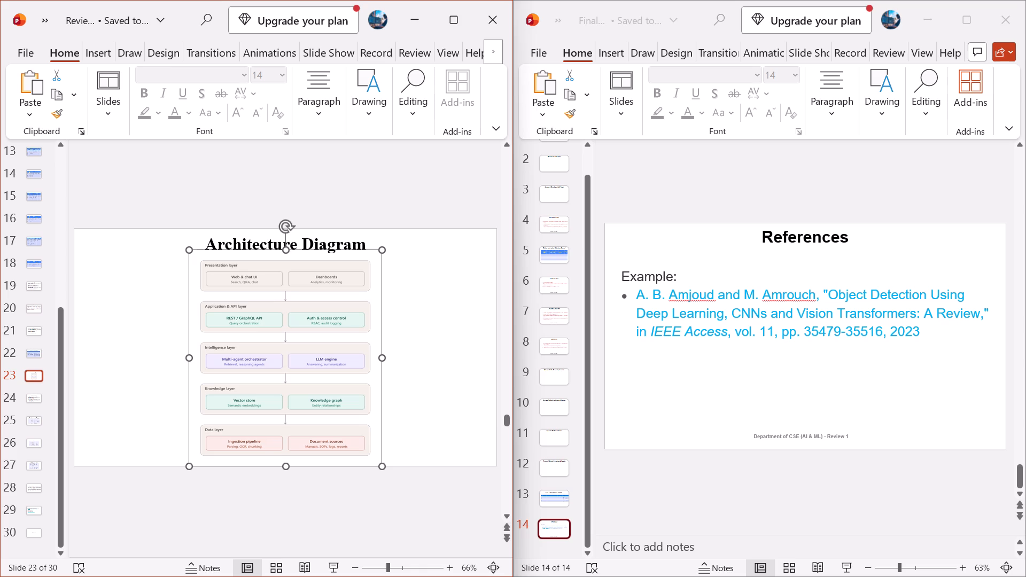
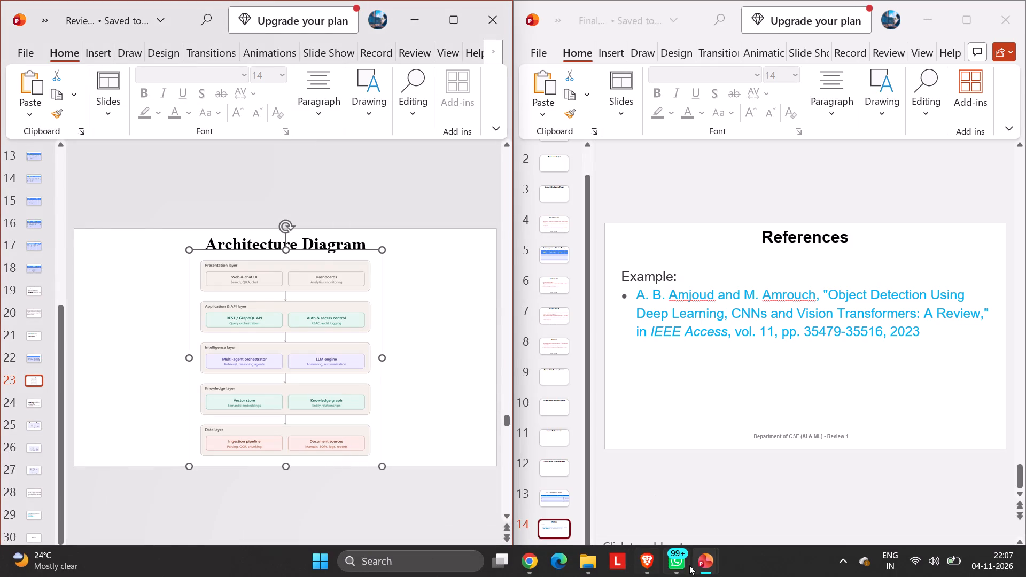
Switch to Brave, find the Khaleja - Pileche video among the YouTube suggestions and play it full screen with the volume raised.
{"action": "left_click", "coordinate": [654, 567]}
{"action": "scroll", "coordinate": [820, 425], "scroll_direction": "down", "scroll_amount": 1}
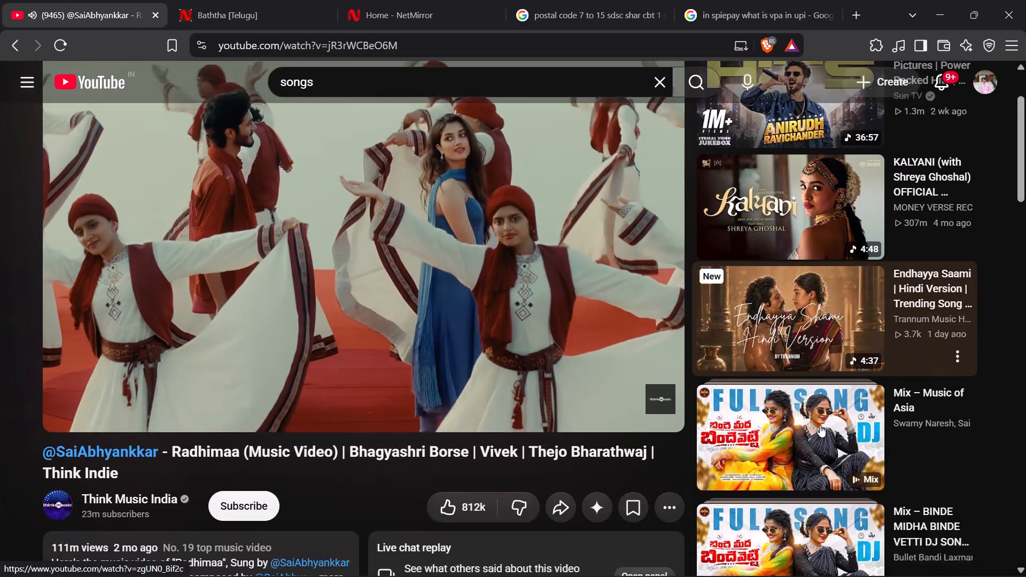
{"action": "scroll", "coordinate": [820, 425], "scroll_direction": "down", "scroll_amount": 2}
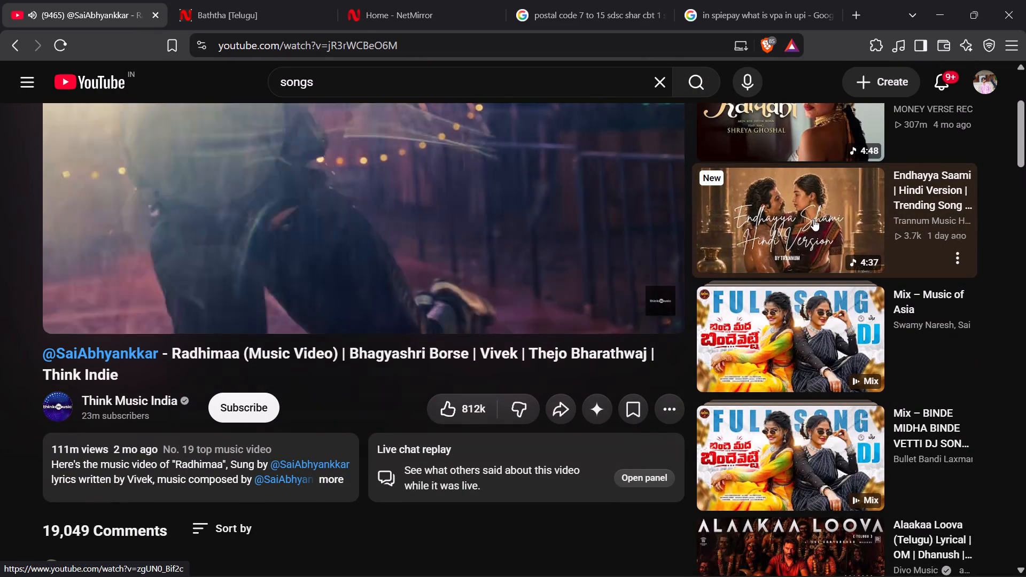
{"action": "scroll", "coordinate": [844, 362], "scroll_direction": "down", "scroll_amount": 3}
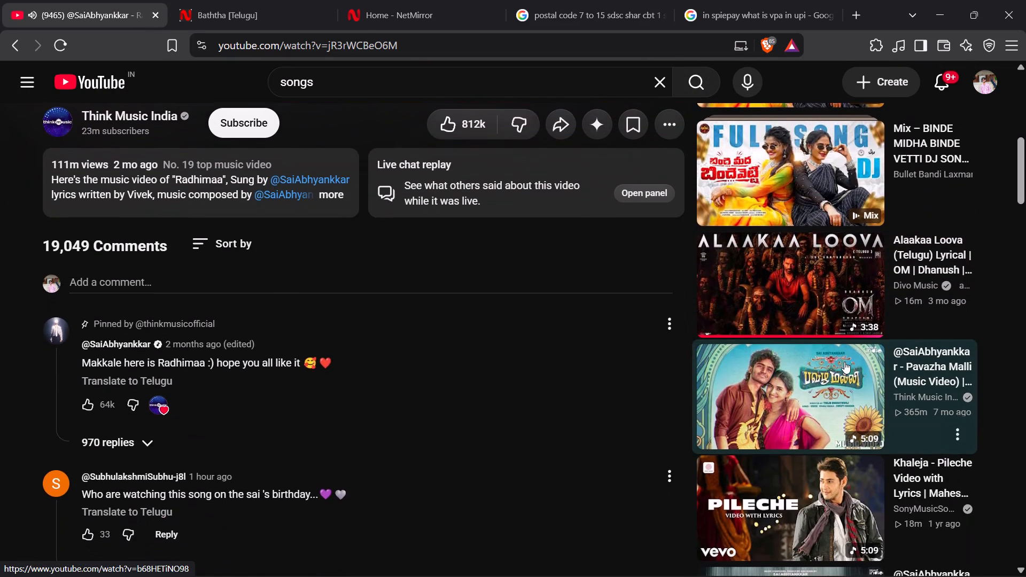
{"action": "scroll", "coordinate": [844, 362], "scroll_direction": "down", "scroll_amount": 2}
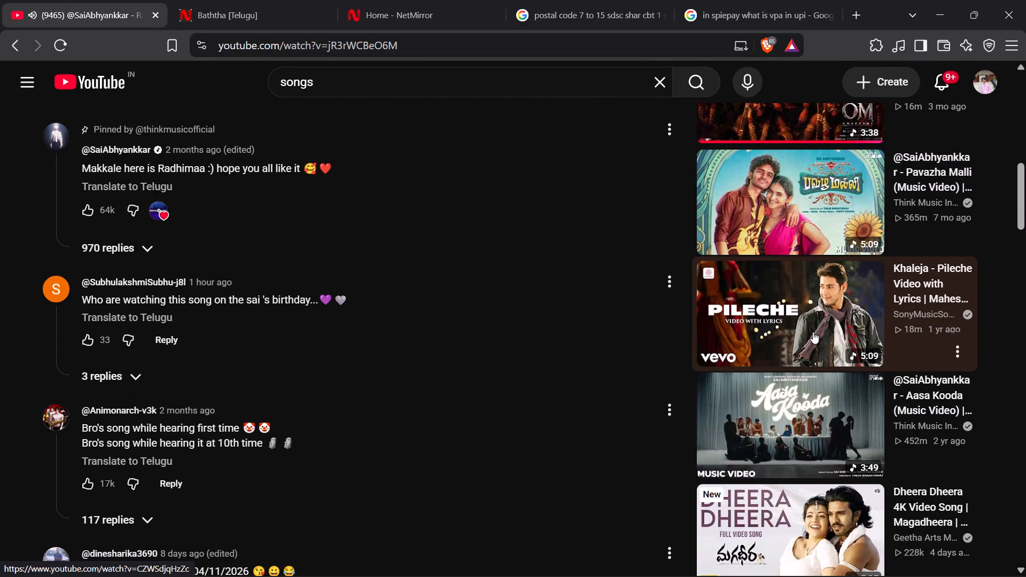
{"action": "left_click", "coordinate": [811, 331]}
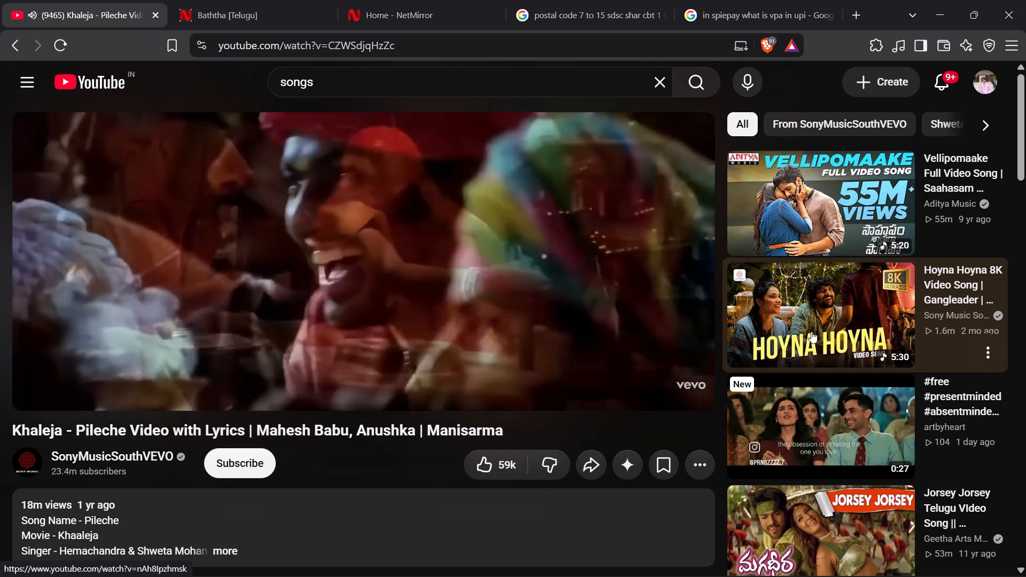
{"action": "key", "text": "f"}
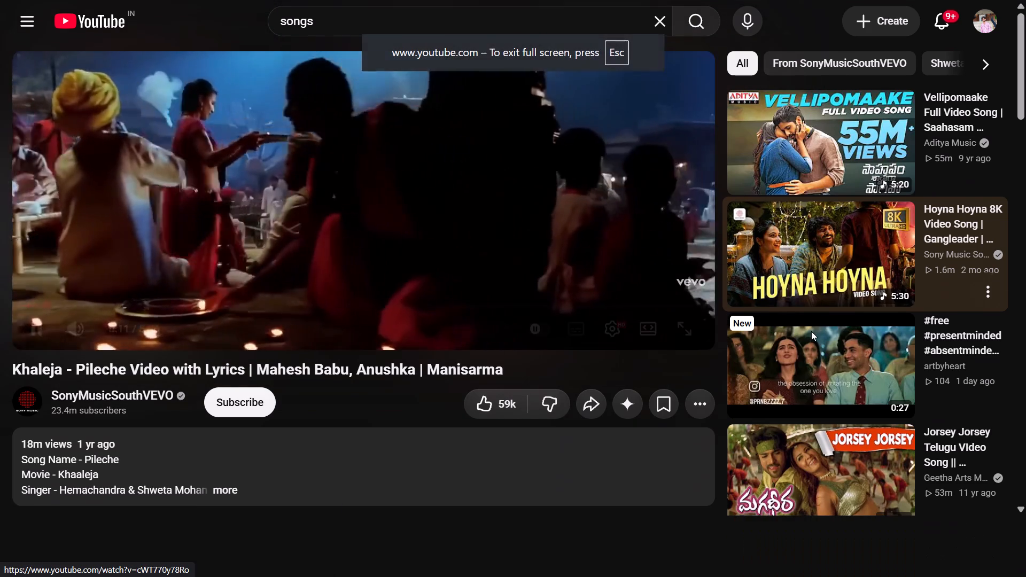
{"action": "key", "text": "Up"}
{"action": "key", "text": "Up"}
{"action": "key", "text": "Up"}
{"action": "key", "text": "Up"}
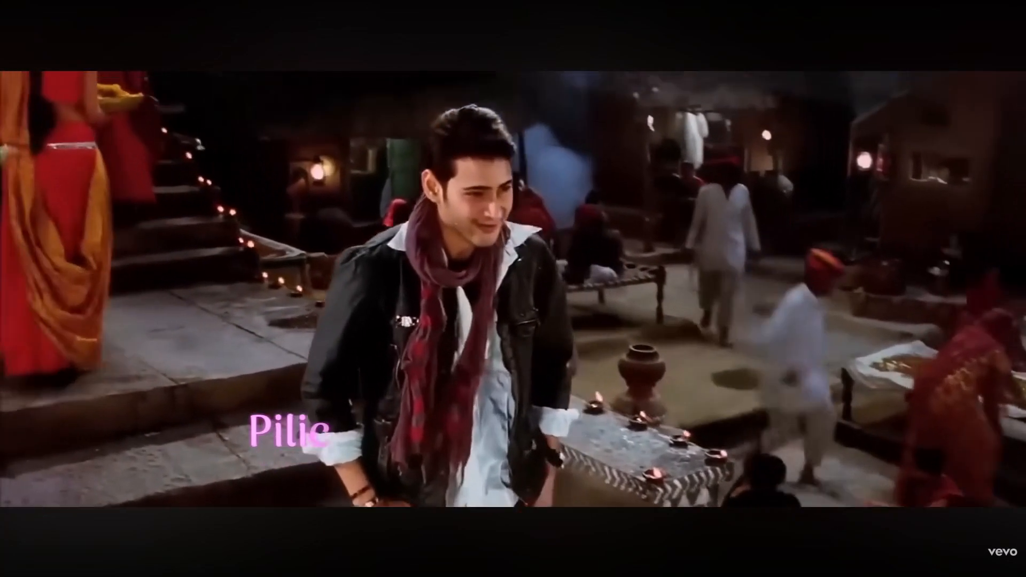
{"action": "key", "text": "alt+Tab"}
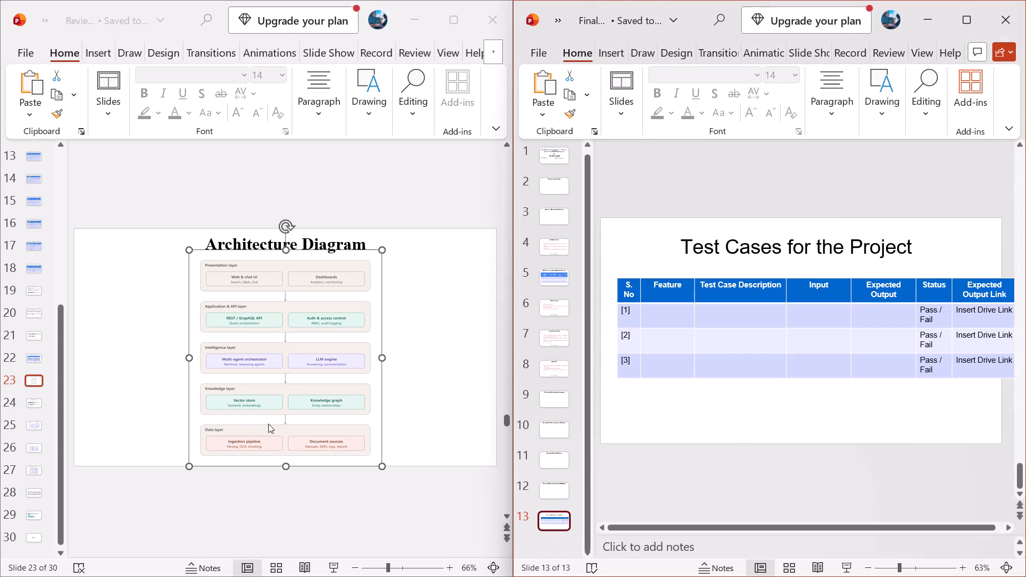
Delete the layered architecture image from the Architecture Diagram slide in Review 2.
{"action": "left_click", "coordinate": [275, 403]}
{"action": "key", "text": "BackSpace"}
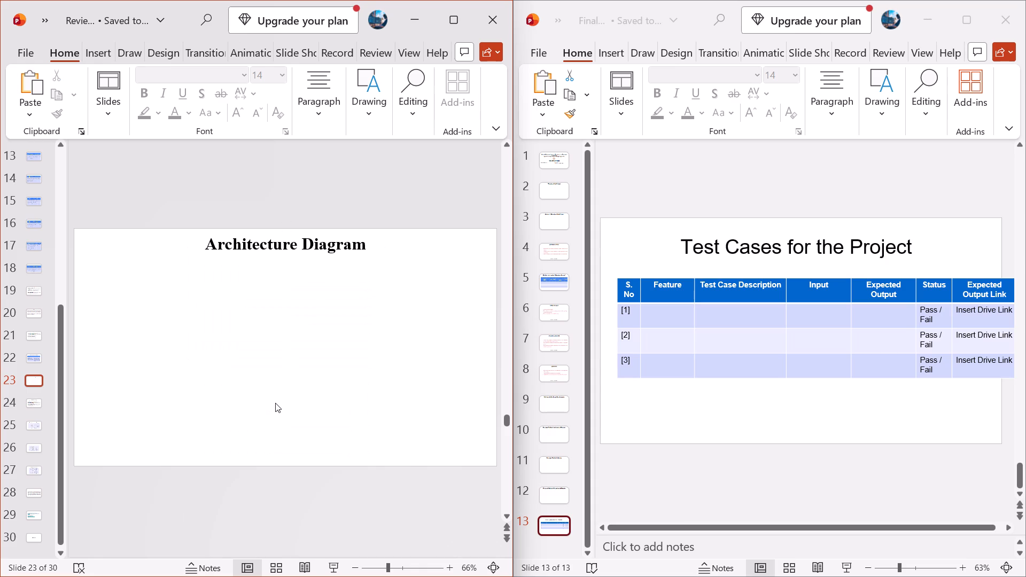
Add an empty text box below the Architecture Diagram title and enlarge it to span most of the slide.
{"action": "left_click", "coordinate": [250, 272]}
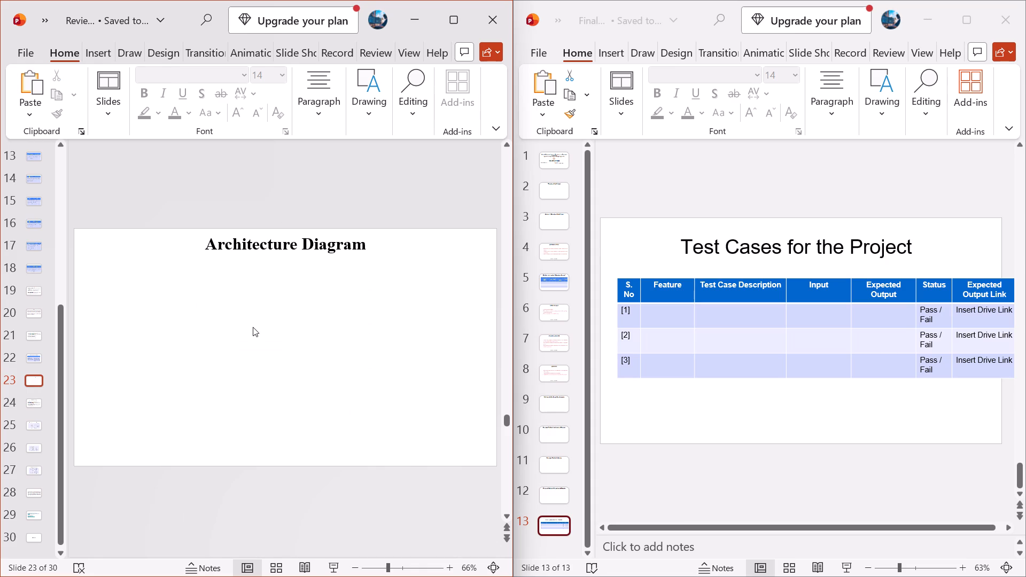
{"action": "left_click", "coordinate": [253, 327]}
{"action": "left_click", "coordinate": [299, 333]}
{"action": "left_click", "coordinate": [288, 360]}
{"action": "left_click", "coordinate": [282, 243]}
{"action": "double_click", "coordinate": [271, 332]}
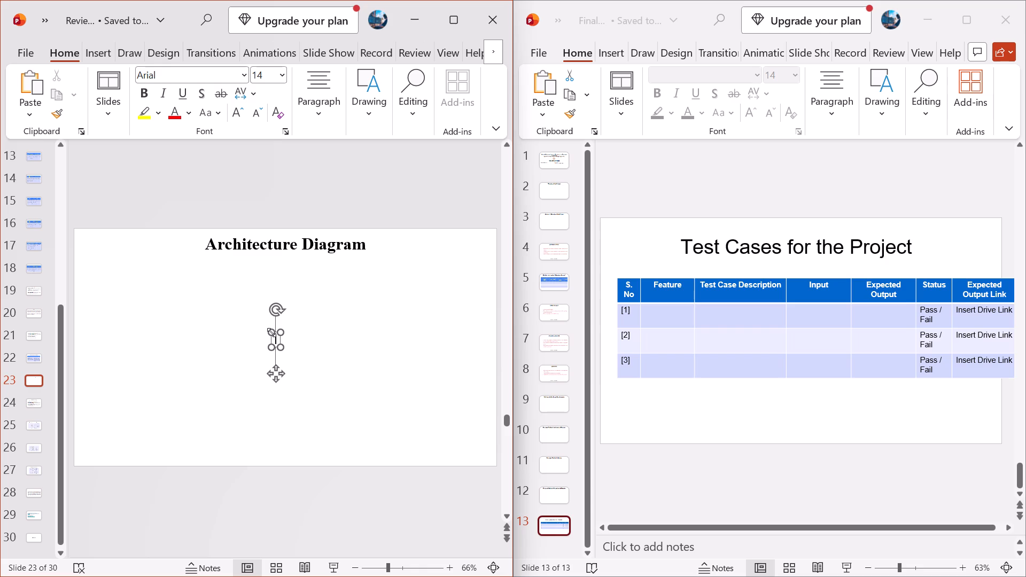
{"action": "left_click", "coordinate": [271, 332]}
{"action": "left_click_drag", "start_coordinate": [271, 332], "coordinate": [94, 270]}
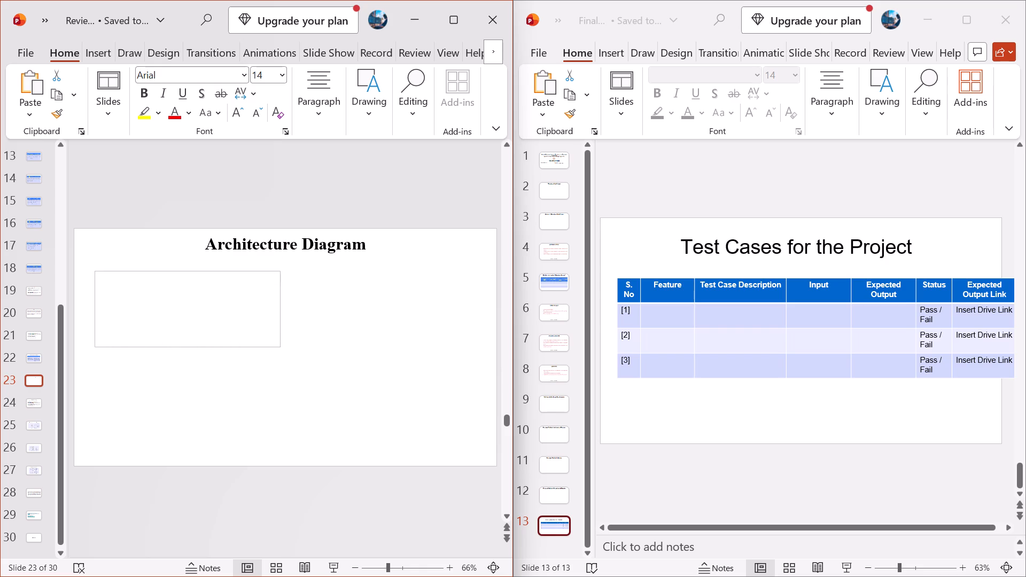
{"action": "left_click_drag", "start_coordinate": [94, 270], "coordinate": [99, 263]}
{"action": "left_click_drag", "start_coordinate": [281, 347], "coordinate": [471, 427]}
{"action": "left_click", "coordinate": [127, 283]}
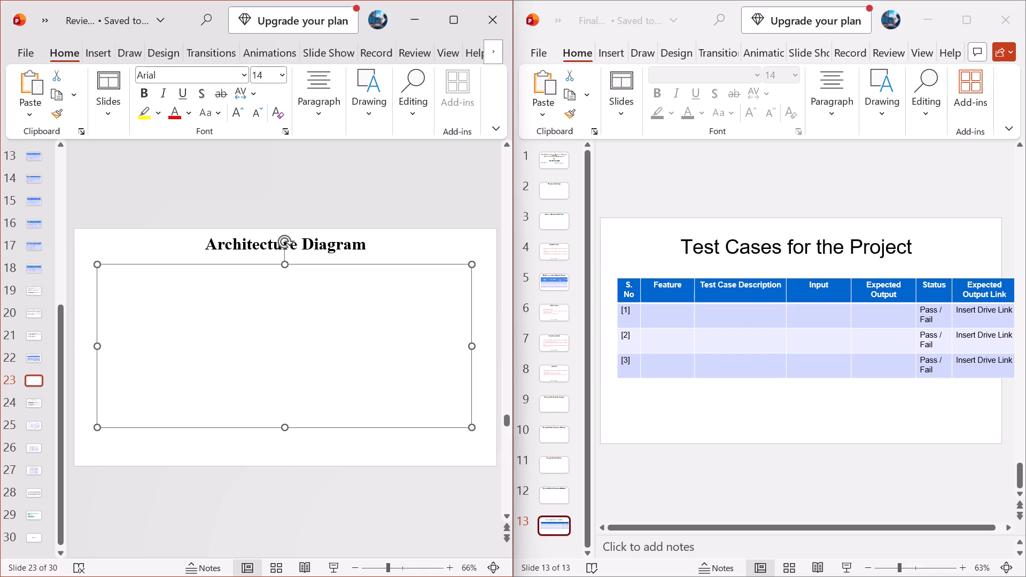
{"action": "double_click", "coordinate": [170, 306]}
Insert the Enterprise Knowledge Intelligence Architecture picture from this device's recent files onto the Architecture Diagram slide.
{"action": "left_click", "coordinate": [95, 52]}
{"action": "left_click", "coordinate": [103, 71]}
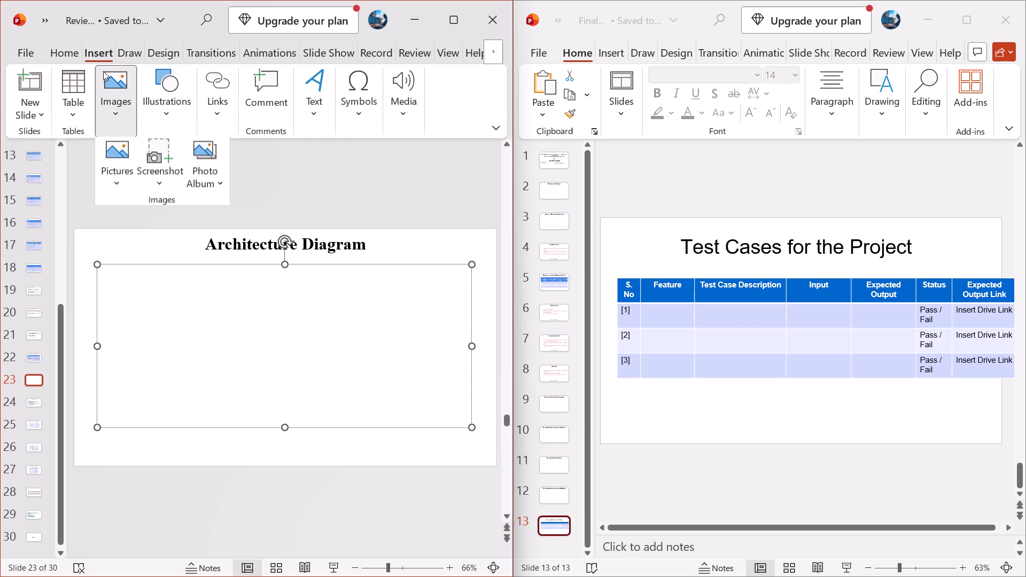
{"action": "left_click", "coordinate": [125, 166]}
{"action": "left_click", "coordinate": [145, 228]}
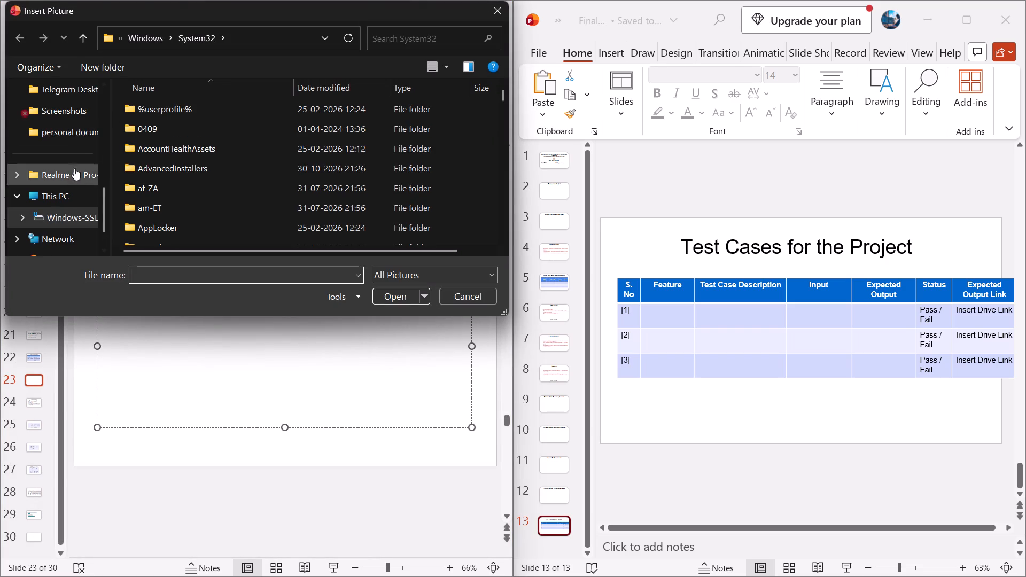
{"action": "scroll", "coordinate": [67, 110], "scroll_direction": "up", "scroll_amount": 6}
{"action": "double_click", "coordinate": [70, 96]}
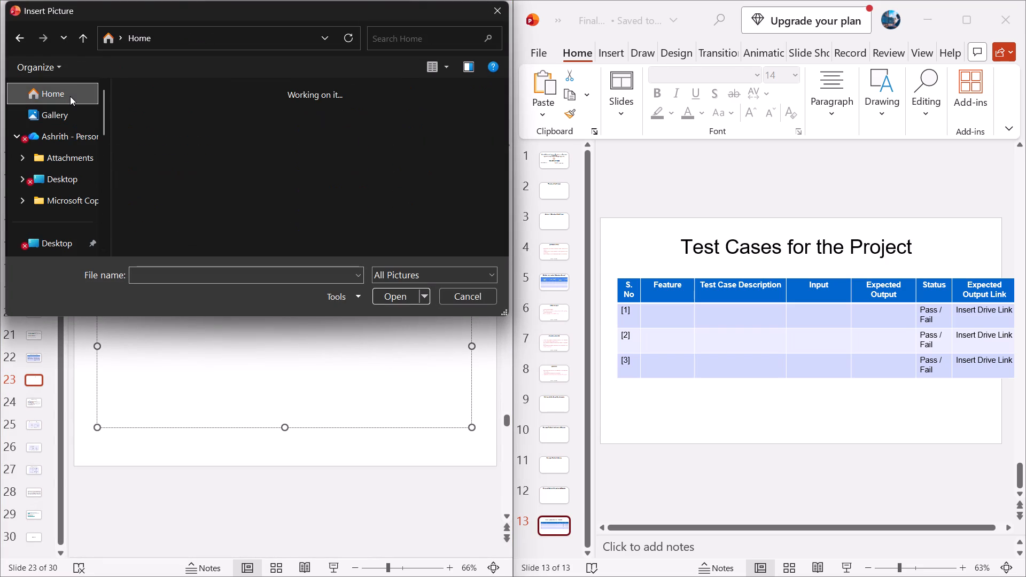
{"action": "scroll", "coordinate": [271, 176], "scroll_direction": "down", "scroll_amount": 1}
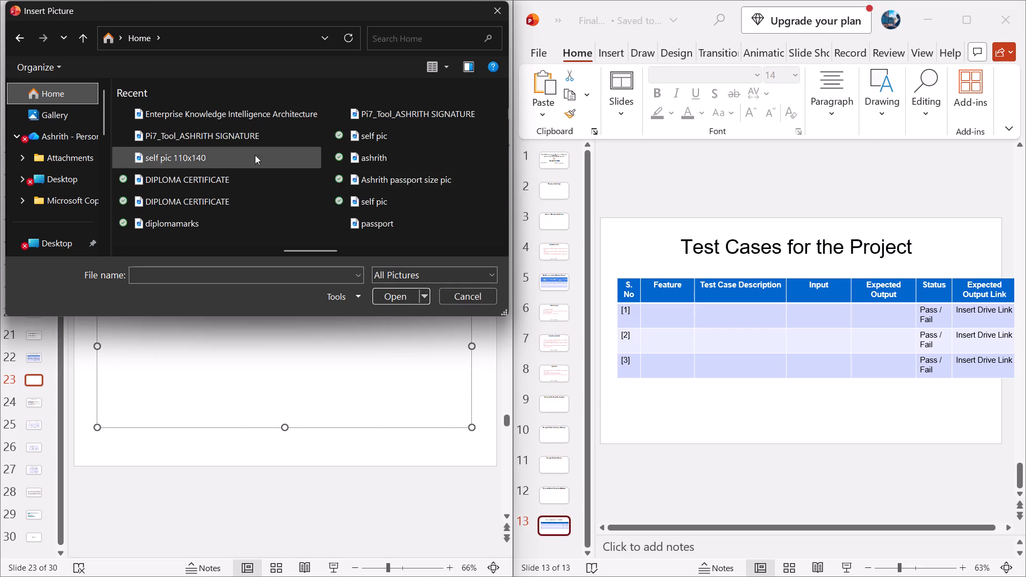
{"action": "double_click", "coordinate": [232, 111]}
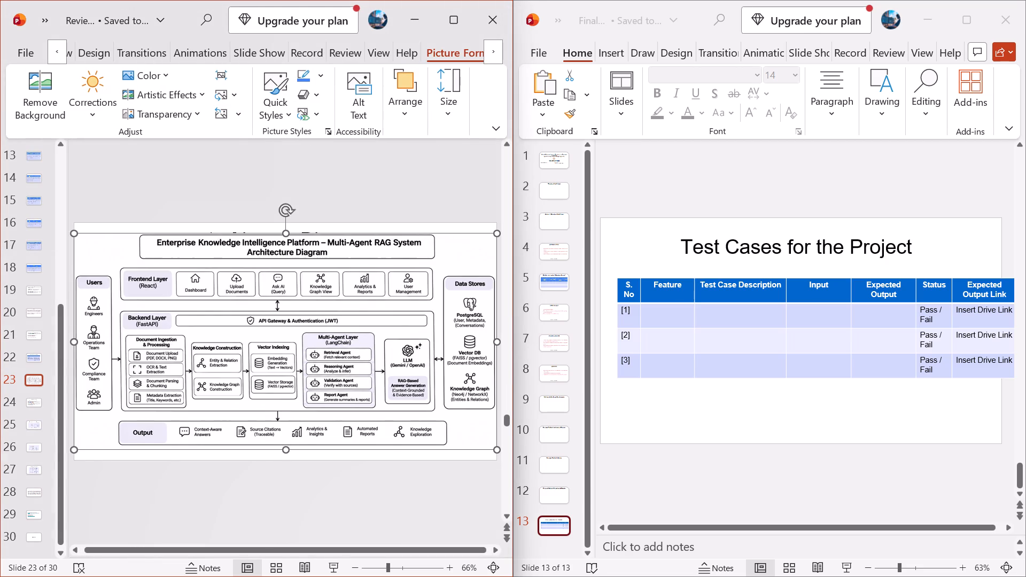
Shrink the inserted architecture picture's height from its upper edge so it sits below the Architecture Diagram title.
{"action": "left_click_drag", "start_coordinate": [285, 236], "coordinate": [289, 246]}
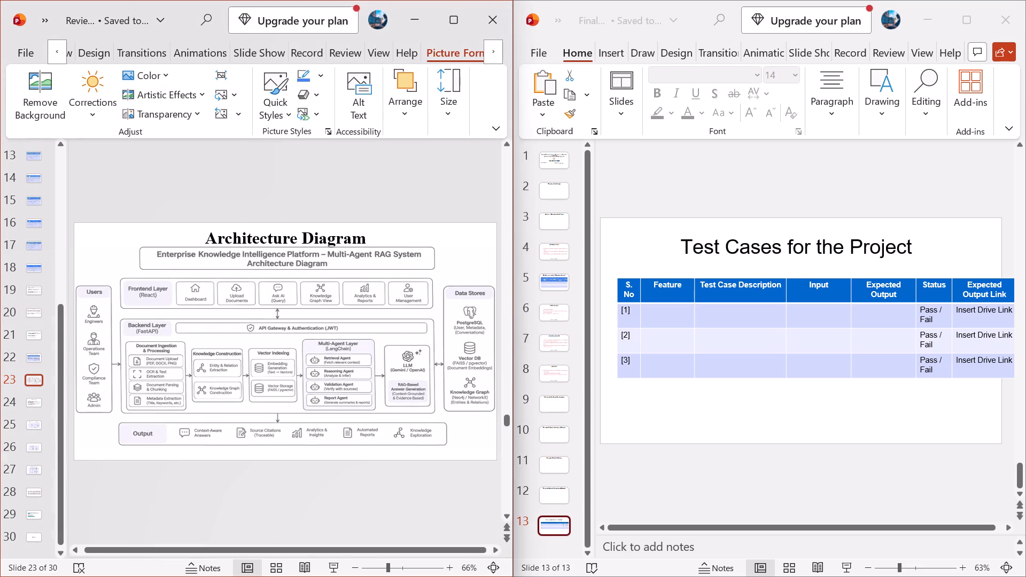
{"action": "left_click_drag", "start_coordinate": [289, 246], "coordinate": [287, 255]}
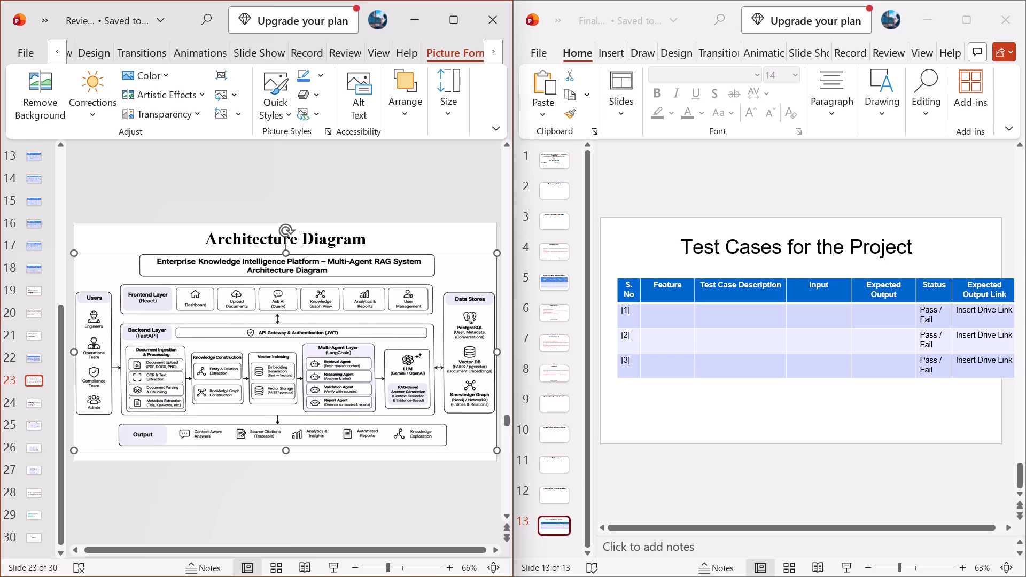
Switch back to Chrome and view the rendered Multi-Agent RAG Architecture diagram in PlantText.
{"action": "key", "text": "alt+Tab"}
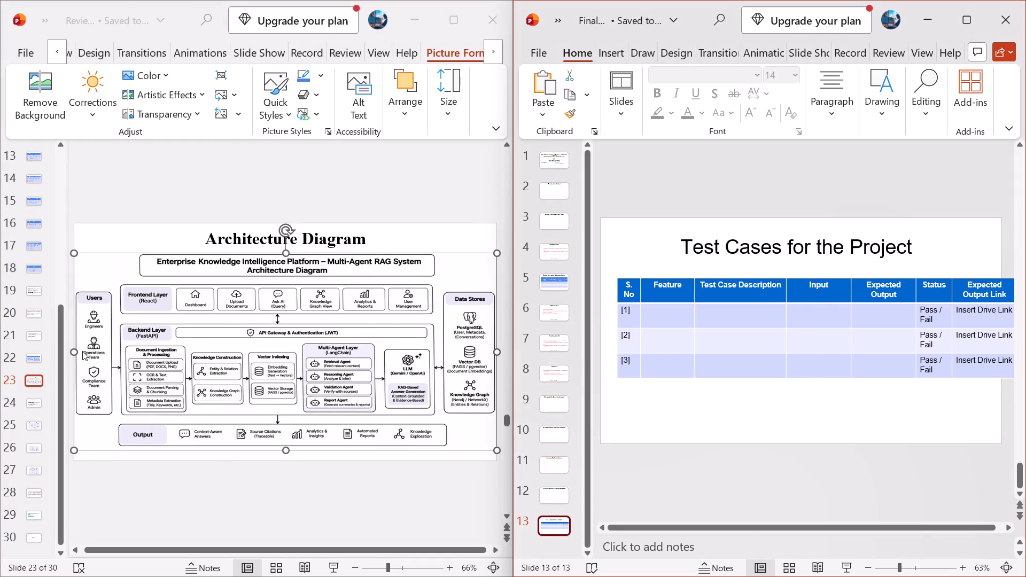
{"action": "key", "text": "alt+Tab"}
{"action": "key", "text": "alt+Tab"}
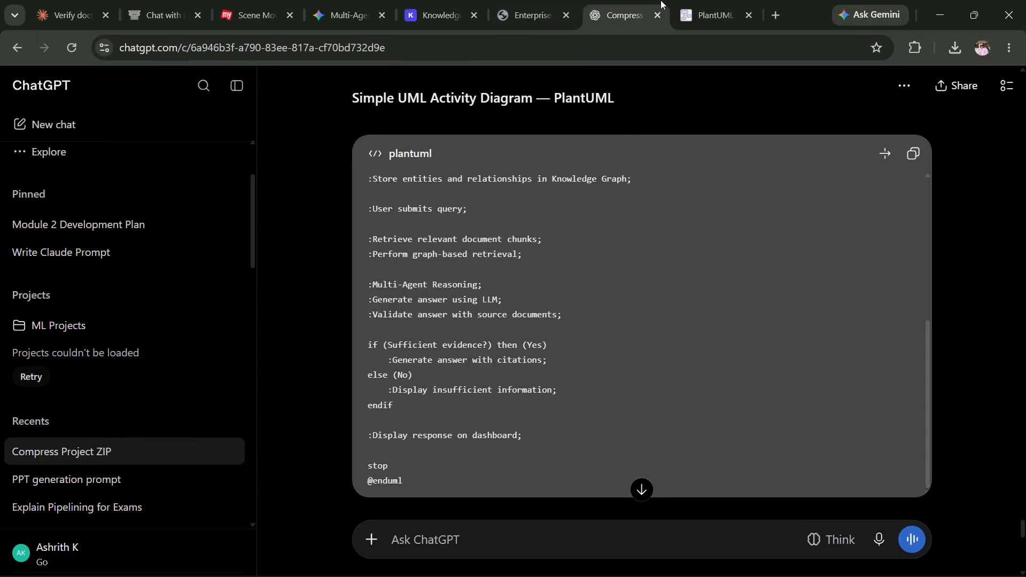
{"action": "left_click", "coordinate": [679, 0]}
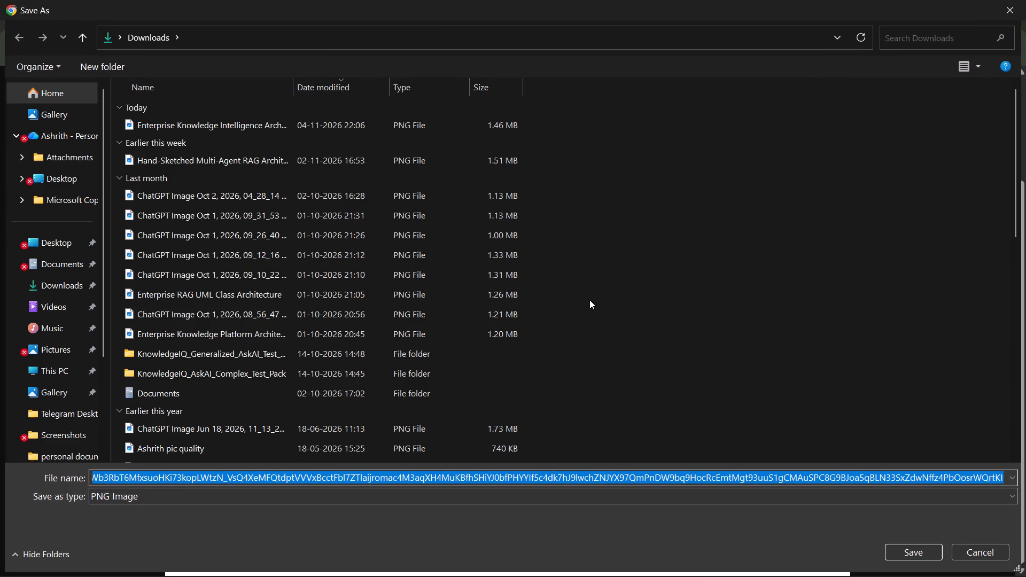
{"action": "type", "text": "architectuyre"}
{"action": "key", "text": "space"}
{"action": "key", "text": "BackSpace"}
{"action": "key", "text": "BackSpace"}
{"action": "key", "text": "BackSpace"}
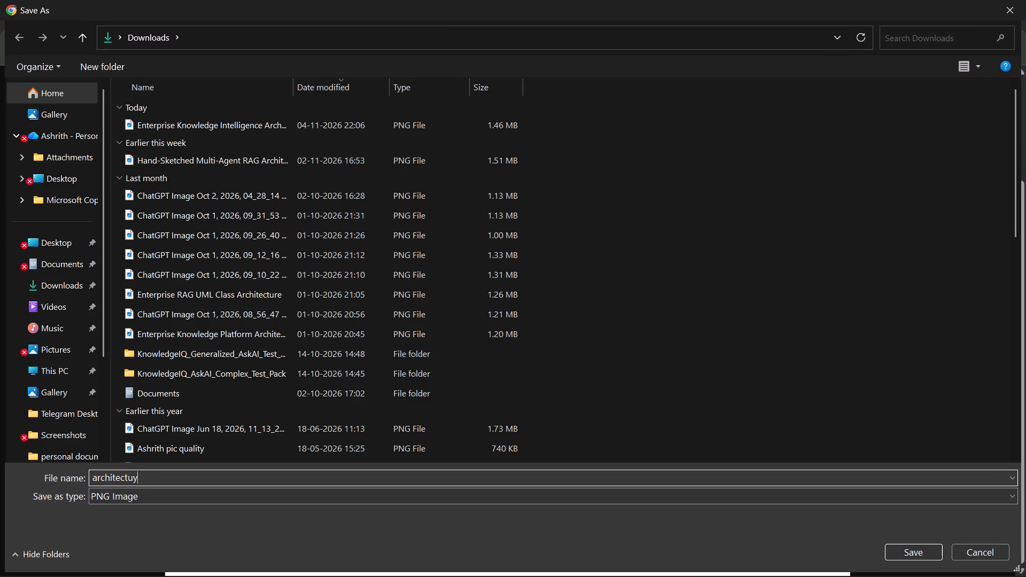
{"action": "key", "text": "BackSpace"}
{"action": "type", "text": "re diagra,"}
{"action": "key", "text": "BackSpace"}
{"action": "key", "text": "m"}
{"action": "key", "text": "Return"}
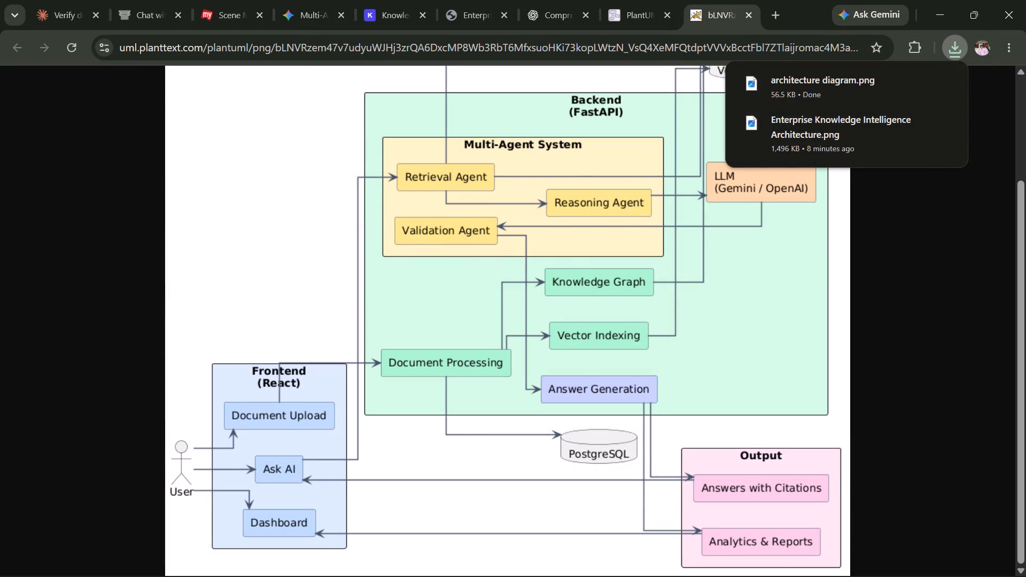
Switch to the side-by-side Review 2 and Final Project presentations in PowerPoint.
{"action": "key", "text": "alt+Tab"}
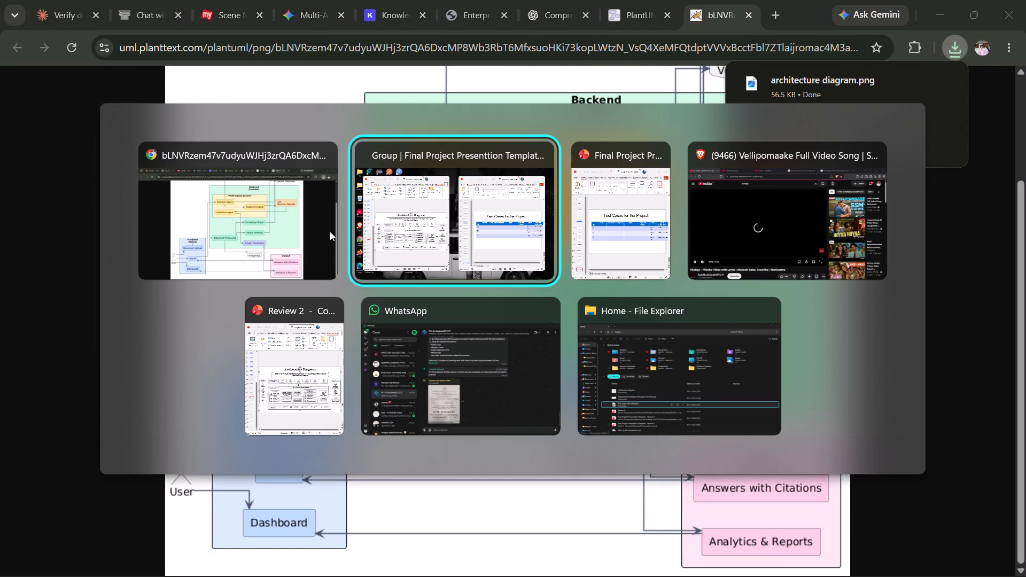
{"action": "key", "text": "alt+Tab"}
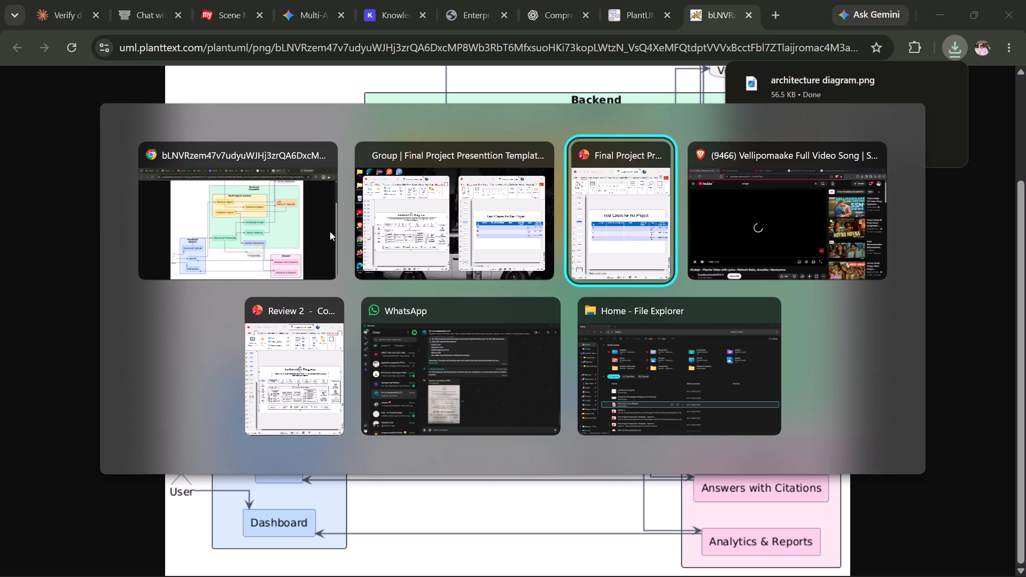
{"action": "key", "text": "alt+Tab"}
{"action": "key", "text": "alt+Tab"}
{"action": "key", "text": "alt+Tab"}
{"action": "key", "text": "alt+Tab"}
{"action": "key", "text": "alt+Tab"}
{"action": "key", "text": "alt+Tab"}
{"action": "key", "text": "alt+Tab"}
{"action": "key", "text": "alt+Tab"}
{"action": "key", "text": "alt+Tab"}
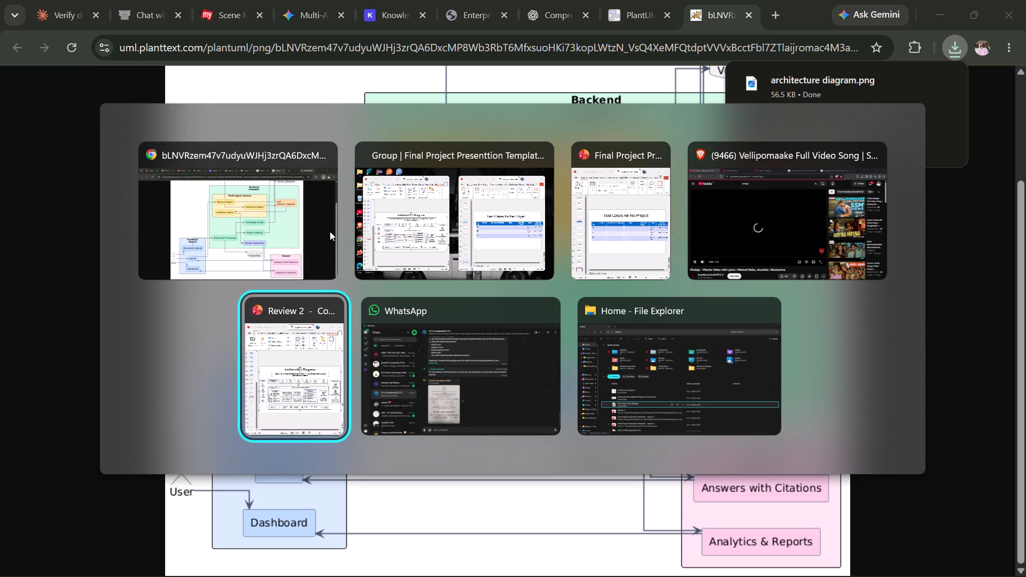
{"action": "key", "text": "alt+Tab"}
{"action": "key", "text": "alt+Tab"}
{"action": "key", "text": "alt+Tab"}
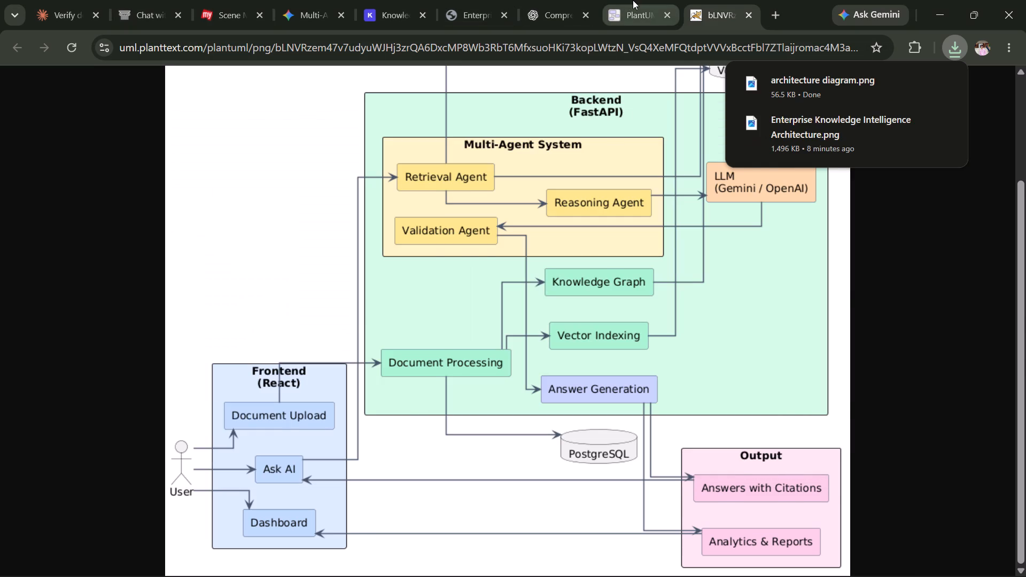
{"action": "left_click", "coordinate": [633, 0]}
{"action": "left_click", "coordinate": [576, 0]}
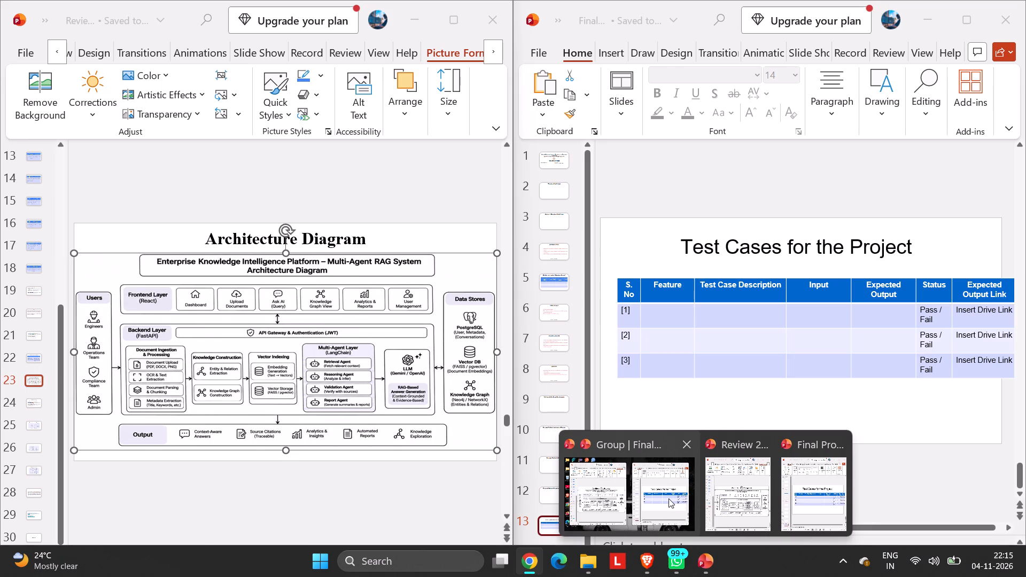
{"action": "left_click", "coordinate": [669, 498]}
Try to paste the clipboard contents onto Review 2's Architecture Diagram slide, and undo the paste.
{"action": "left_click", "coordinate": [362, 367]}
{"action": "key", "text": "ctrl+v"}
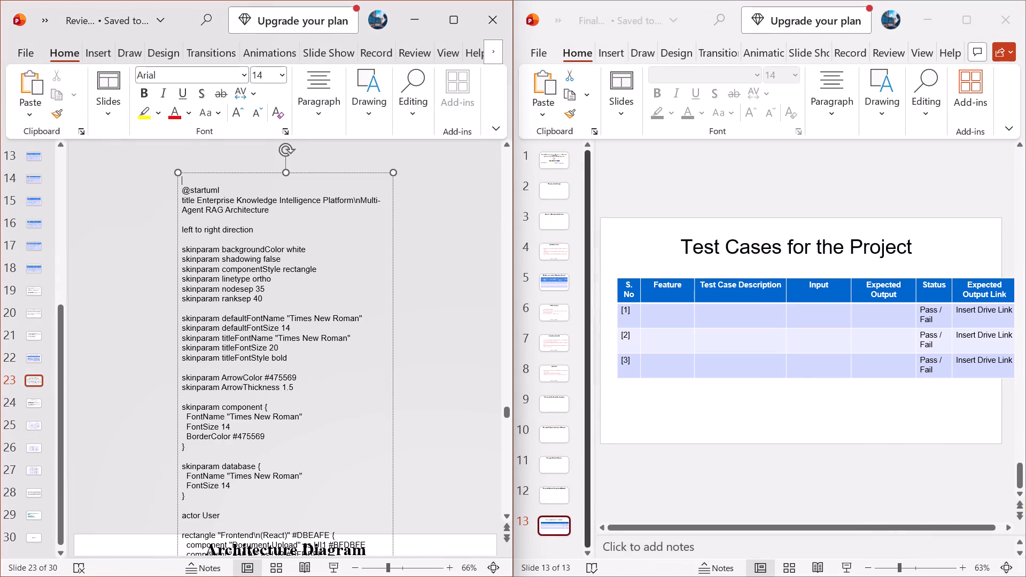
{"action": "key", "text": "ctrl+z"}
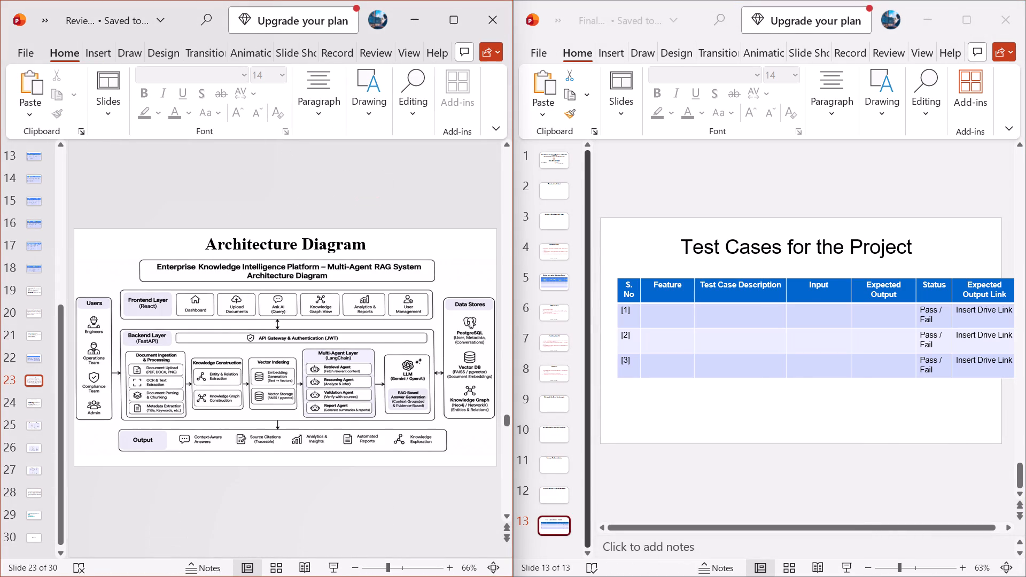
Delete the existing diagram picture from Review 2's Architecture Diagram slide.
{"action": "left_click", "coordinate": [362, 367]}
{"action": "key", "text": "Delete"}
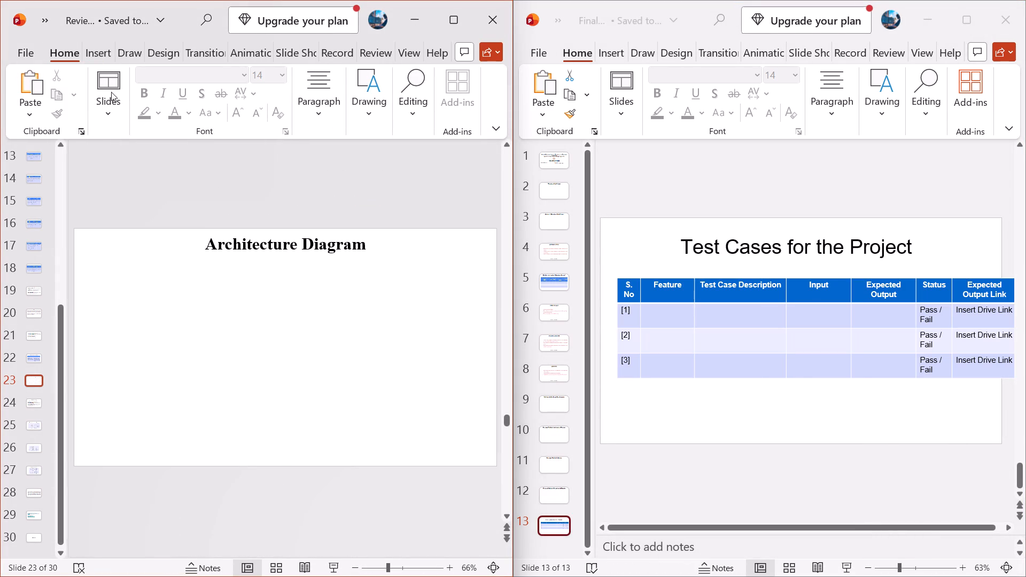
Insert the saved picture "architecture diagram" from this device's recent files onto the Architecture Diagram slide.
{"action": "left_click", "coordinate": [102, 46]}
{"action": "left_click", "coordinate": [108, 76]}
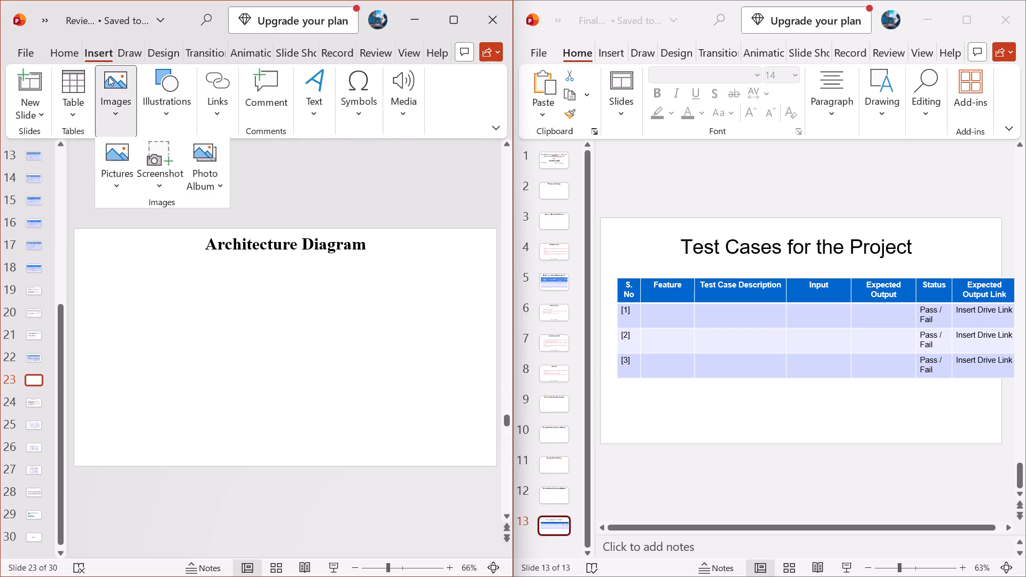
{"action": "left_click", "coordinate": [128, 158]}
{"action": "left_click", "coordinate": [135, 225]}
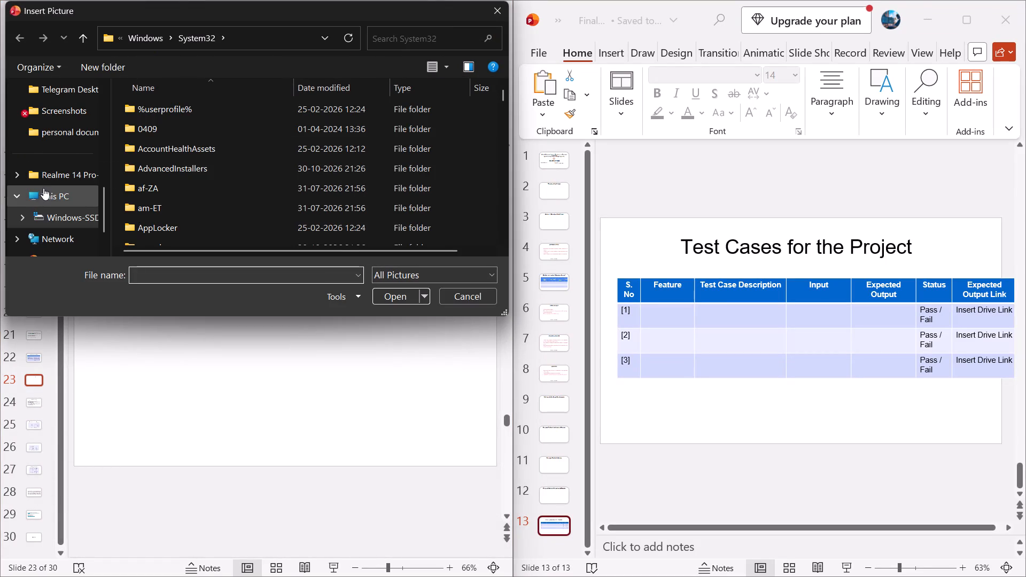
{"action": "scroll", "coordinate": [70, 236], "scroll_direction": "down", "scroll_amount": 1}
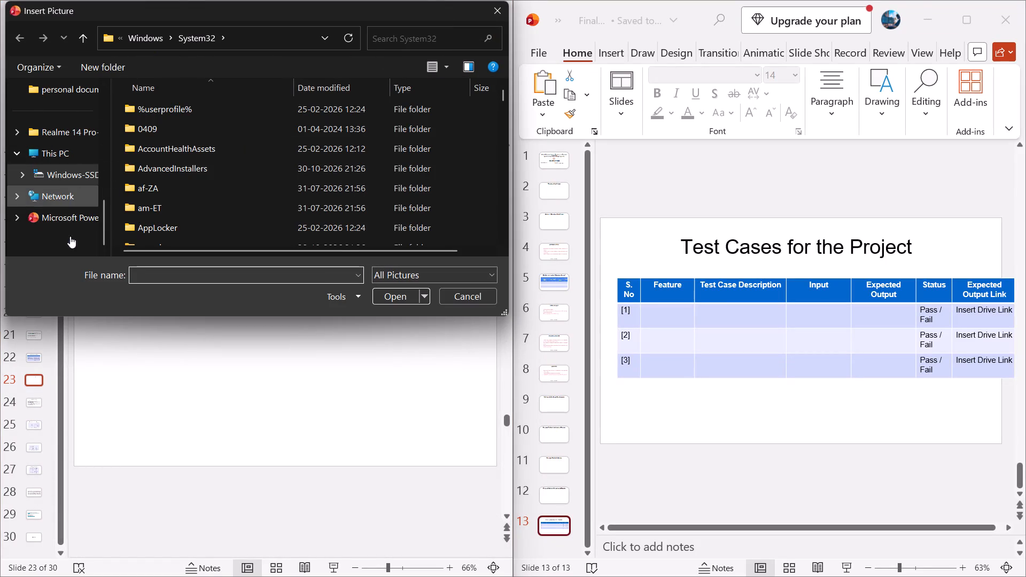
{"action": "scroll", "coordinate": [63, 212], "scroll_direction": "up", "scroll_amount": 4}
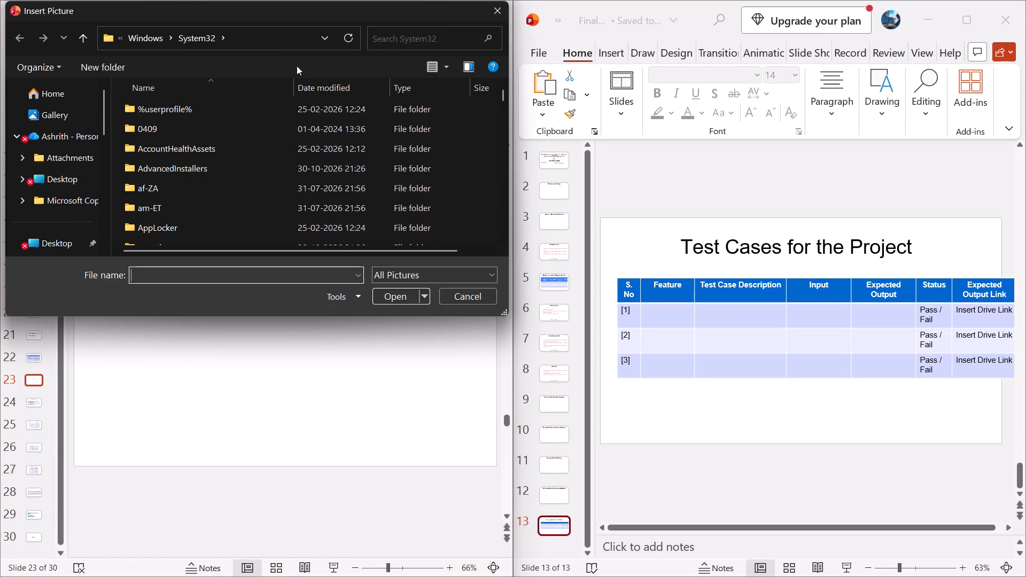
{"action": "double_click", "coordinate": [50, 96]}
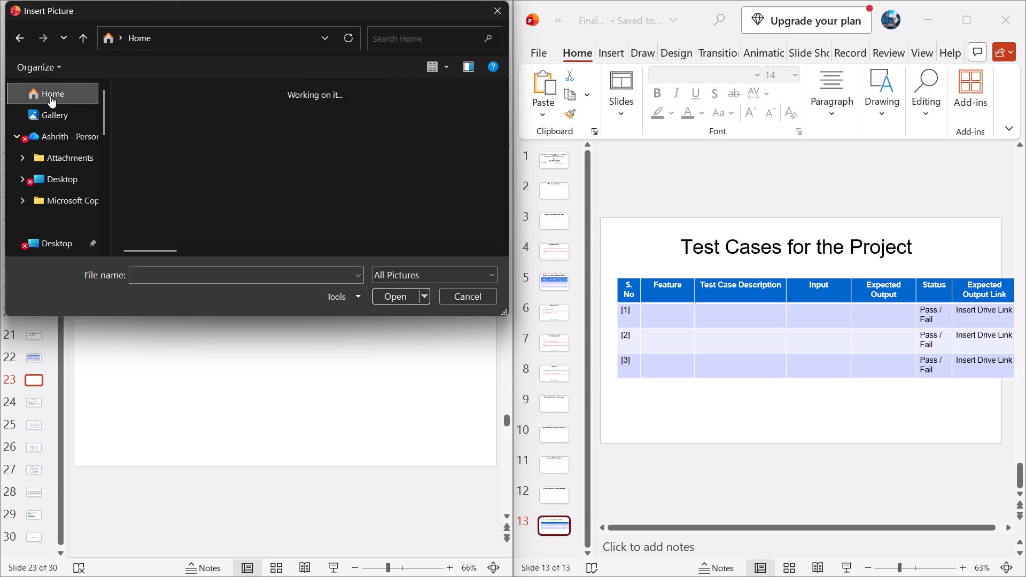
{"action": "scroll", "coordinate": [321, 197], "scroll_direction": "down", "scroll_amount": 1}
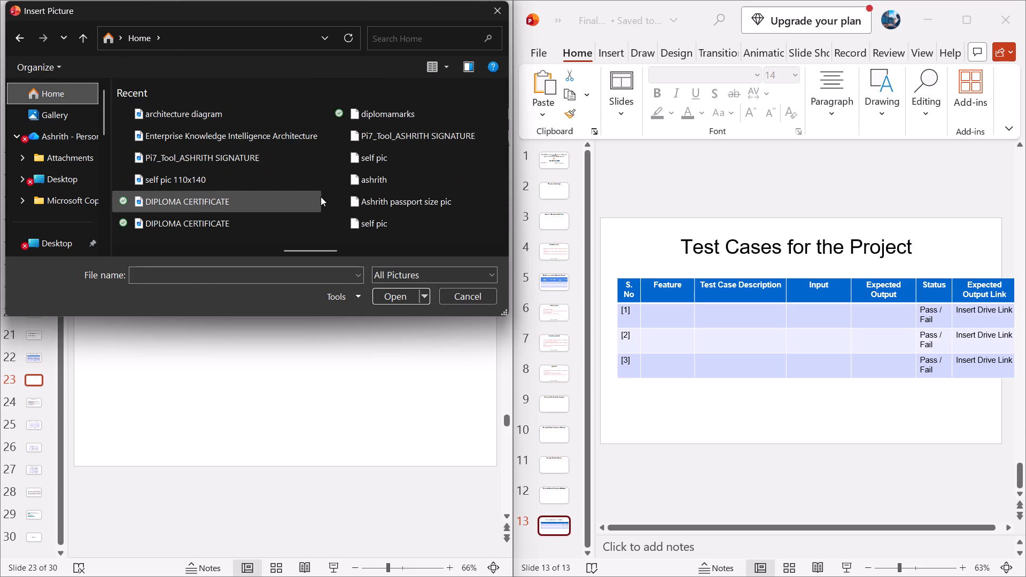
{"action": "scroll", "coordinate": [183, 120], "scroll_direction": "up", "scroll_amount": 1}
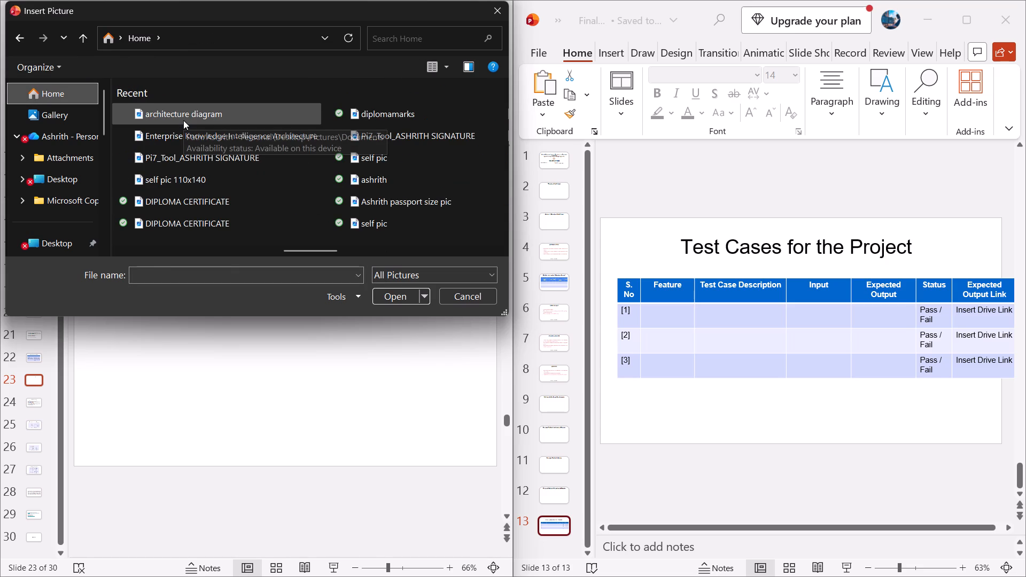
{"action": "double_click", "coordinate": [183, 120]}
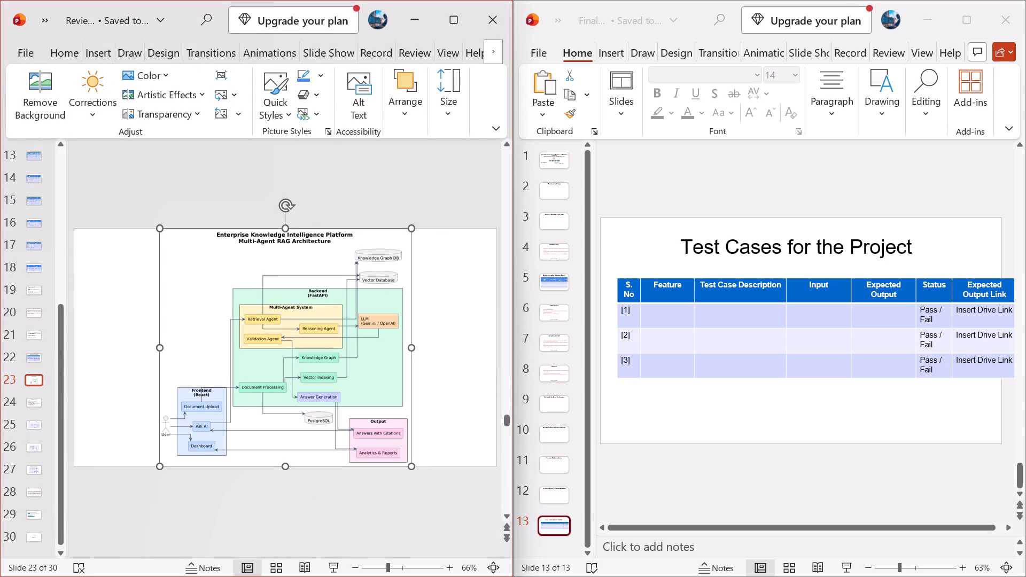
Shrink the inserted architecture picture to sit below the Architecture Diagram title, and stretch it wider on both sides to fill the slide.
{"action": "left_click_drag", "start_coordinate": [409, 229], "coordinate": [408, 265]}
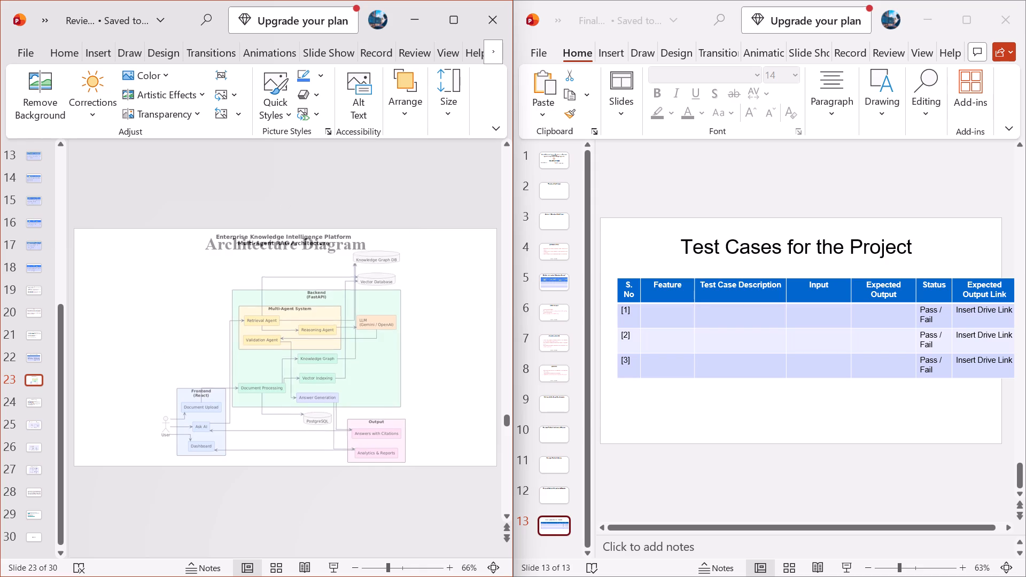
{"action": "left_click_drag", "start_coordinate": [408, 265], "coordinate": [407, 274]}
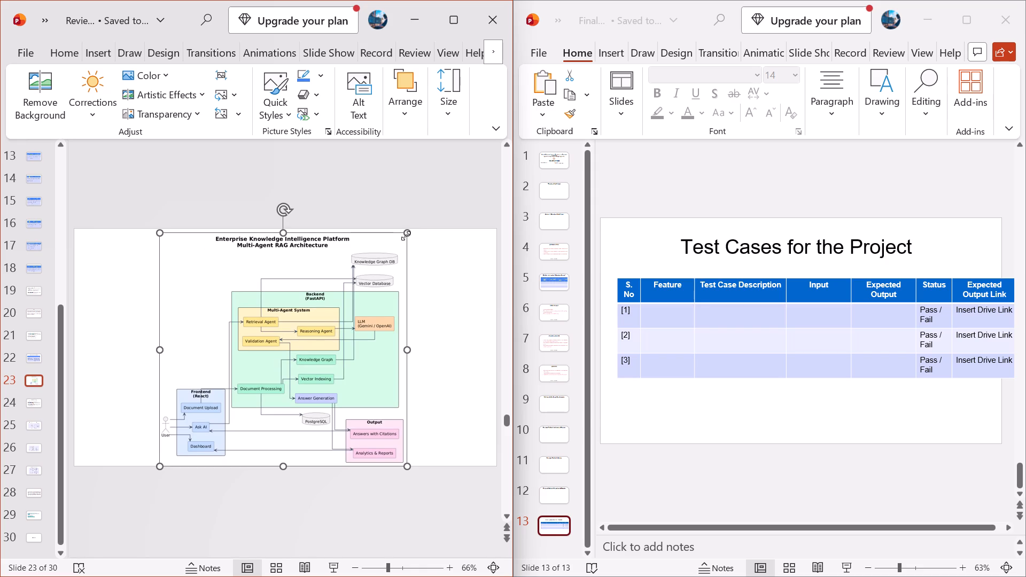
{"action": "left_click_drag", "start_coordinate": [406, 236], "coordinate": [378, 321]}
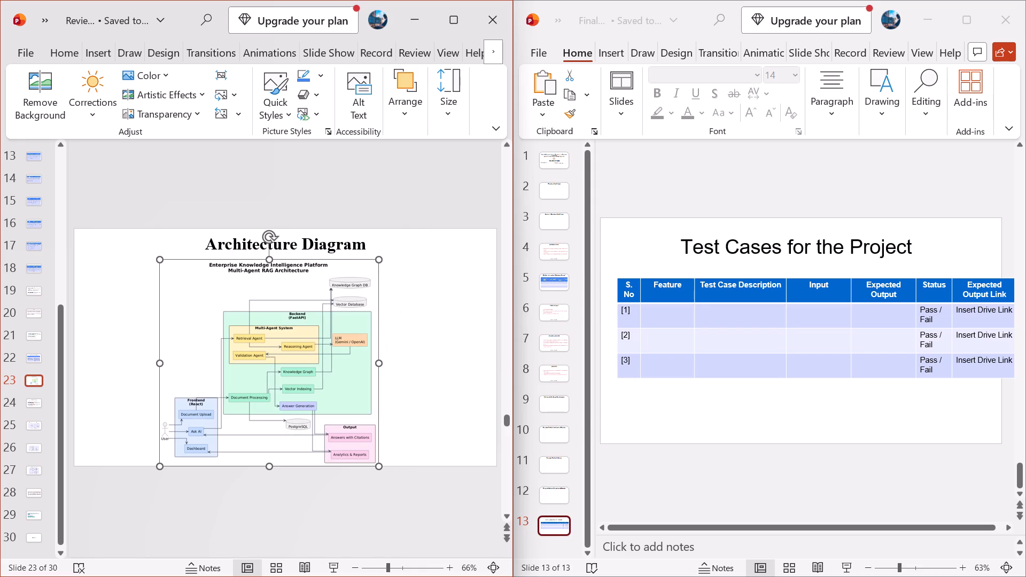
{"action": "left_click_drag", "start_coordinate": [382, 366], "coordinate": [446, 359]}
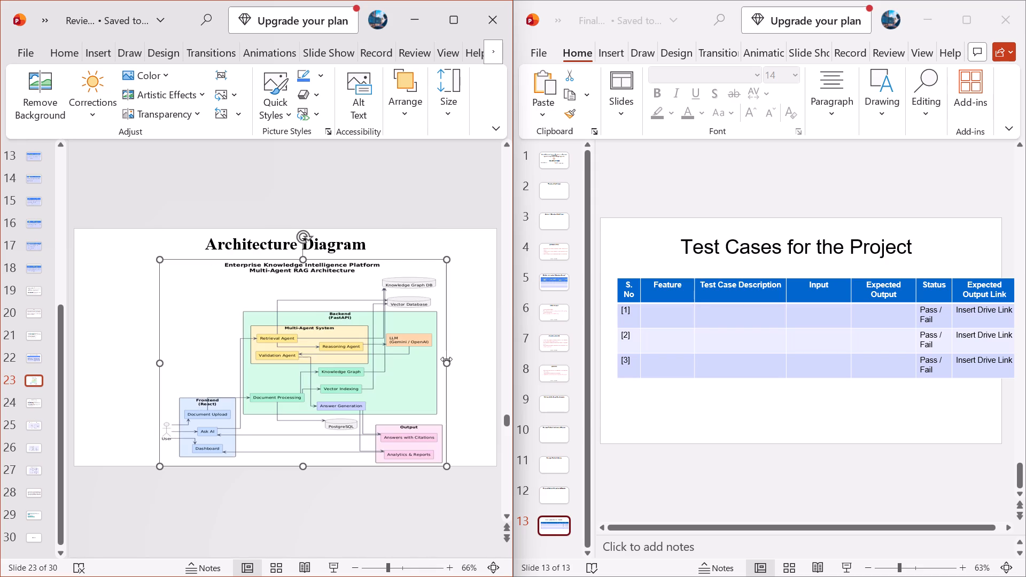
{"action": "left_click_drag", "start_coordinate": [162, 365], "coordinate": [130, 357]}
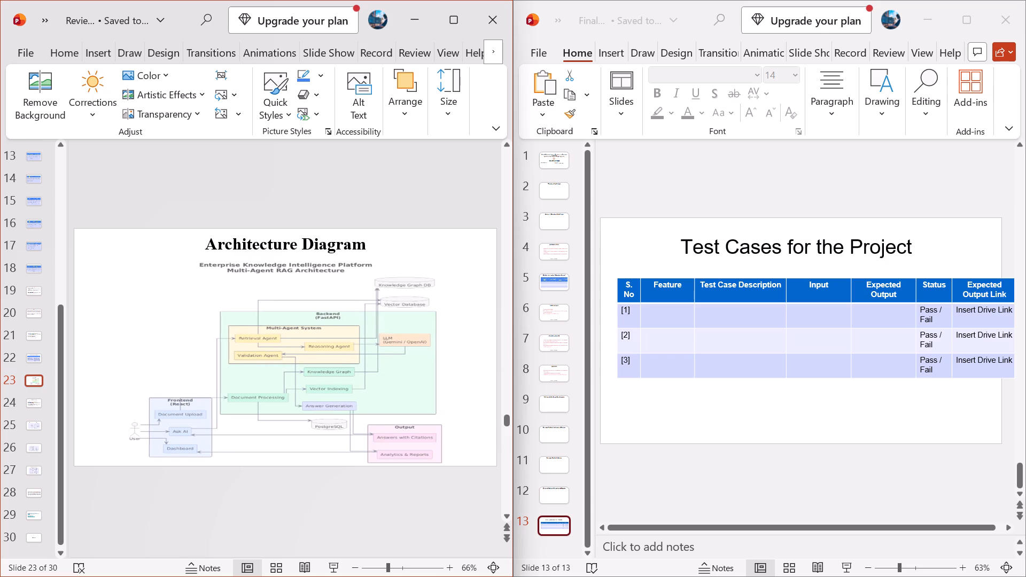
{"action": "left_click_drag", "start_coordinate": [130, 357], "coordinate": [135, 358]}
{"action": "left_click", "coordinate": [312, 271]}
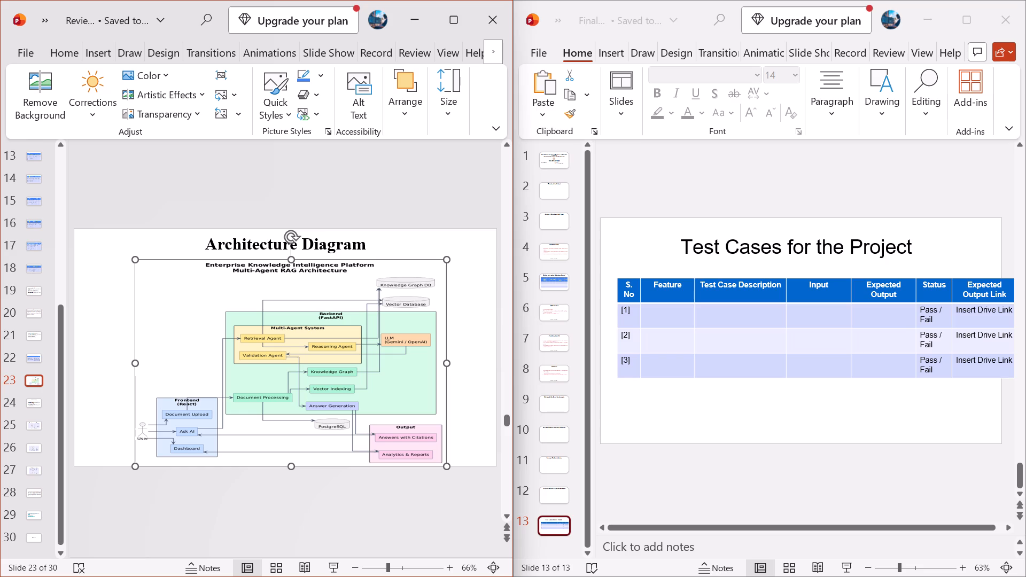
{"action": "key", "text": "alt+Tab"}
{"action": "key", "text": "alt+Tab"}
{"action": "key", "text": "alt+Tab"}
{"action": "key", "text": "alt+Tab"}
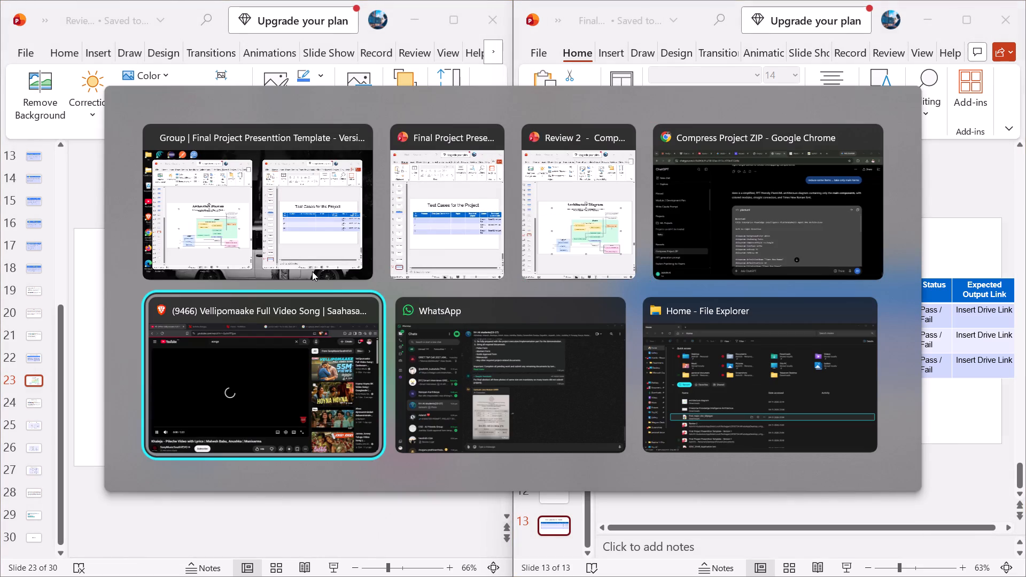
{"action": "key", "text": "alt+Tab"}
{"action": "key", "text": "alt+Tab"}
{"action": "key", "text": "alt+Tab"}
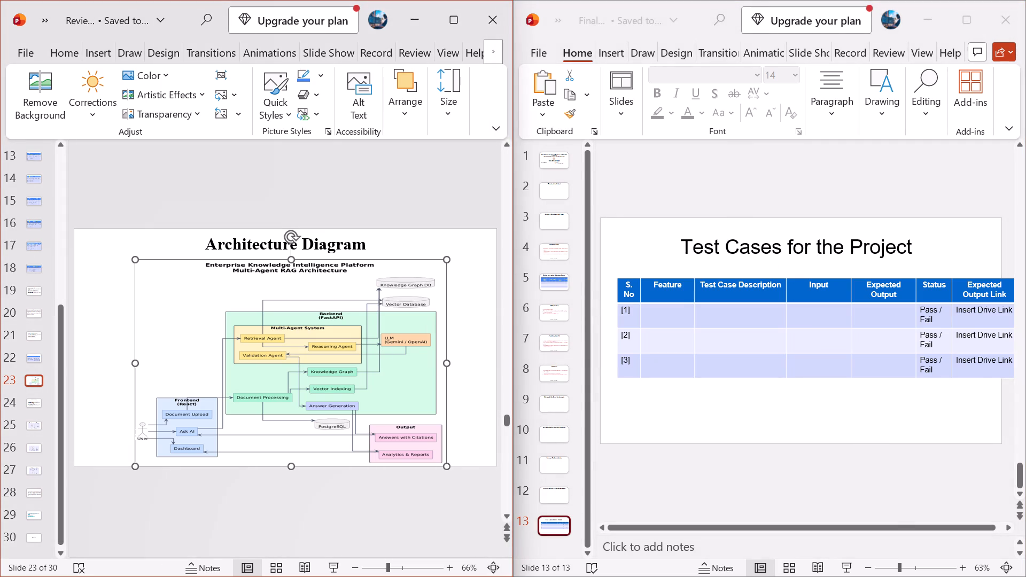
{"action": "key", "text": "Delete"}
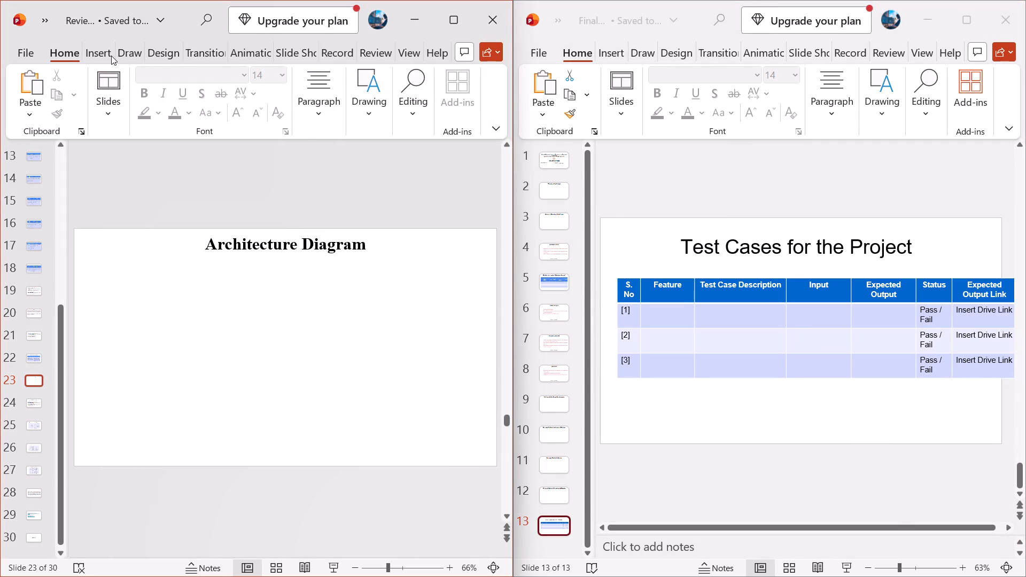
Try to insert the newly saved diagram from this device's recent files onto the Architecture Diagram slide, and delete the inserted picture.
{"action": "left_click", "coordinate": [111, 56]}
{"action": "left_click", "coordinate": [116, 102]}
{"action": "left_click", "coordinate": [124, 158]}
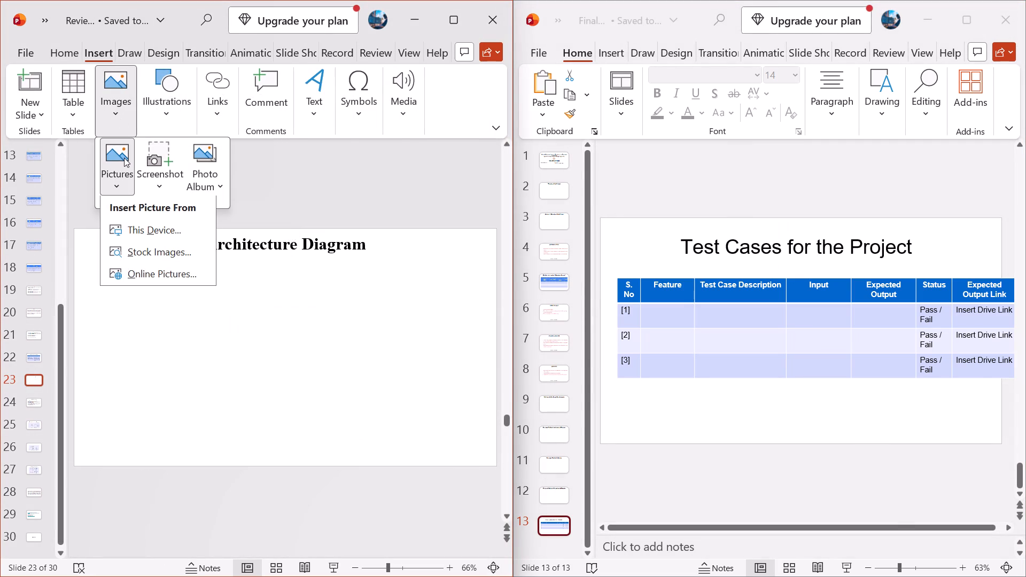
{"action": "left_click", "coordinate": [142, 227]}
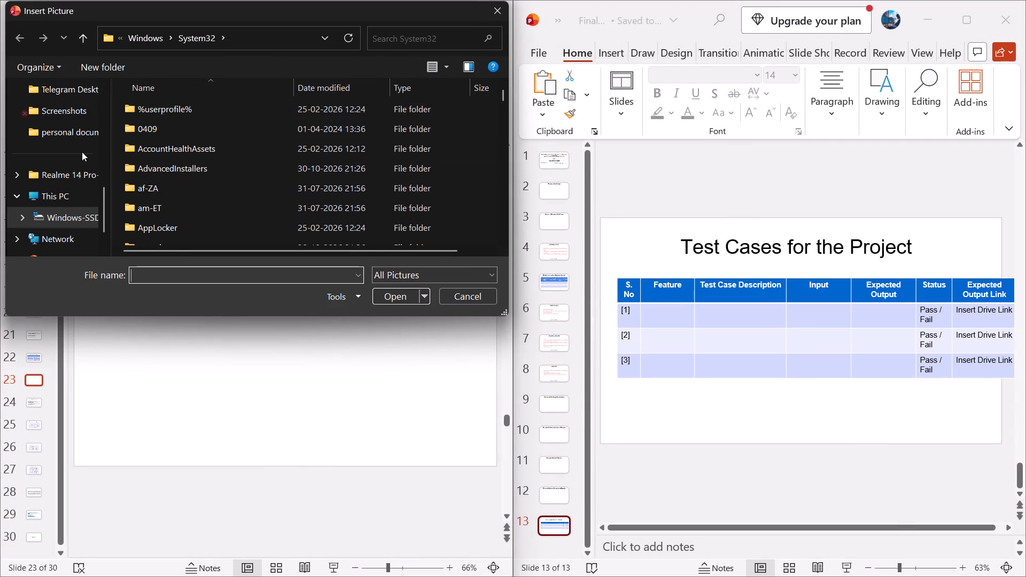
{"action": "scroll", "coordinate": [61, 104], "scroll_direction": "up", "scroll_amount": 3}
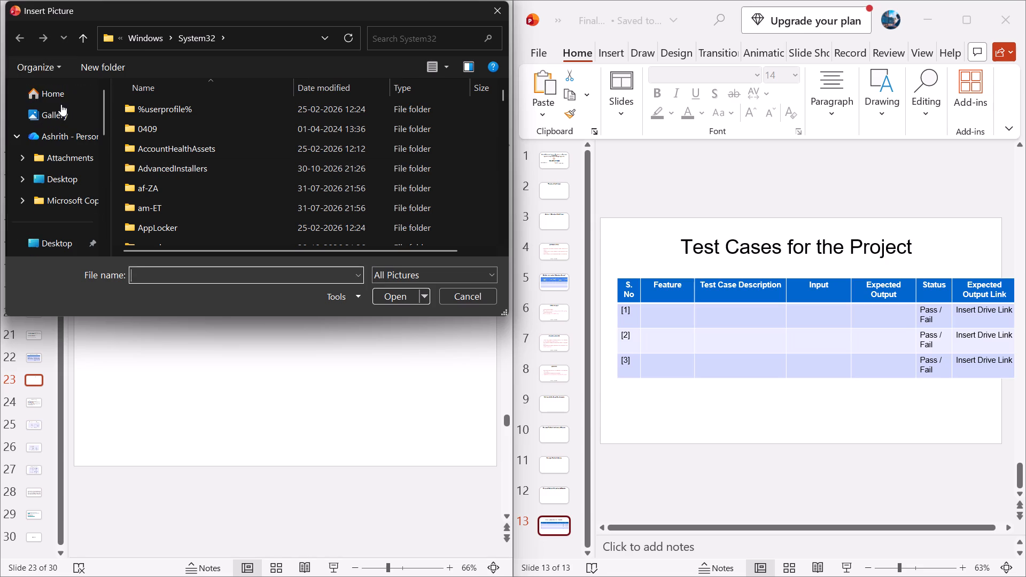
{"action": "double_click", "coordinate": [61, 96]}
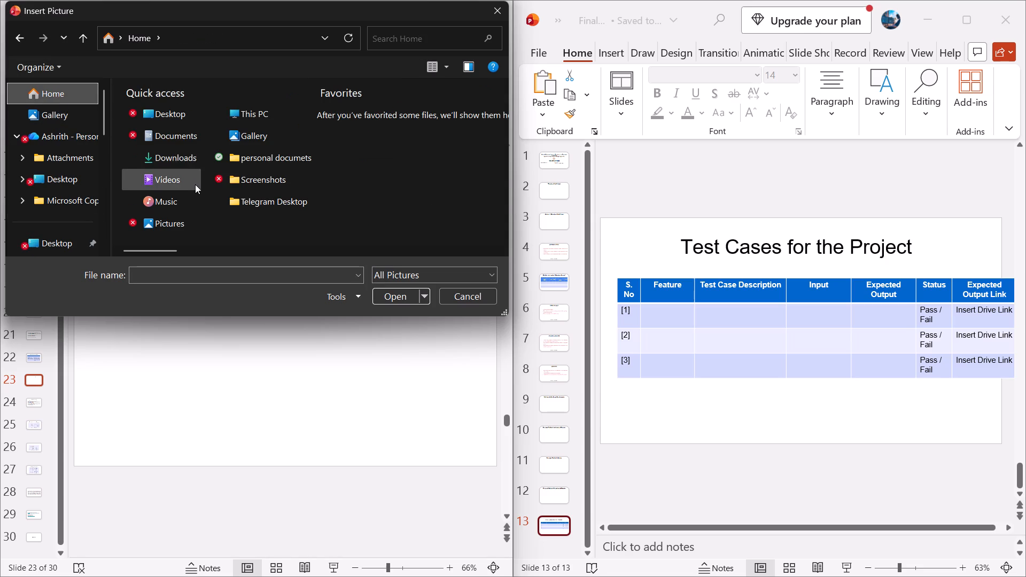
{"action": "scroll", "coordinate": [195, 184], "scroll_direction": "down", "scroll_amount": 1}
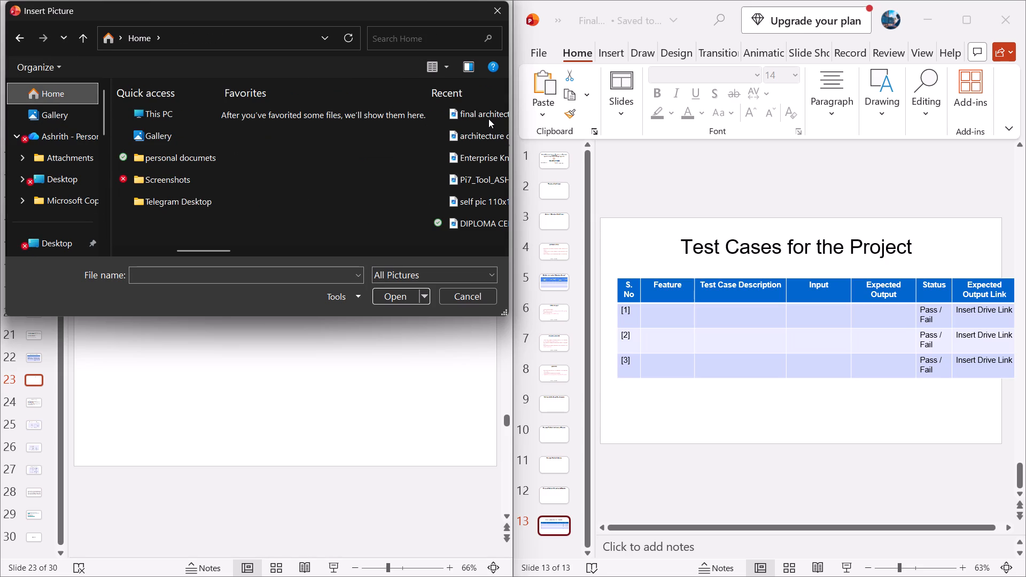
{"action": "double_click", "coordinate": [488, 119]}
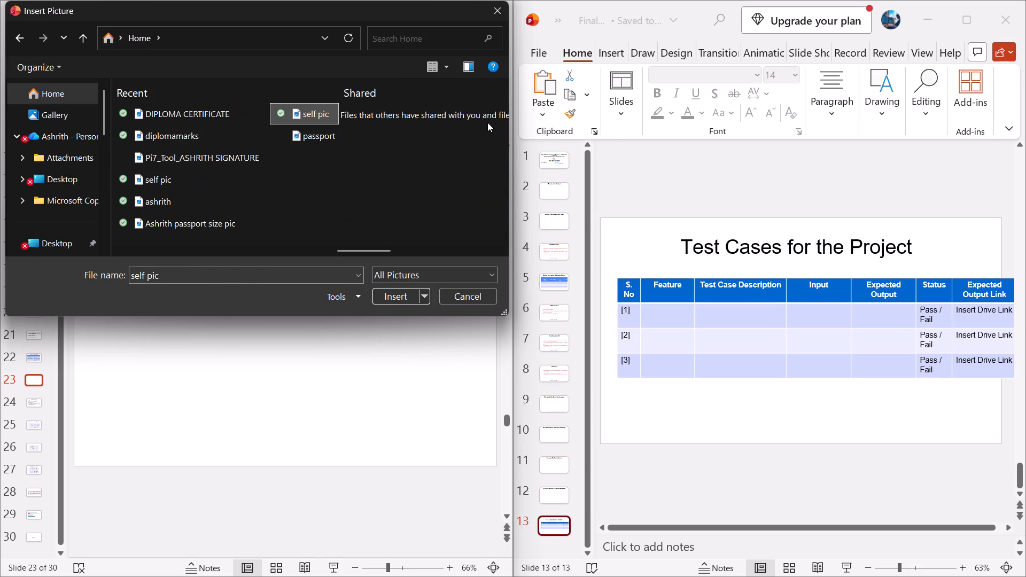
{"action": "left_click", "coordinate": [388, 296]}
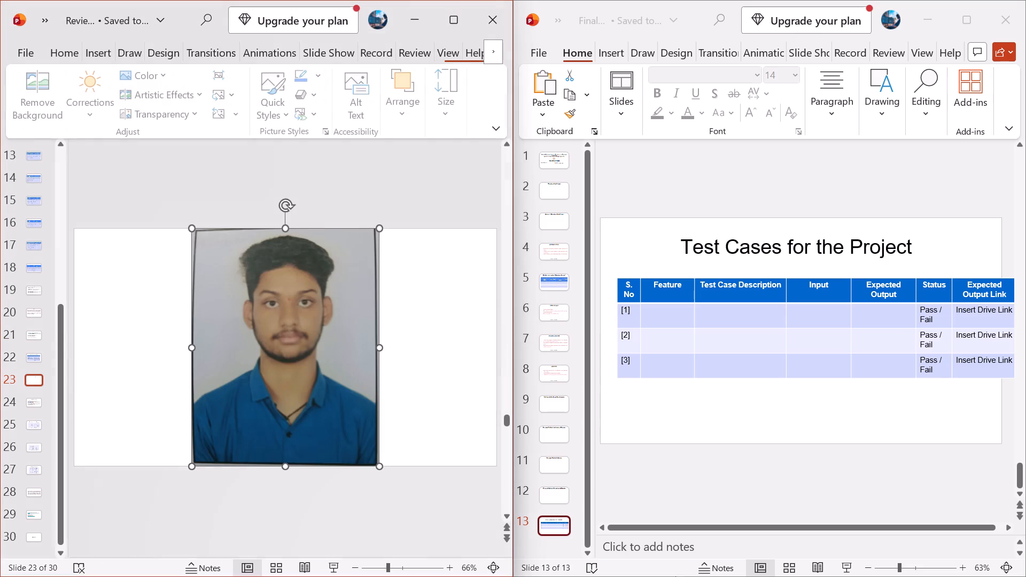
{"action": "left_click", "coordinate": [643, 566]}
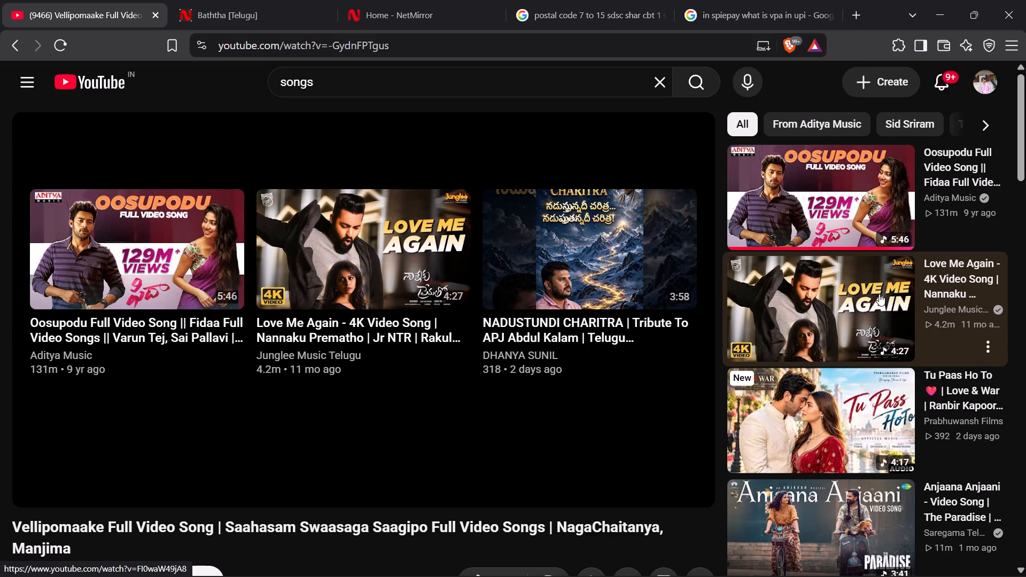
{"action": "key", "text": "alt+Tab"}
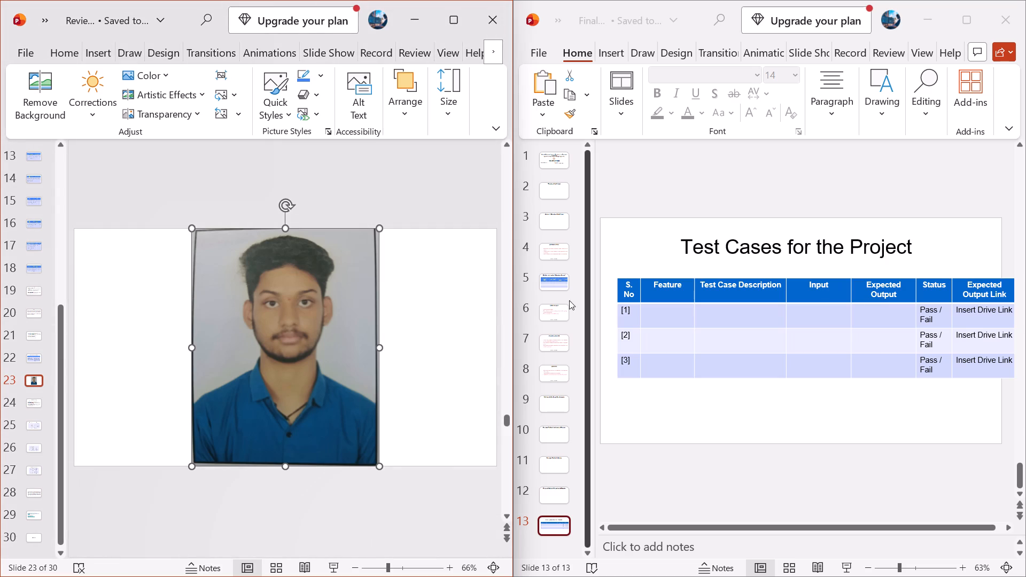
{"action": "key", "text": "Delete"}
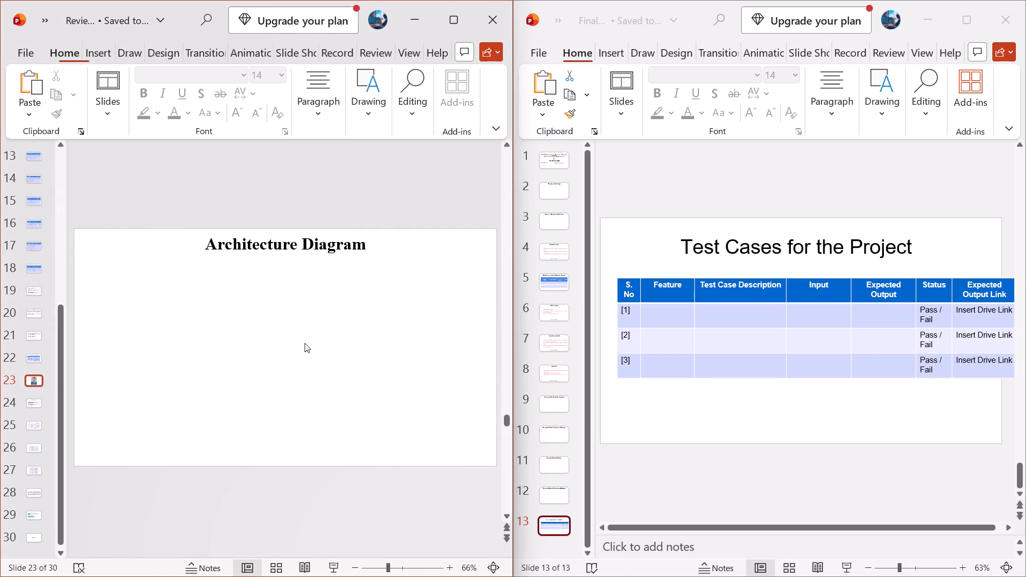
Insert the picture "final architecture diag majorpw1" from this device's recent files onto the Architecture Diagram slide.
{"action": "left_click", "coordinate": [99, 50]}
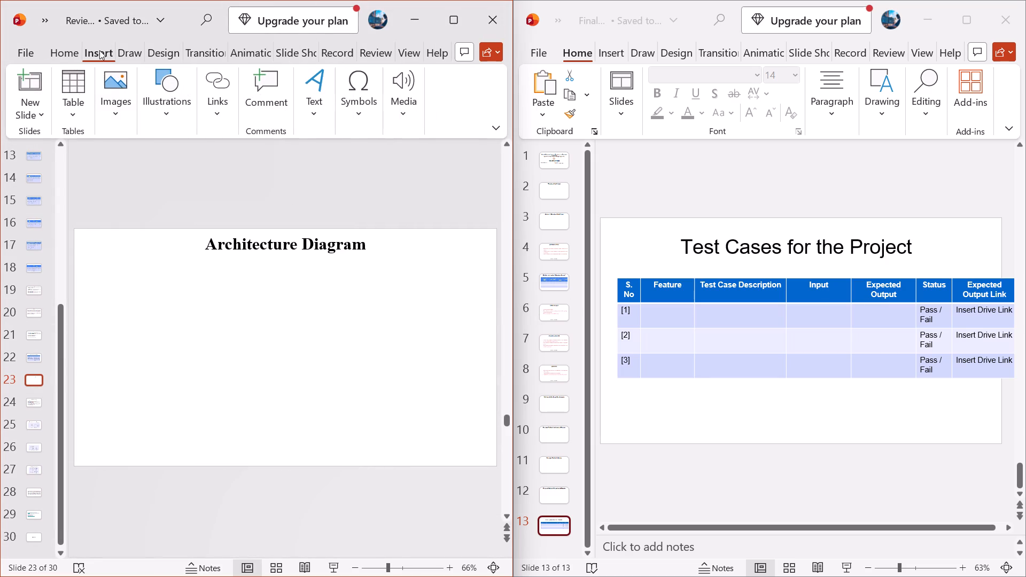
{"action": "left_click", "coordinate": [122, 87]}
{"action": "left_click", "coordinate": [126, 151]}
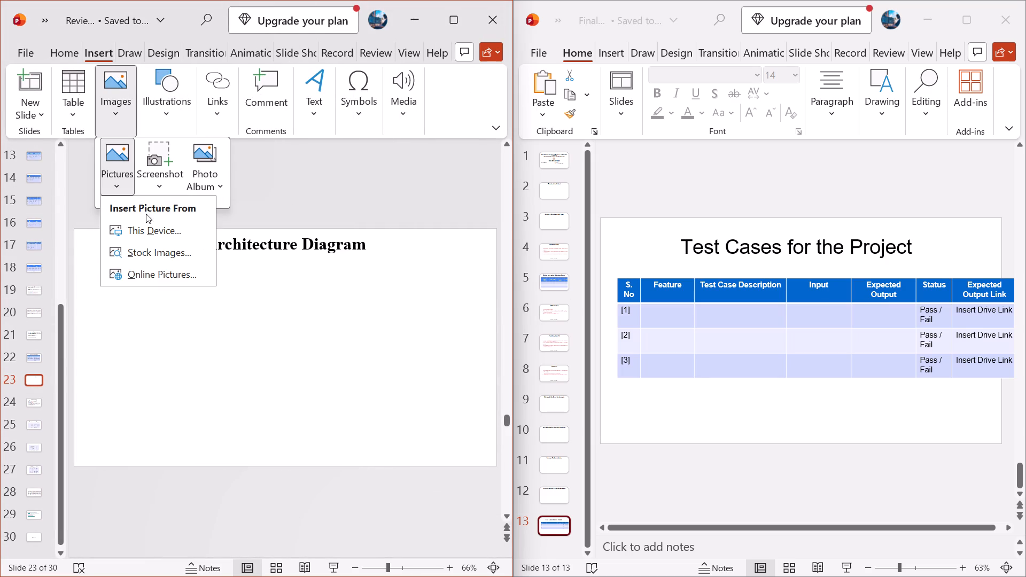
{"action": "left_click", "coordinate": [141, 226]}
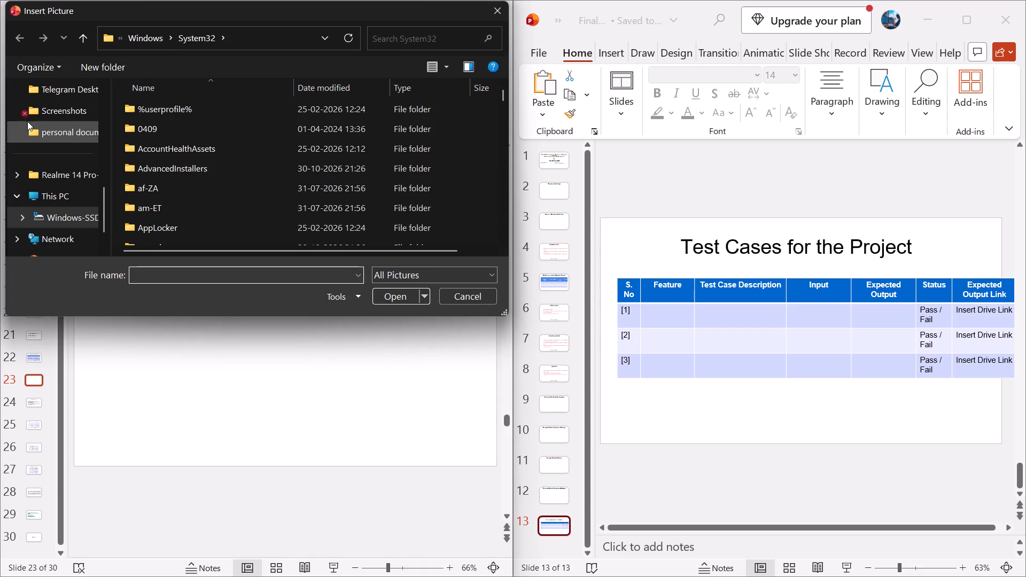
{"action": "scroll", "coordinate": [42, 95], "scroll_direction": "up", "scroll_amount": 4}
{"action": "double_click", "coordinate": [52, 90]}
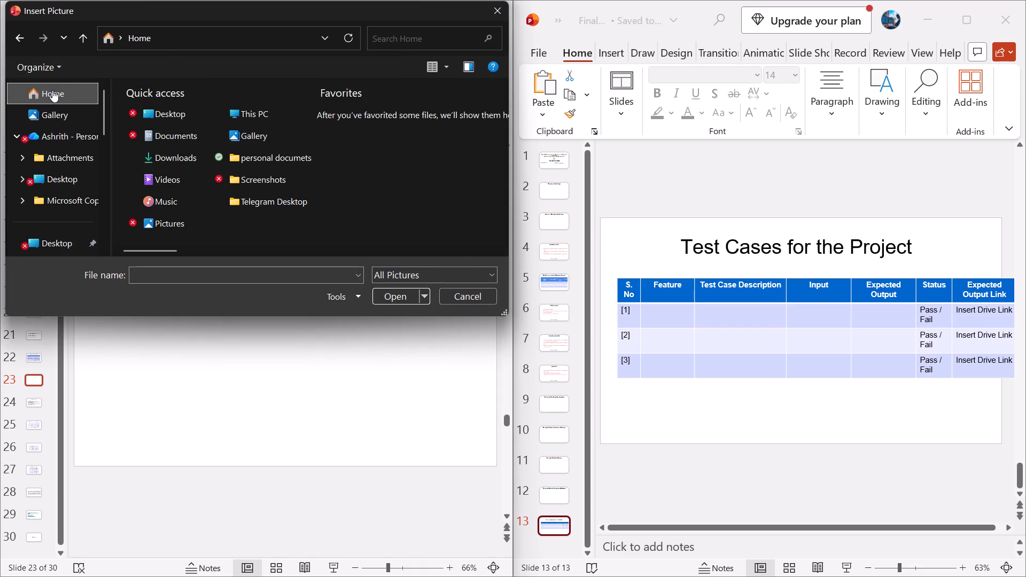
{"action": "scroll", "coordinate": [244, 213], "scroll_direction": "down", "scroll_amount": 1}
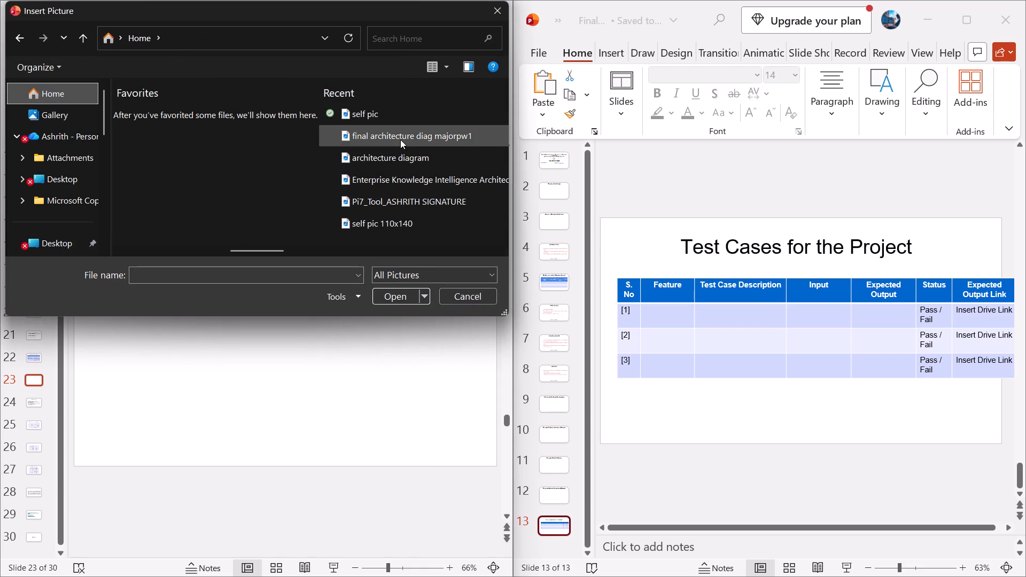
{"action": "double_click", "coordinate": [398, 139]}
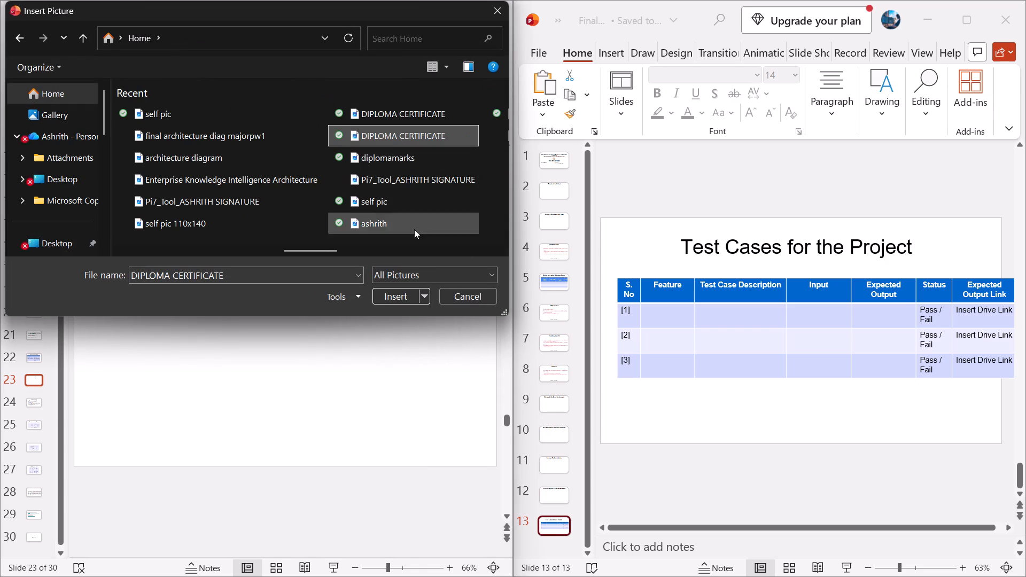
{"action": "double_click", "coordinate": [213, 131]}
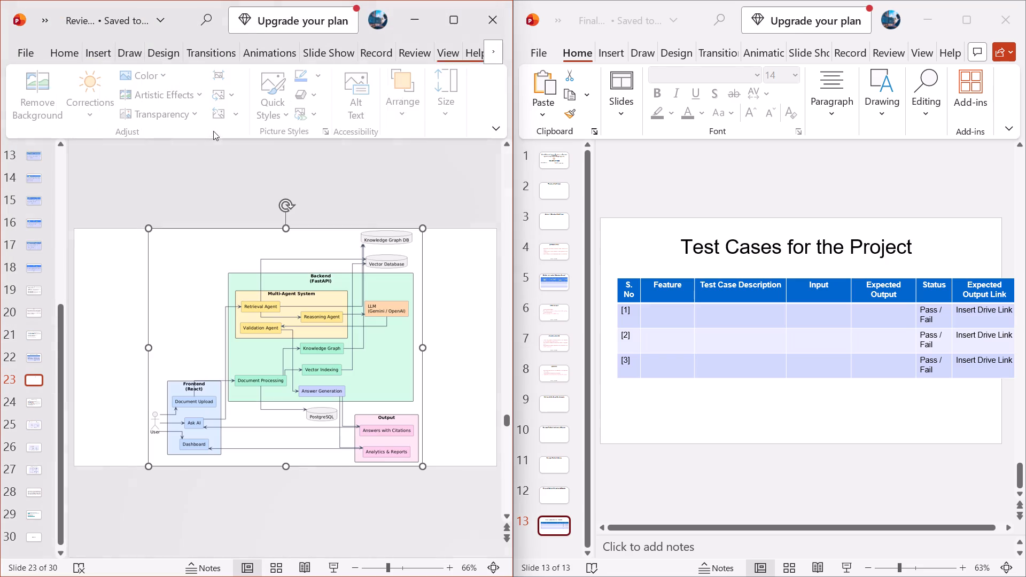
Lower the diagram picture's top edge below the Architecture Diagram heading and widen the picture on both sides.
{"action": "left_click_drag", "start_coordinate": [289, 233], "coordinate": [285, 227]}
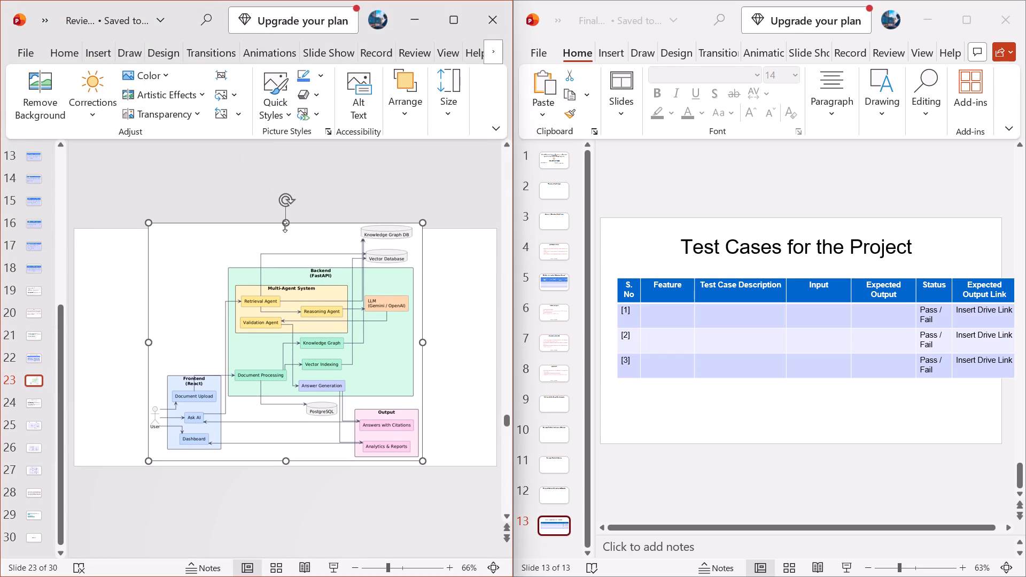
{"action": "left_click_drag", "start_coordinate": [283, 223], "coordinate": [283, 248]}
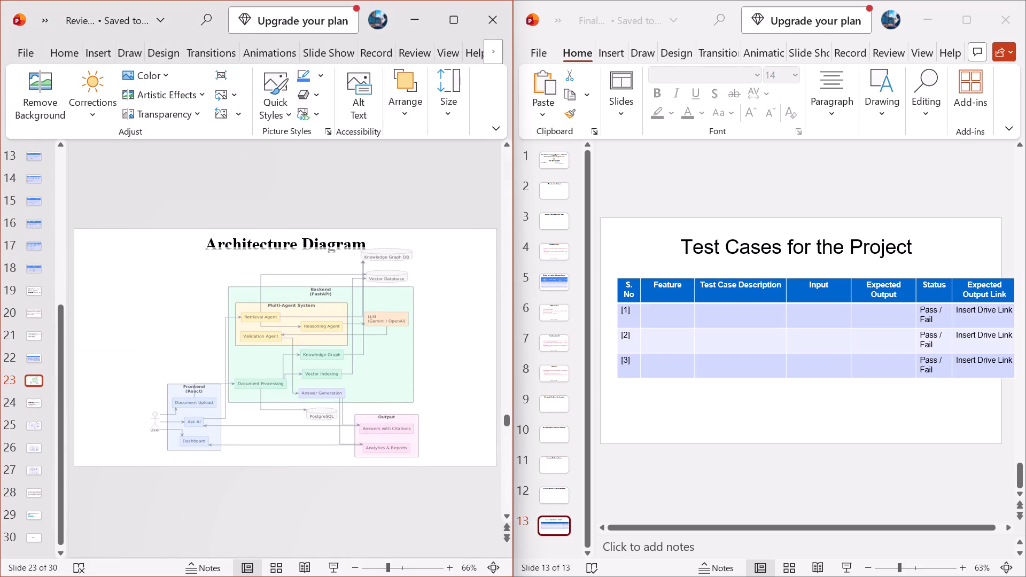
{"action": "left_click_drag", "start_coordinate": [283, 248], "coordinate": [282, 251]}
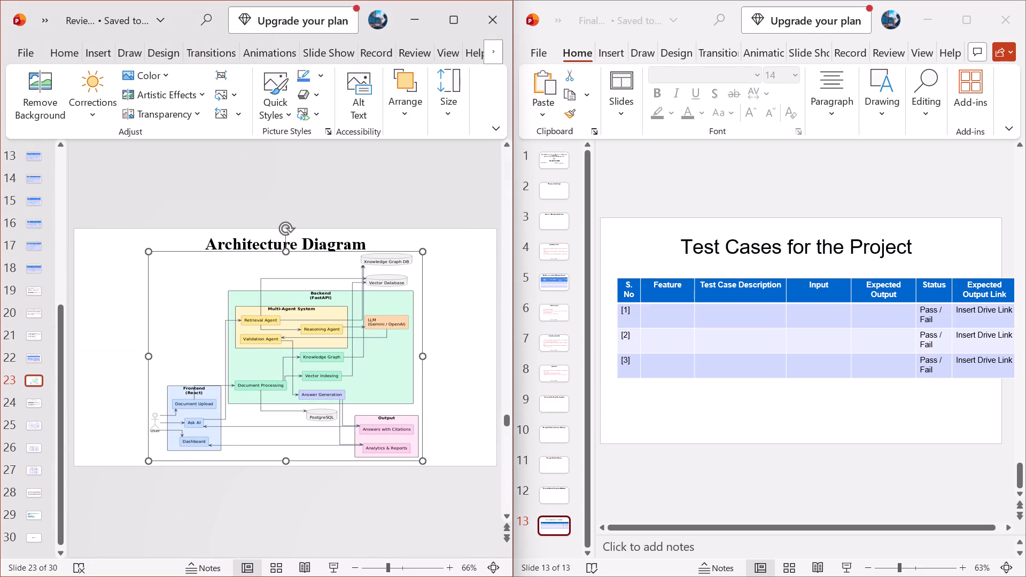
{"action": "left_click_drag", "start_coordinate": [425, 359], "coordinate": [452, 365]}
{"action": "left_click_drag", "start_coordinate": [151, 357], "coordinate": [136, 357]}
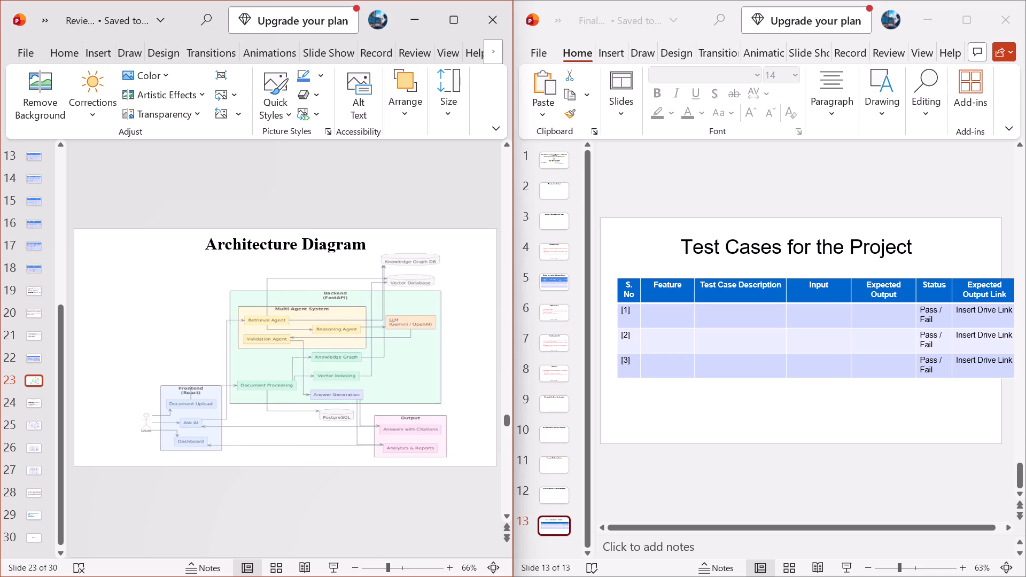
{"action": "left_click_drag", "start_coordinate": [136, 357], "coordinate": [122, 356]}
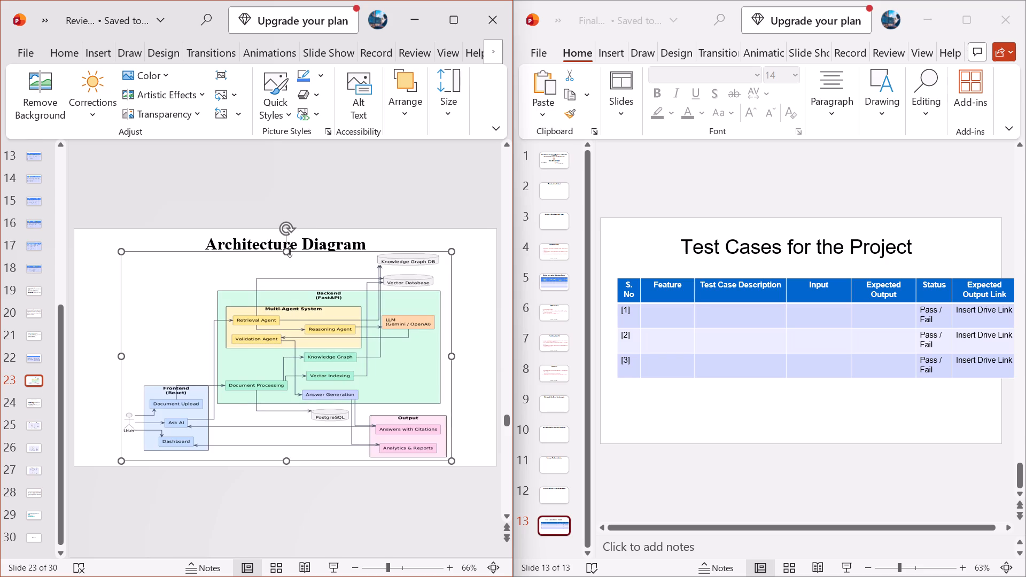
{"action": "left_click_drag", "start_coordinate": [285, 253], "coordinate": [286, 262]}
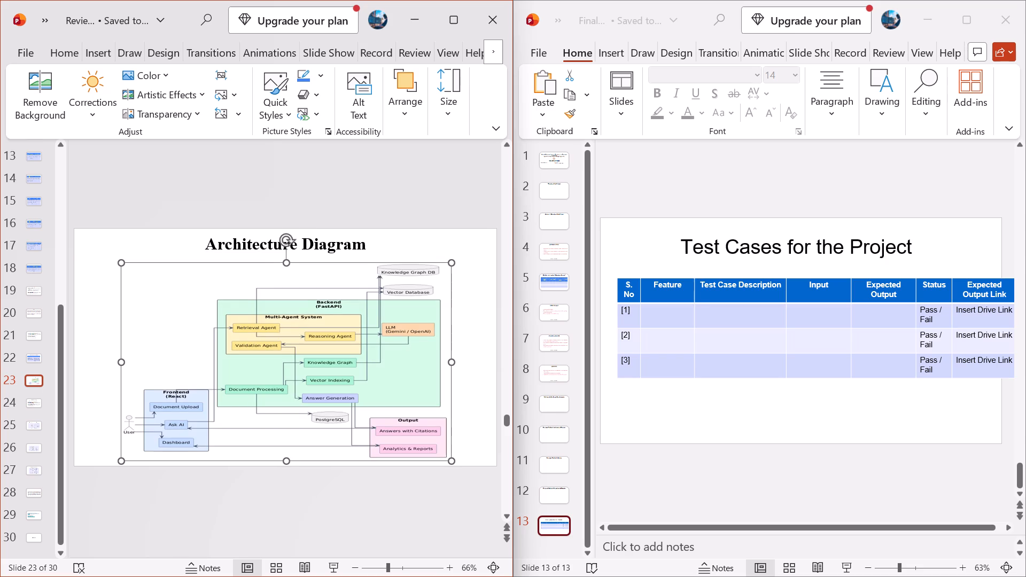
{"action": "left_click", "coordinate": [312, 470]}
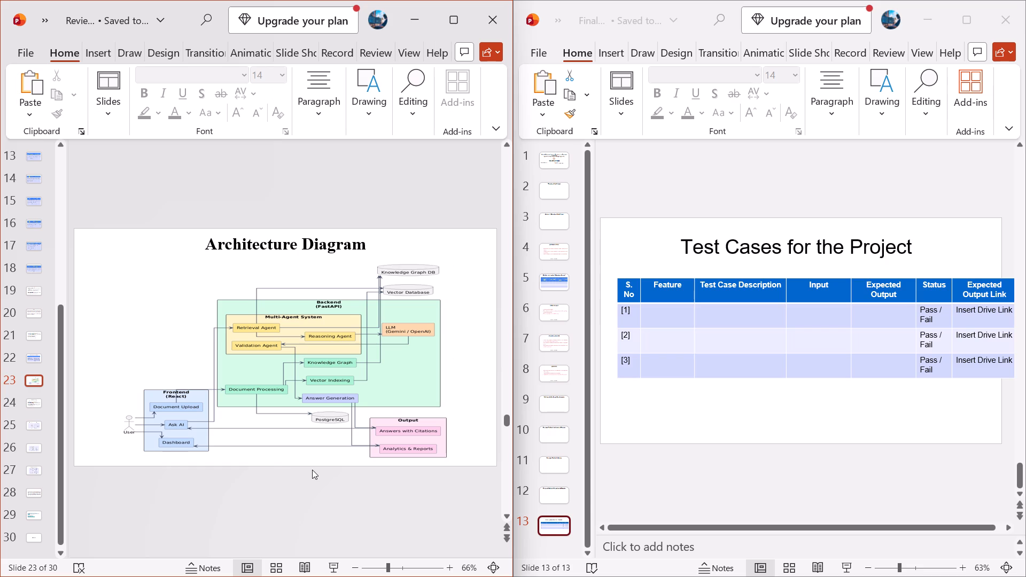
Look through Review 2's slides from the Architecture Diagram back to the title slide.
{"action": "scroll", "coordinate": [249, 404], "scroll_direction": "down", "scroll_amount": 2}
{"action": "scroll", "coordinate": [249, 404], "scroll_direction": "up", "scroll_amount": 2}
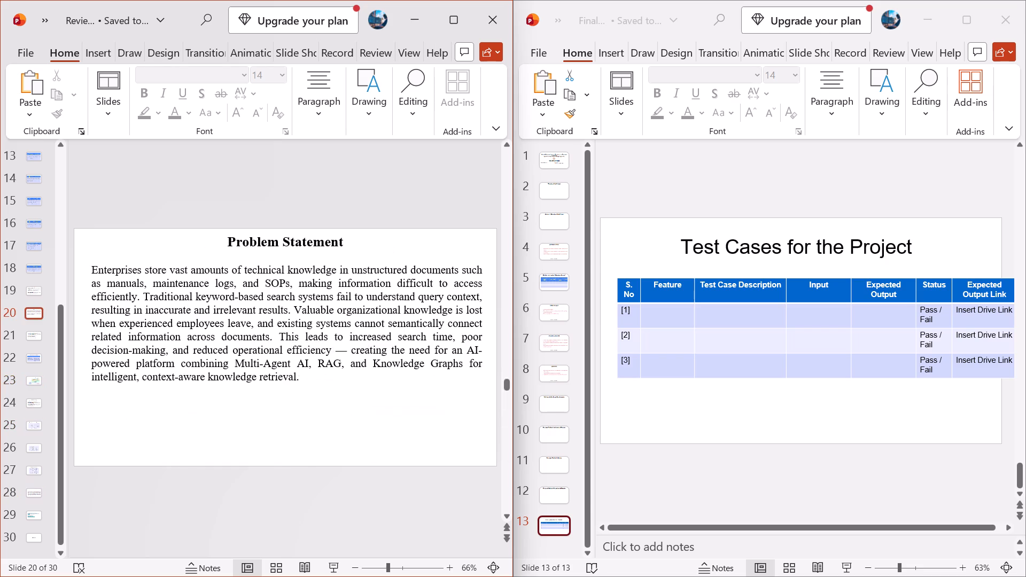
{"action": "scroll", "coordinate": [249, 404], "scroll_direction": "up", "scroll_amount": 5}
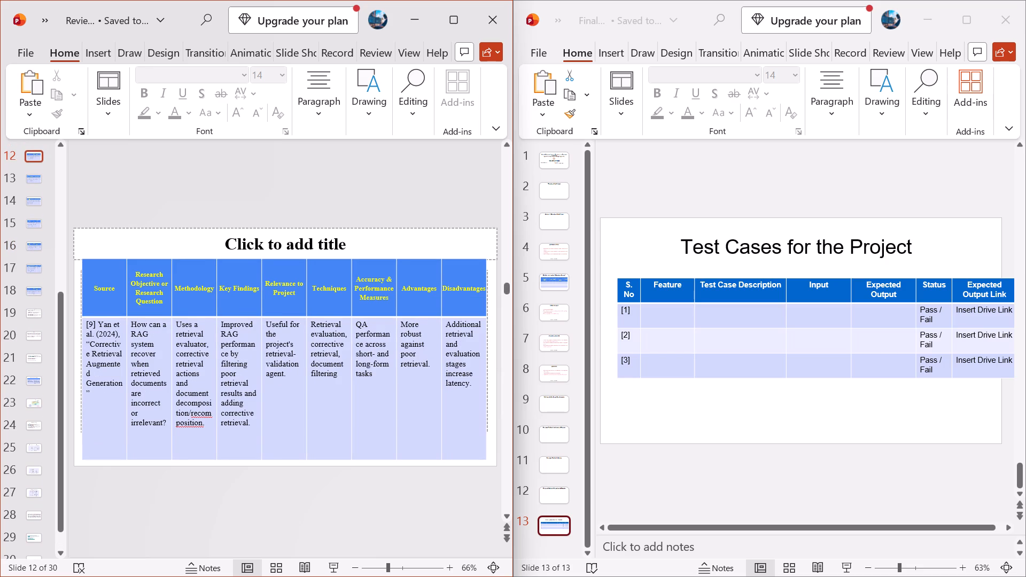
{"action": "scroll", "coordinate": [259, 340], "scroll_direction": "up", "scroll_amount": 1}
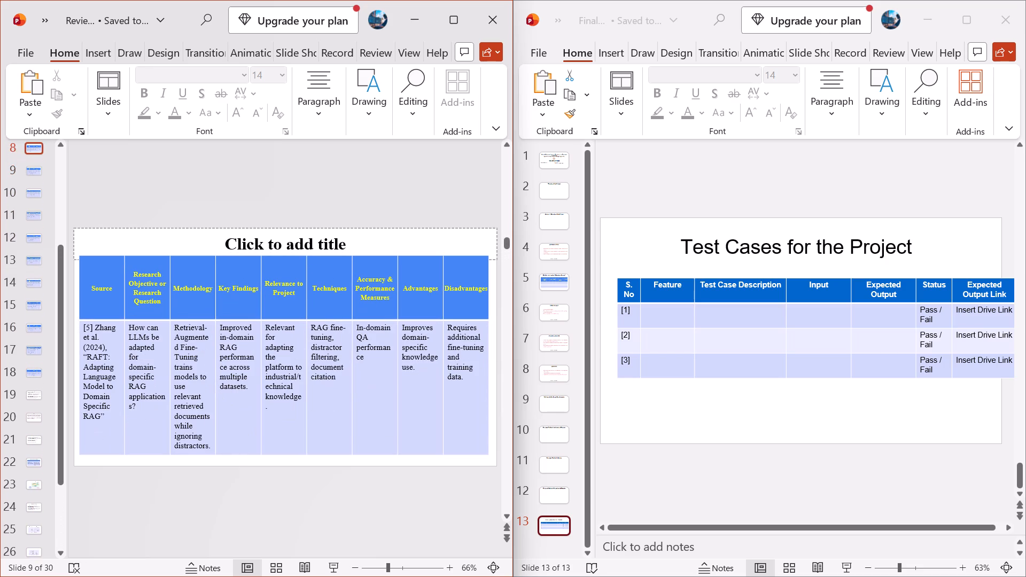
{"action": "scroll", "coordinate": [259, 340], "scroll_direction": "up", "scroll_amount": 2}
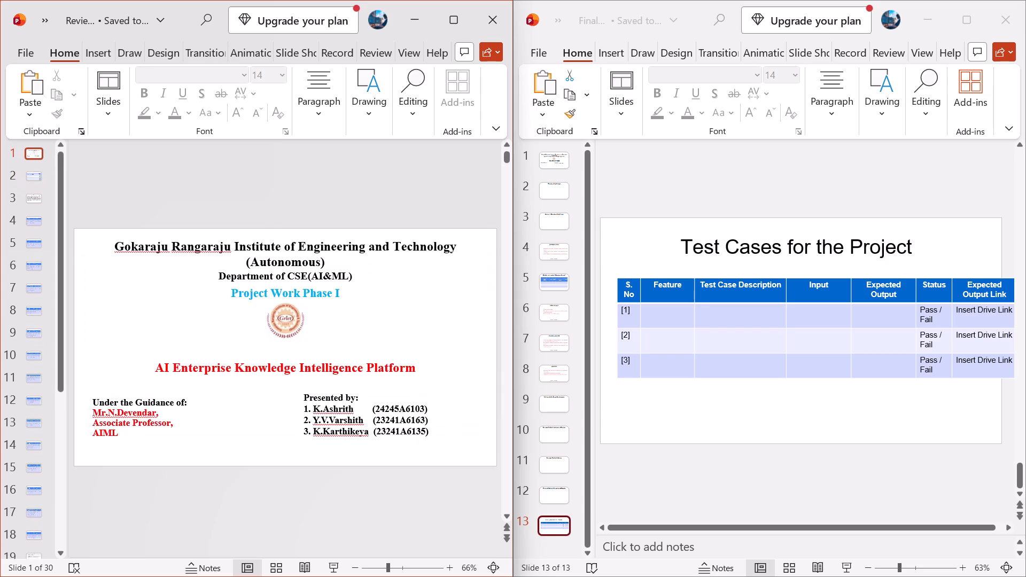
Reduce the height of the Timeline of the Project table by raising its bottom edge to the slide's lower boundary.
{"action": "left_click", "coordinate": [322, 378]}
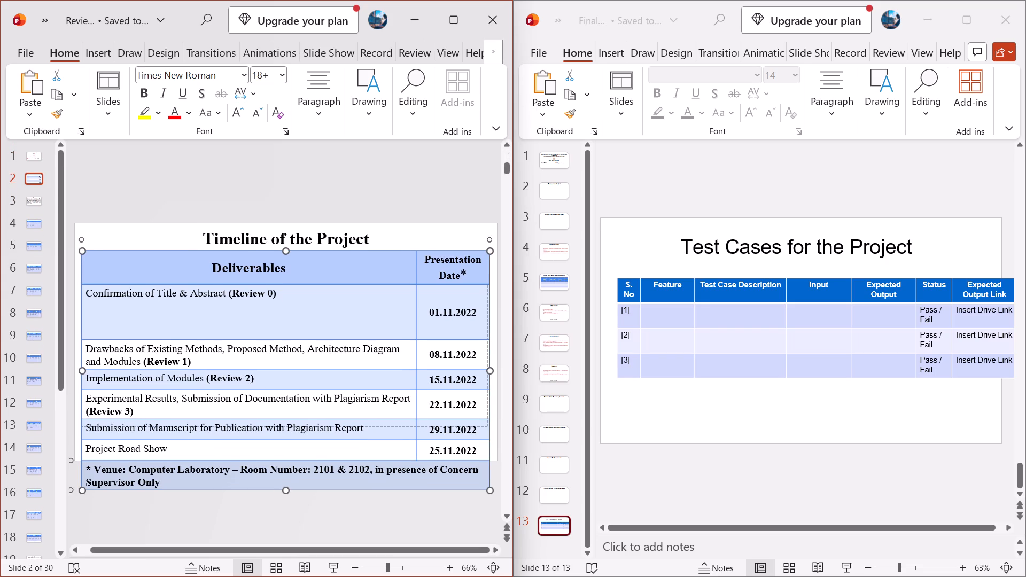
{"action": "left_click_drag", "start_coordinate": [286, 490], "coordinate": [287, 480]}
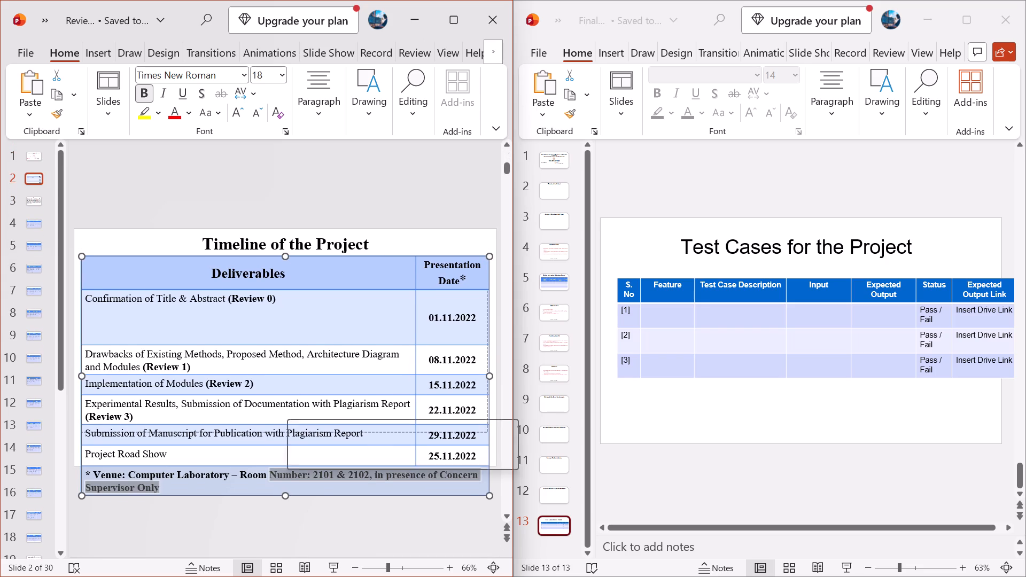
{"action": "left_click", "coordinate": [284, 488]}
{"action": "left_click", "coordinate": [285, 492]}
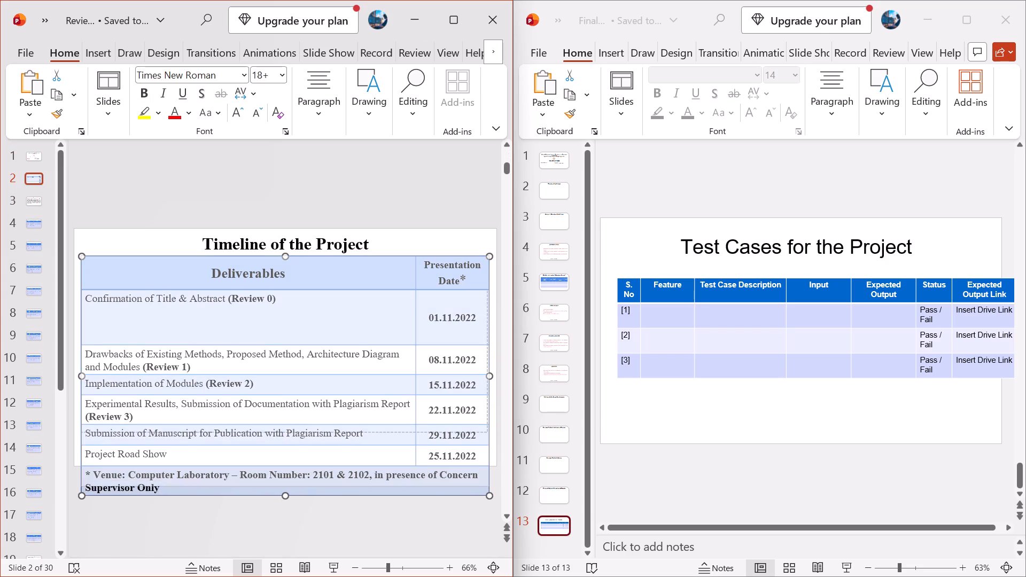
{"action": "left_click_drag", "start_coordinate": [285, 495], "coordinate": [289, 453]}
{"action": "left_click_drag", "start_coordinate": [283, 472], "coordinate": [284, 443]}
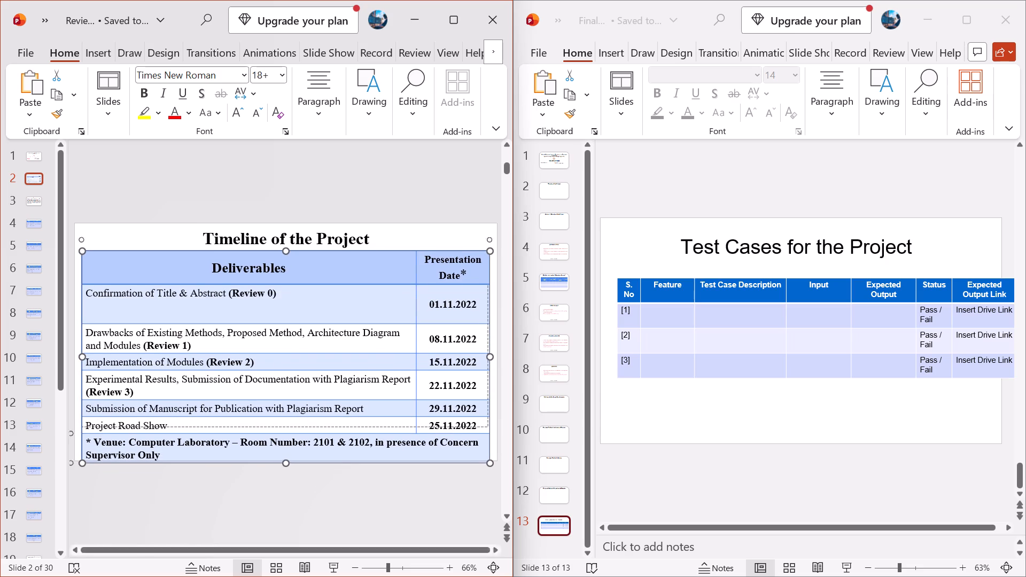
{"action": "left_click_drag", "start_coordinate": [283, 464], "coordinate": [293, 448]}
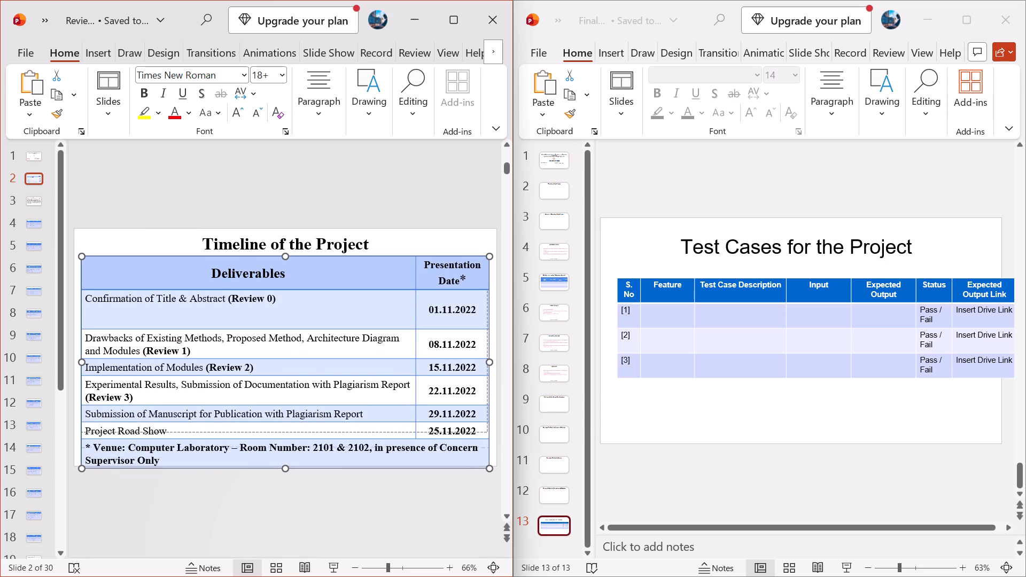
{"action": "left_click_drag", "start_coordinate": [293, 448], "coordinate": [292, 446]}
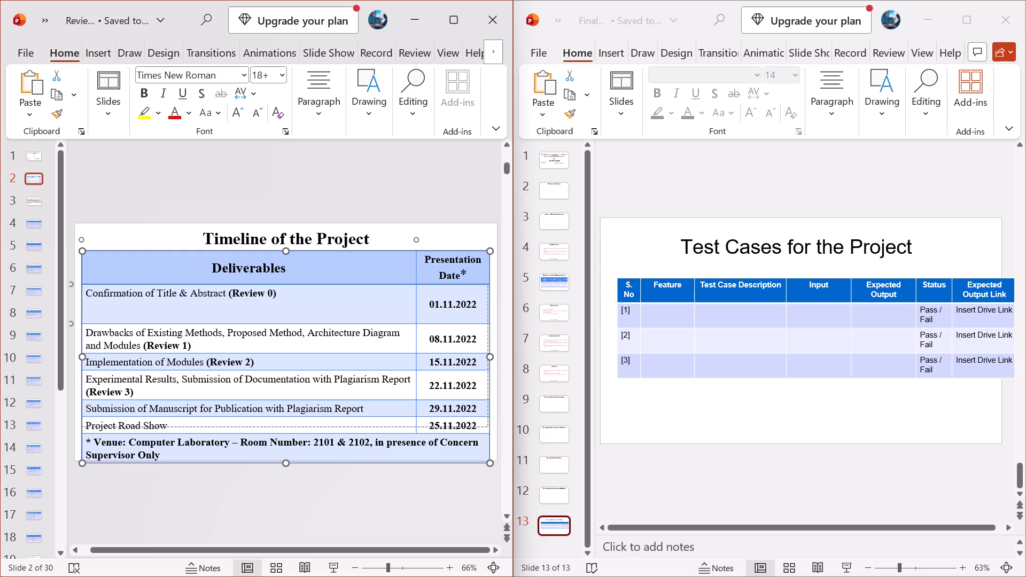
Lower the timeline table's top edge clear of the heading and shorten the table until its last row fits inside the slide.
{"action": "left_click", "coordinate": [338, 319]}
{"action": "left_click_drag", "start_coordinate": [287, 256], "coordinate": [287, 258]}
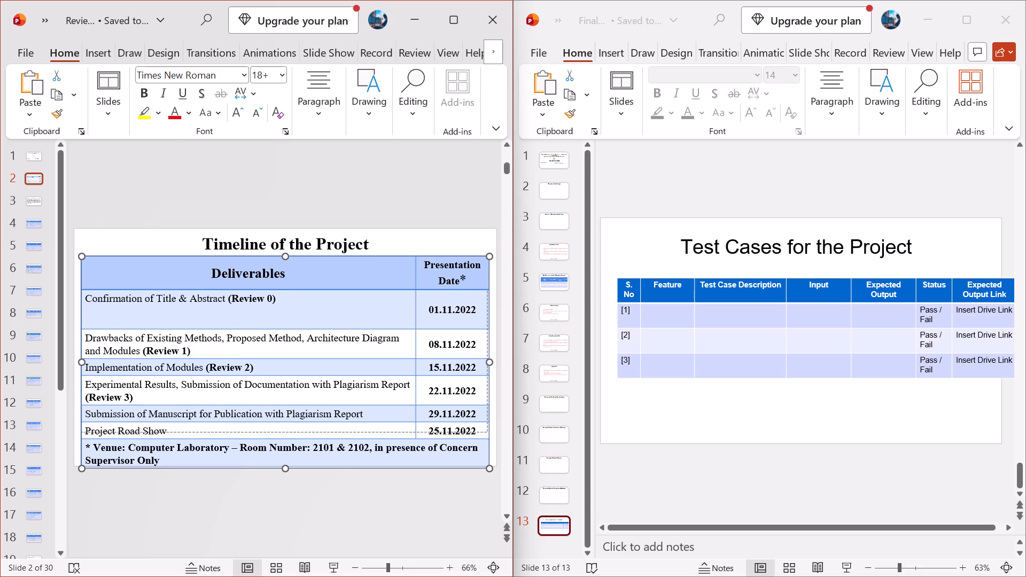
{"action": "left_click_drag", "start_coordinate": [287, 258], "coordinate": [287, 264]}
{"action": "double_click", "coordinate": [292, 322]}
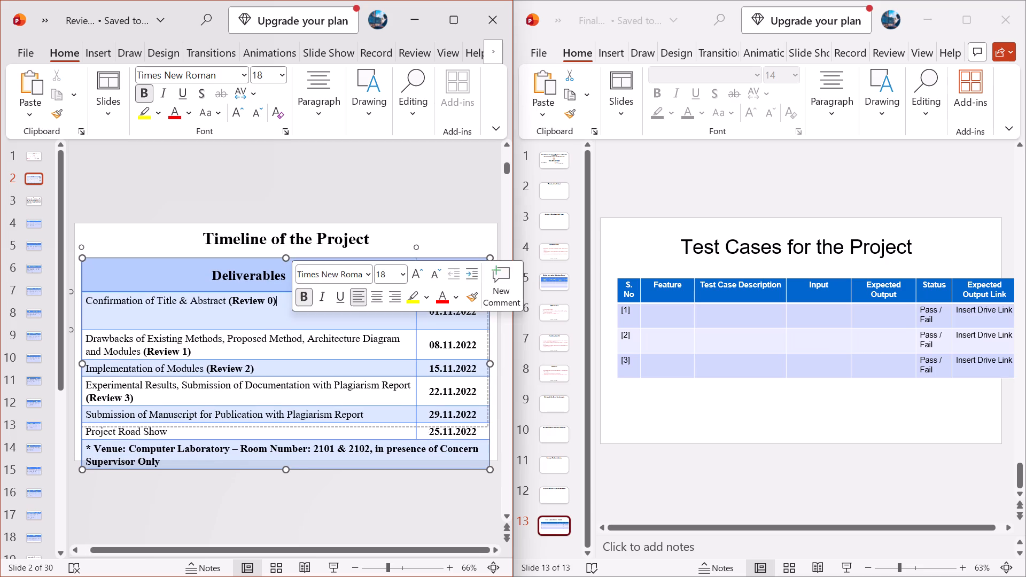
{"action": "left_click", "coordinate": [292, 322]}
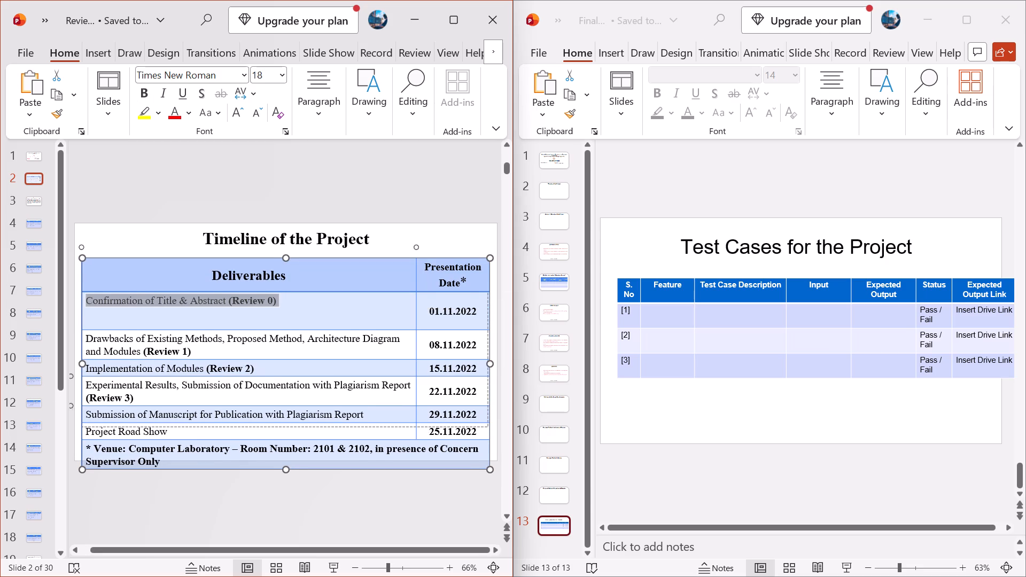
{"action": "left_click_drag", "start_coordinate": [284, 465], "coordinate": [284, 467]}
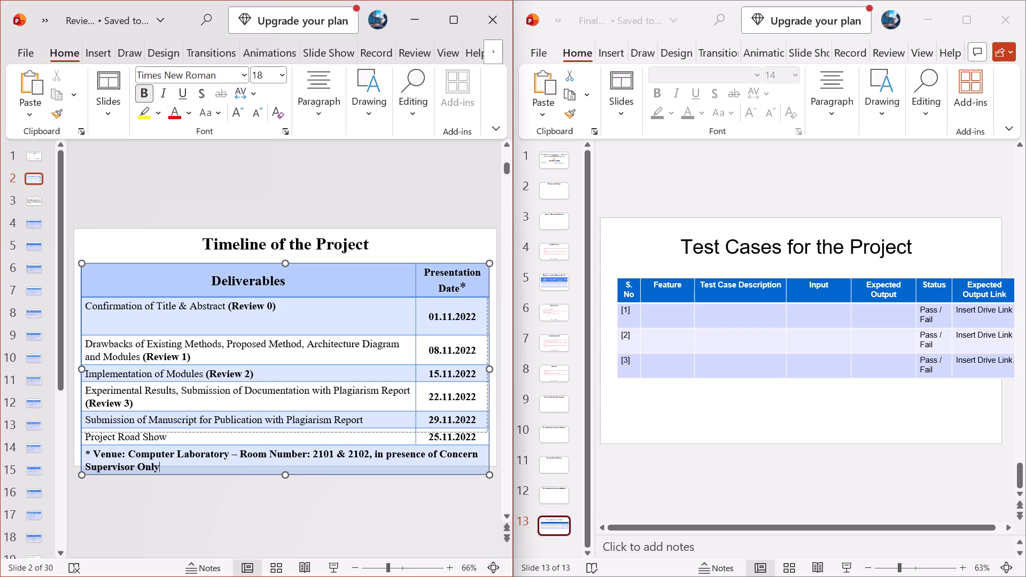
{"action": "left_click_drag", "start_coordinate": [284, 467], "coordinate": [284, 473]}
{"action": "left_click_drag", "start_coordinate": [284, 473], "coordinate": [284, 443]}
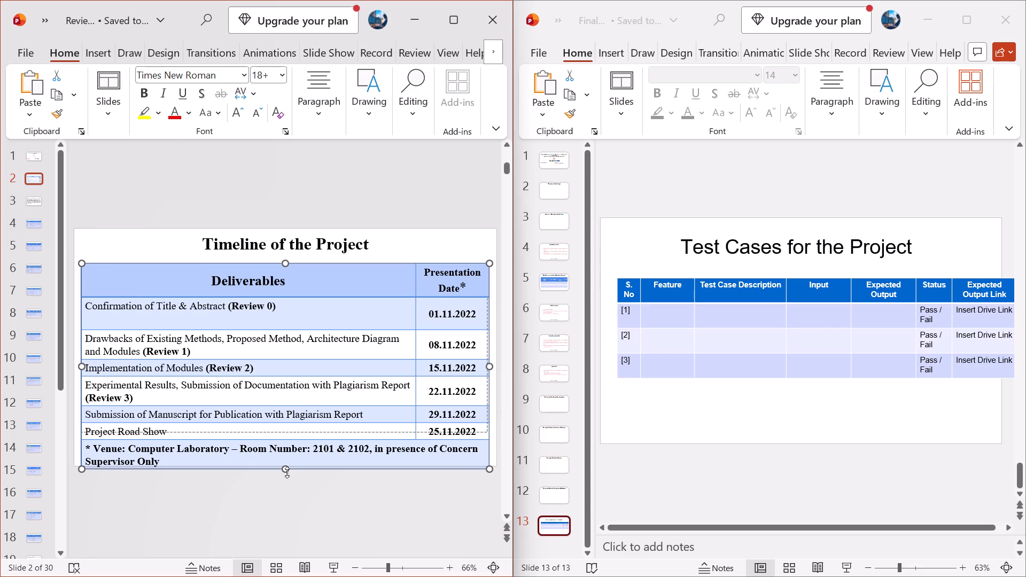
{"action": "left_click_drag", "start_coordinate": [285, 466], "coordinate": [286, 474]}
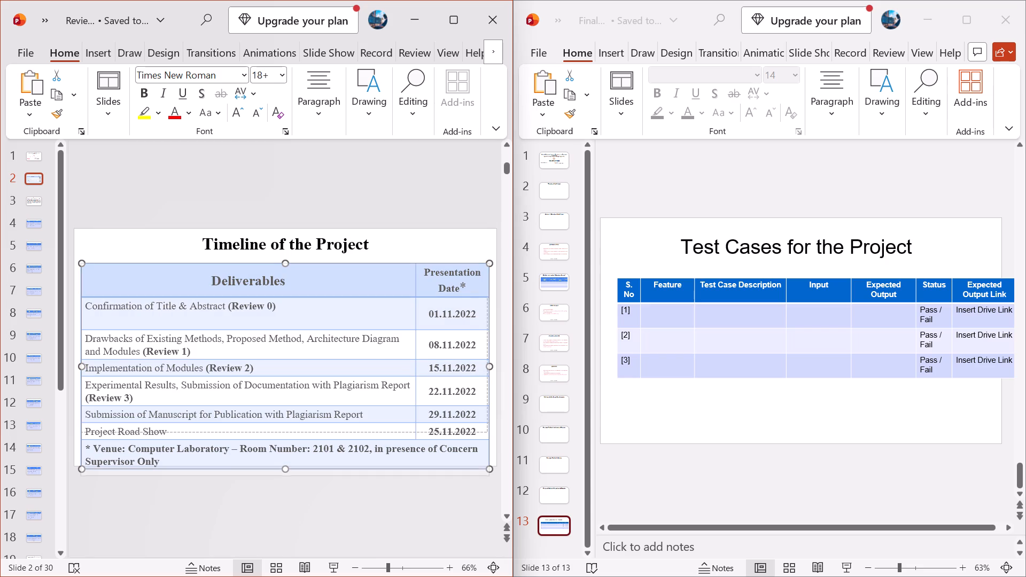
{"action": "left_click_drag", "start_coordinate": [286, 474], "coordinate": [285, 429]}
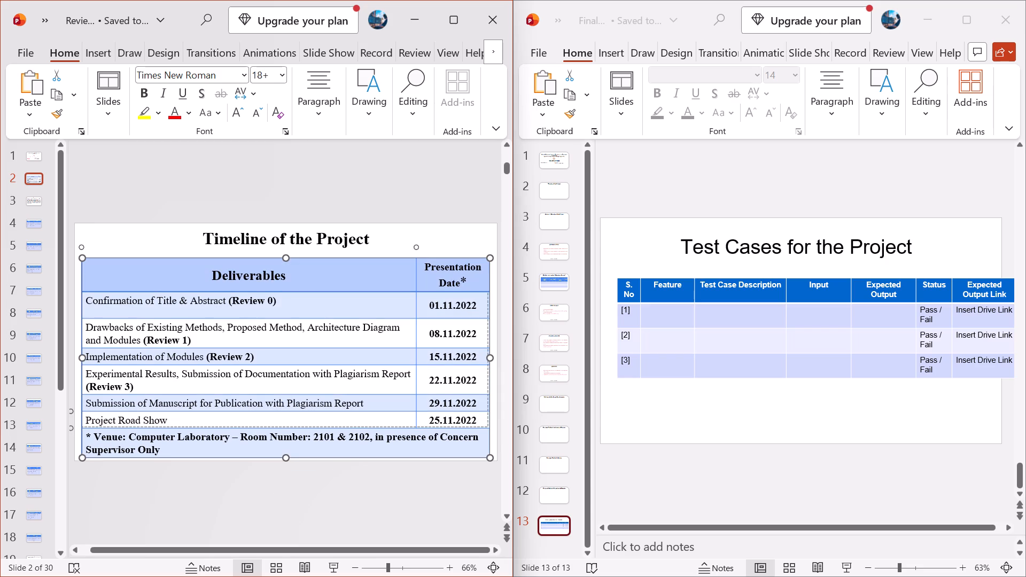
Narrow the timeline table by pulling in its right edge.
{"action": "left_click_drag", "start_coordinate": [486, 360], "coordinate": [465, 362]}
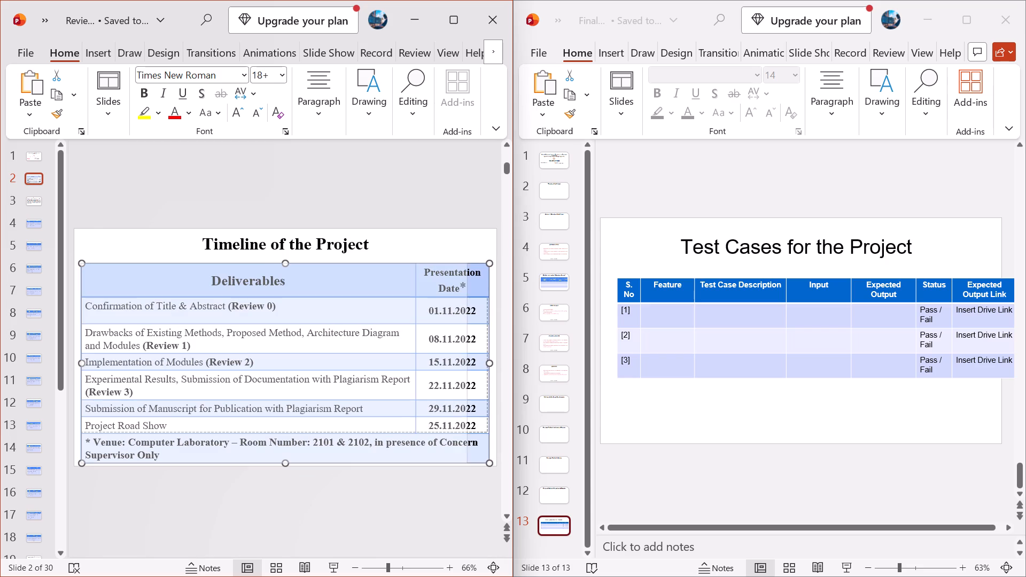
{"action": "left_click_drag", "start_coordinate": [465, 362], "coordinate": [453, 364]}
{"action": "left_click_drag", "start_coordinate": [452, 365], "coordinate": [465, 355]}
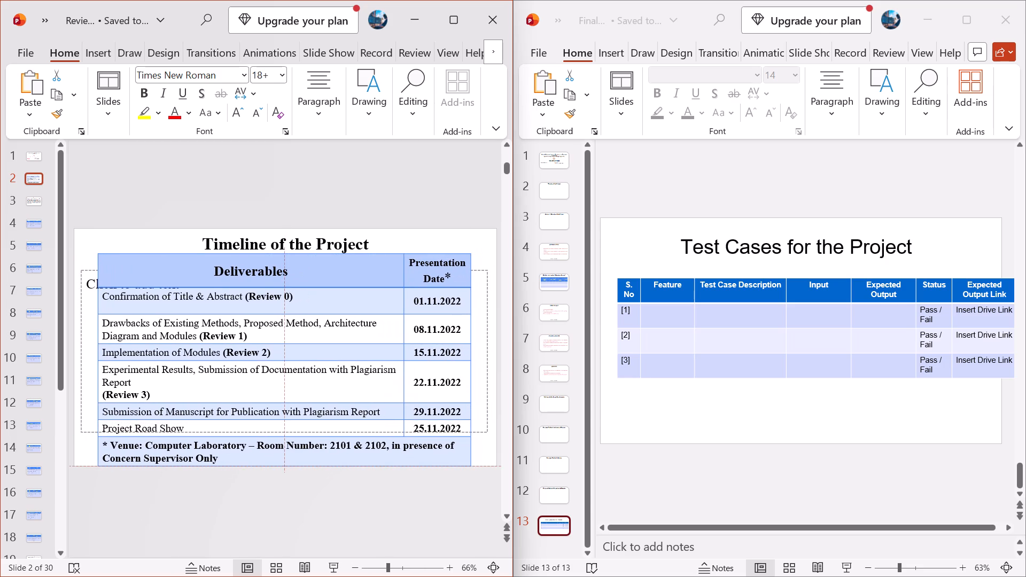
Widen the timeline table on both sides to nearly the slide's full width and place it just below the heading.
{"action": "left_click_drag", "start_coordinate": [102, 363], "coordinate": [95, 363]}
{"action": "left_click", "coordinate": [95, 363]}
{"action": "left_click_drag", "start_coordinate": [95, 363], "coordinate": [84, 364]}
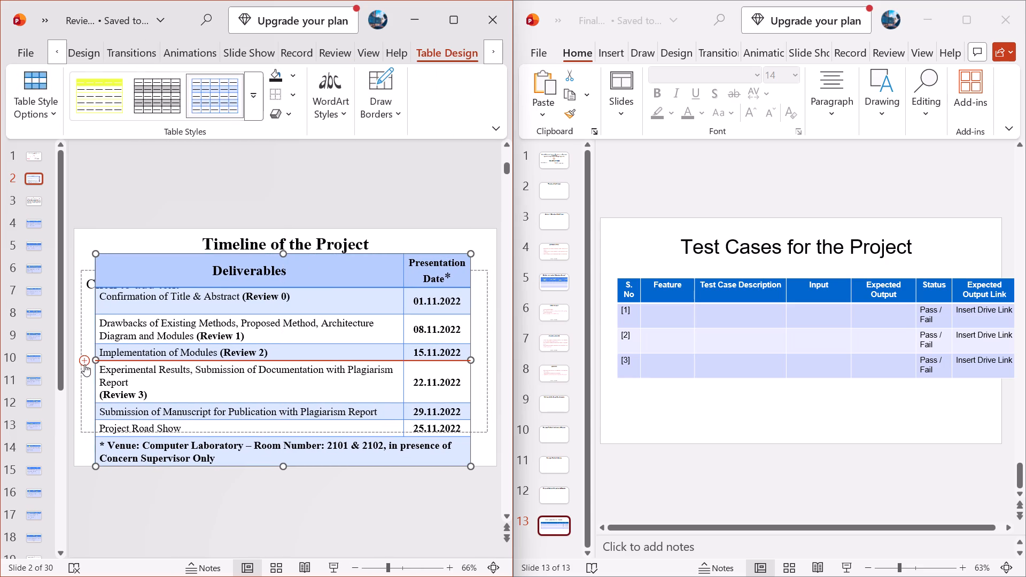
{"action": "left_click_drag", "start_coordinate": [84, 364], "coordinate": [84, 364]}
{"action": "left_click_drag", "start_coordinate": [95, 362], "coordinate": [95, 362]}
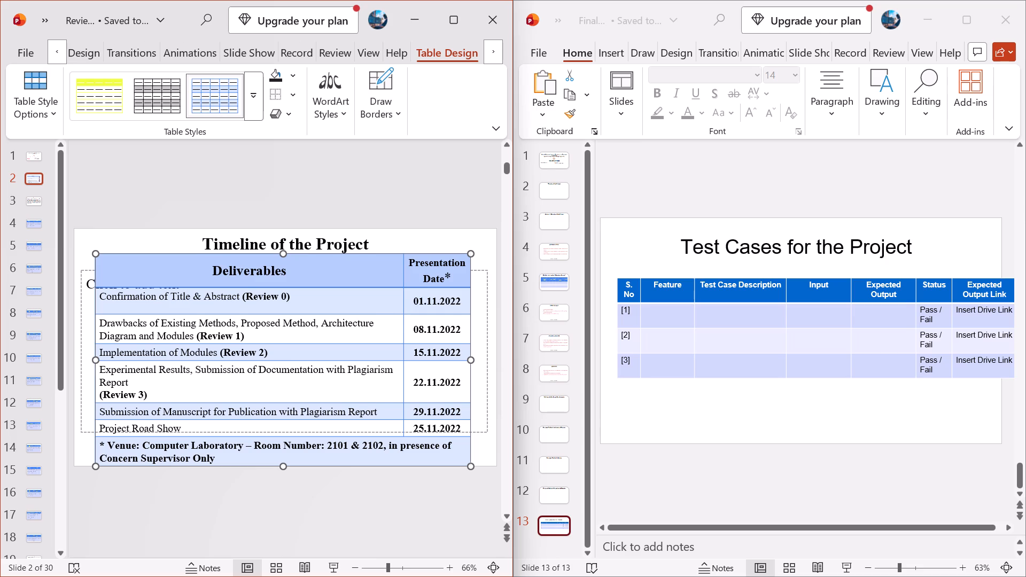
{"action": "left_click_drag", "start_coordinate": [95, 362], "coordinate": [78, 358]}
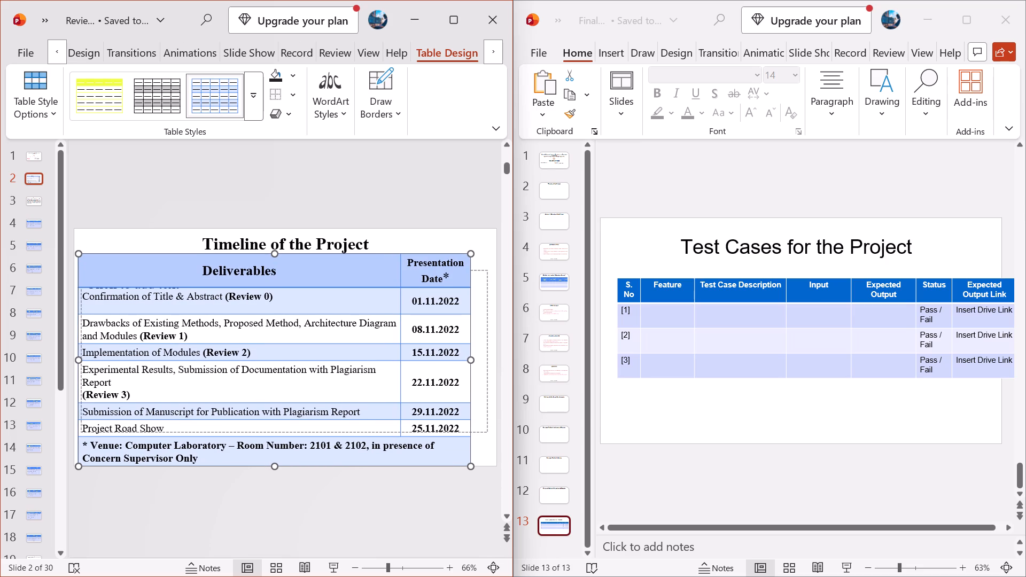
{"action": "left_click_drag", "start_coordinate": [469, 357], "coordinate": [486, 356]}
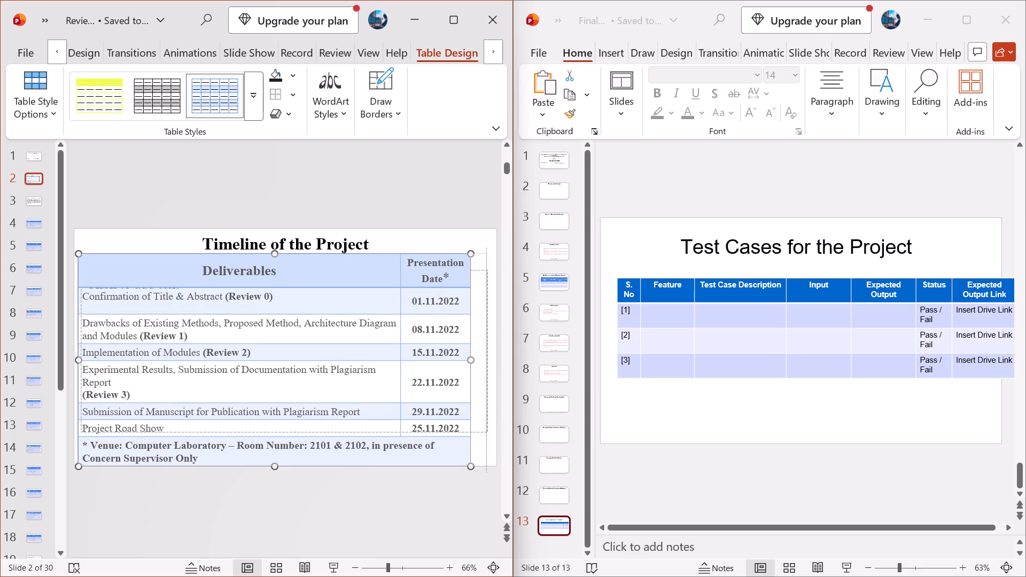
{"action": "left_click_drag", "start_coordinate": [486, 356], "coordinate": [487, 356]}
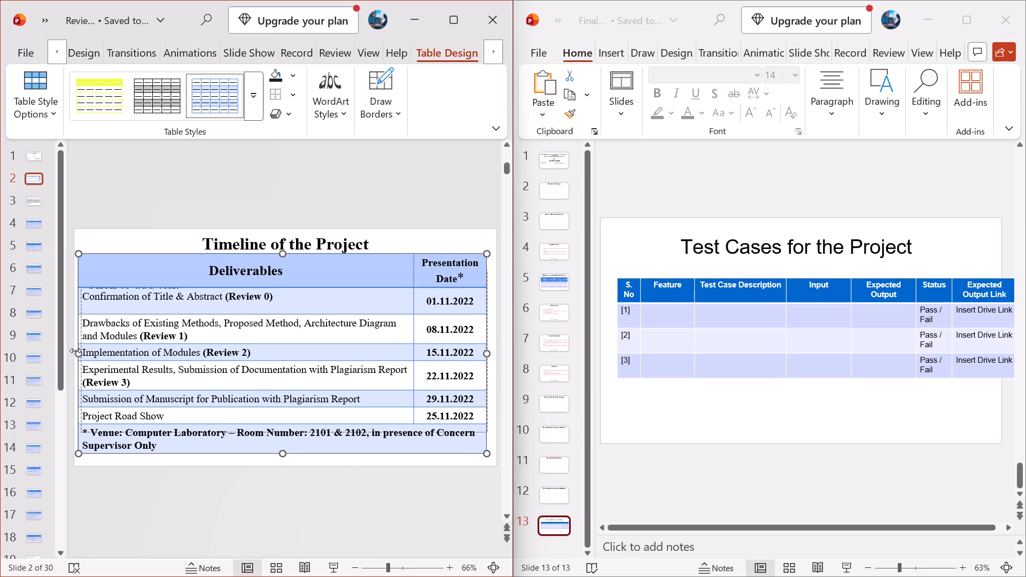
{"action": "left_click", "coordinate": [80, 349]}
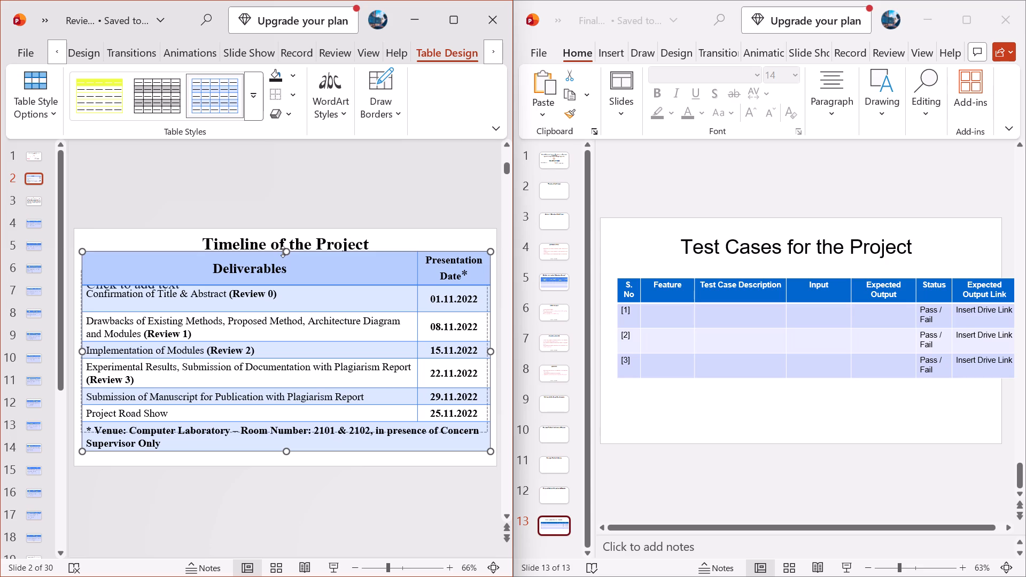
{"action": "left_click_drag", "start_coordinate": [283, 252], "coordinate": [280, 263]}
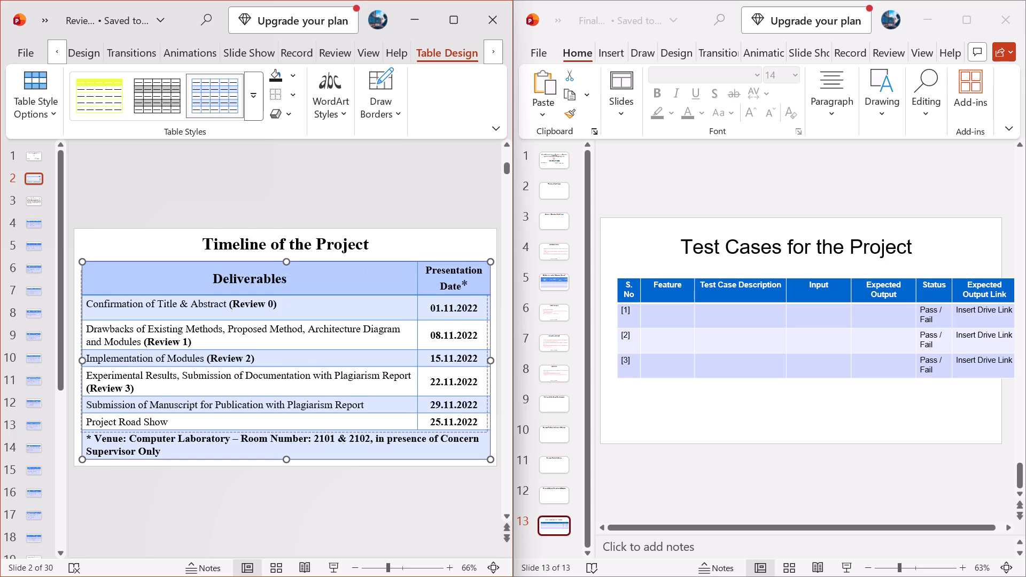
{"action": "left_click", "coordinate": [326, 490]}
Replace the guide's department AIML with CSE(AI) on Review 2's title slide.
{"action": "scroll", "coordinate": [326, 490], "scroll_direction": "down", "scroll_amount": 1}
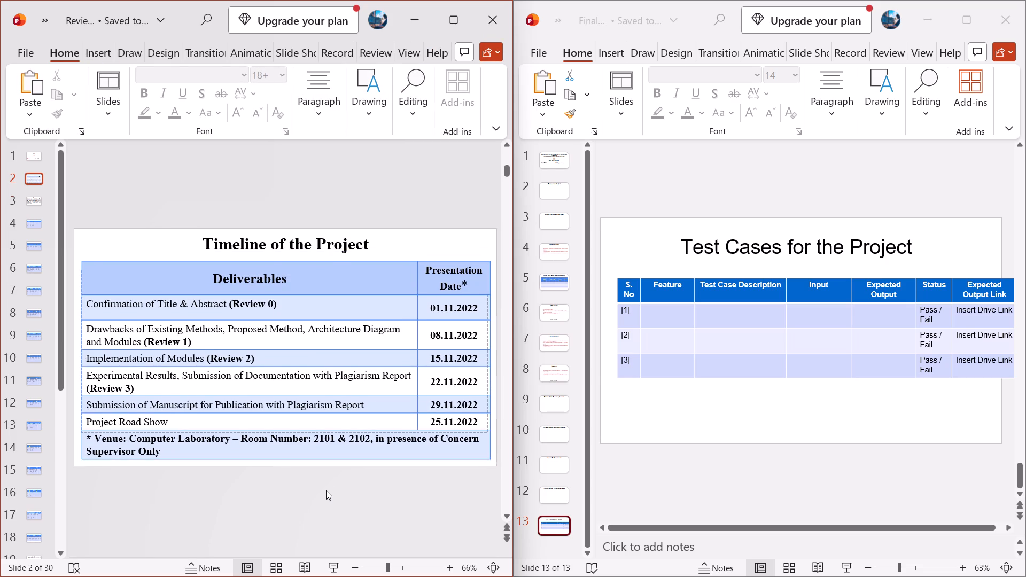
{"action": "scroll", "coordinate": [326, 490], "scroll_direction": "down", "scroll_amount": 18}
{"action": "scroll", "coordinate": [326, 490], "scroll_direction": "up", "scroll_amount": 12}
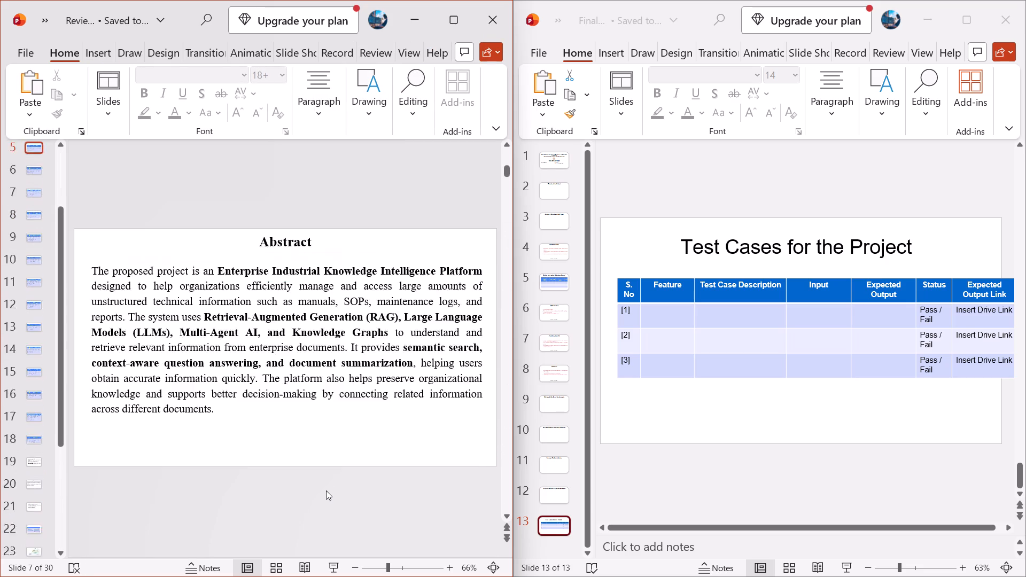
{"action": "scroll", "coordinate": [326, 490], "scroll_direction": "up", "scroll_amount": 5}
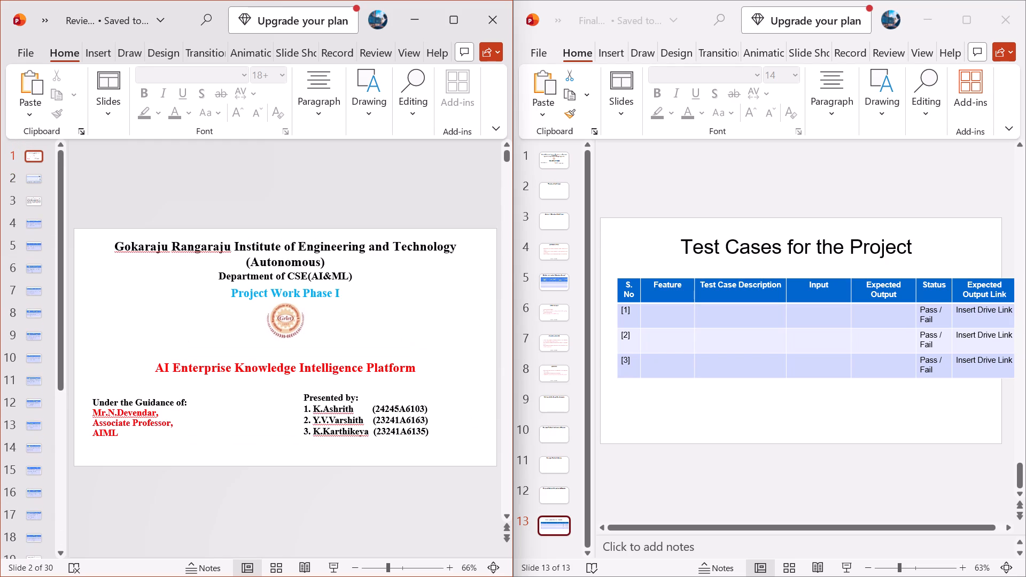
{"action": "left_click", "coordinate": [125, 437]}
{"action": "key", "text": "BackSpace"}
{"action": "key", "text": "BackSpace"}
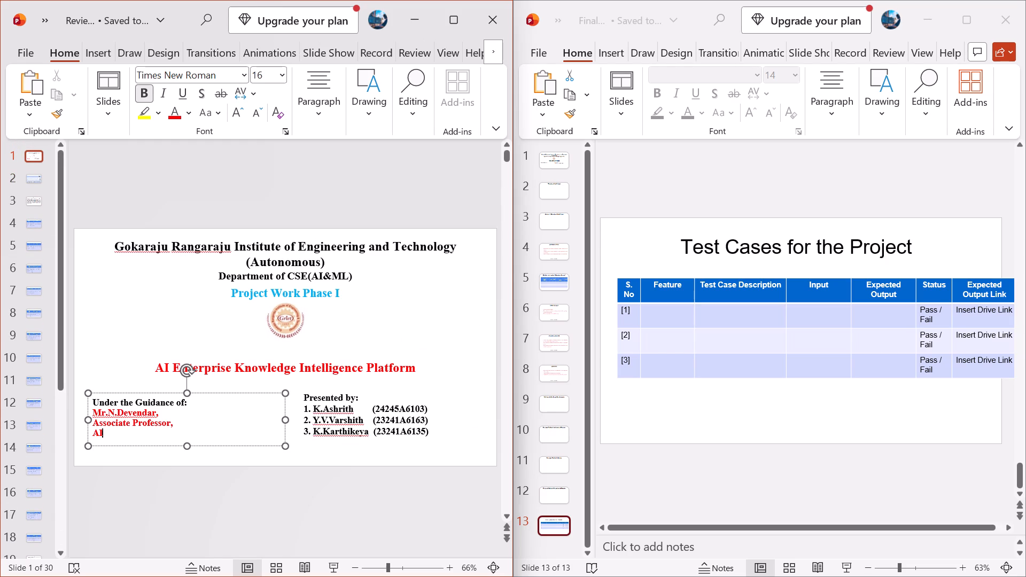
{"action": "key", "text": "BackSpace"}
{"action": "key", "text": "BackSpace"}
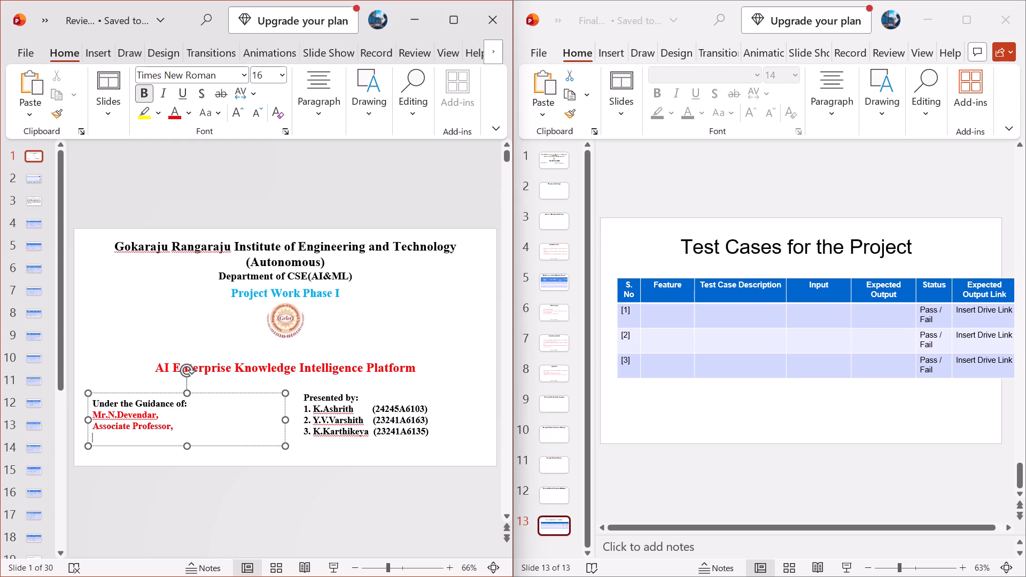
{"action": "type", "text": "cse"}
{"action": "key", "text": "BackSpace"}
{"action": "key", "text": "BackSpace"}
{"action": "type", "text": "CSE"}
{"action": "type", "text": "(AI"}
{"action": "key", "text": "0"}
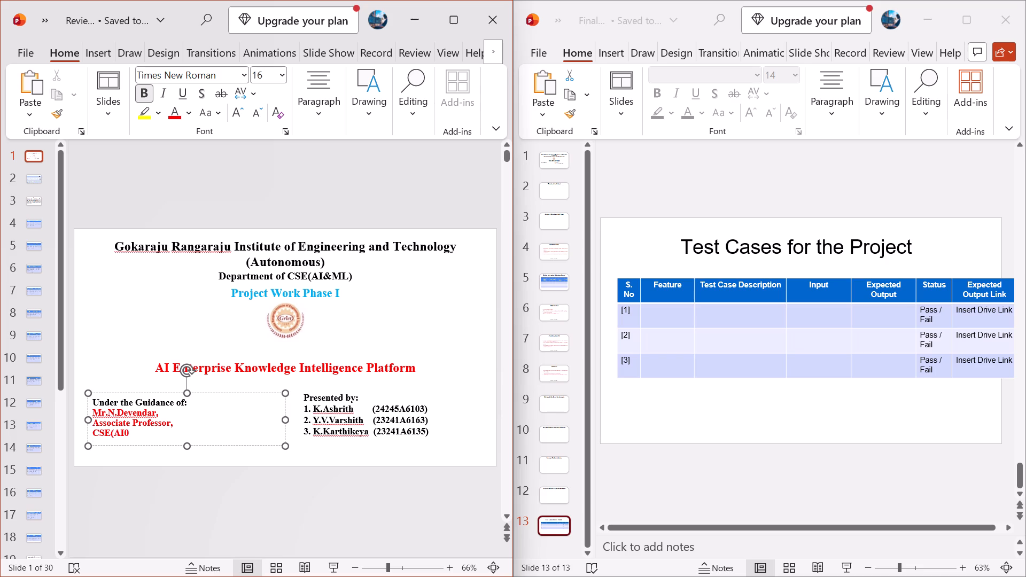
{"action": "key", "text": "BackSpace"}
{"action": "key", "text": "shift+parenright"}
{"action": "left_click", "coordinate": [252, 509]}
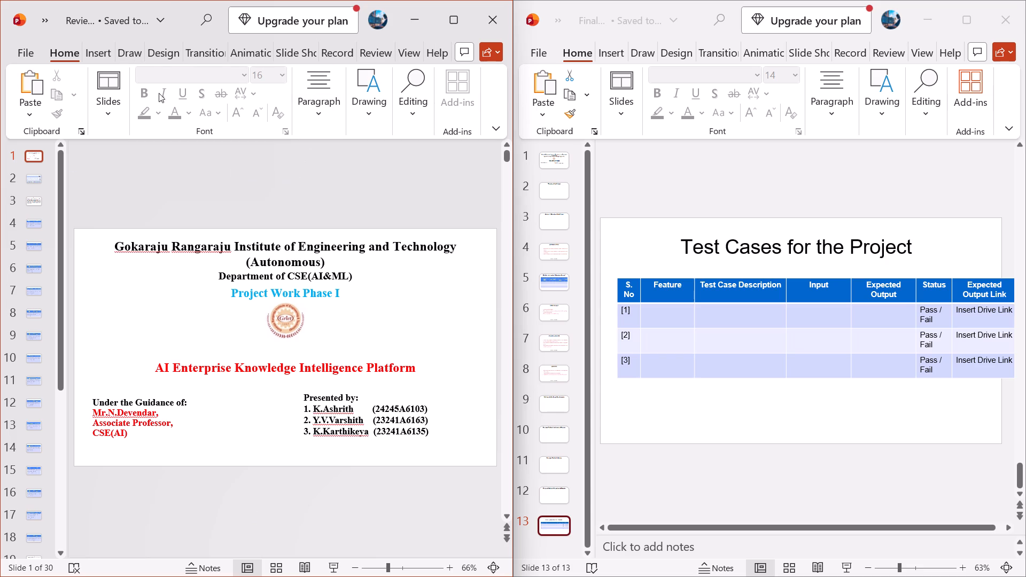
Check Review 2's file name and save location details.
{"action": "left_click", "coordinate": [135, 20]}
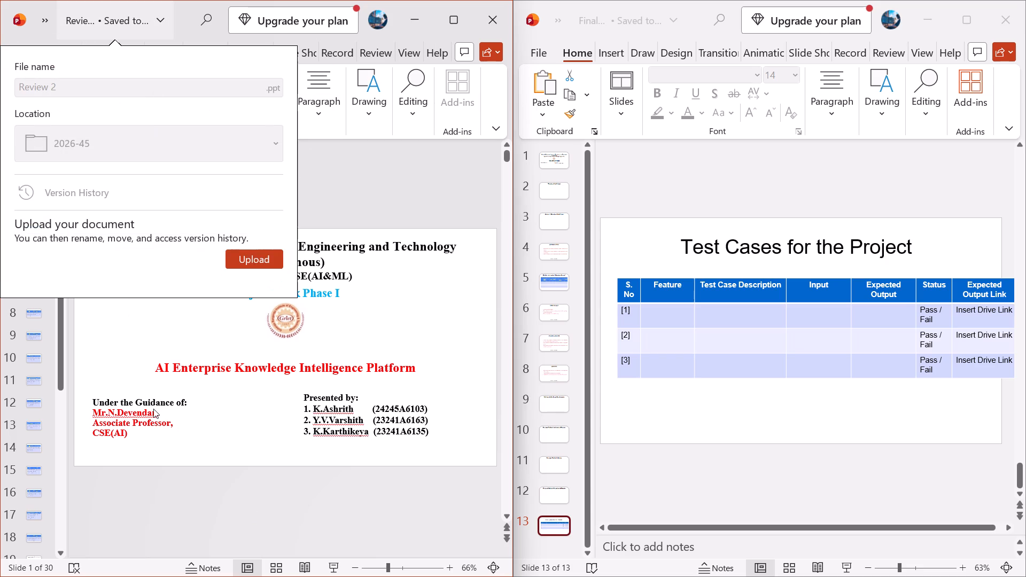
{"action": "left_click", "coordinate": [240, 454]}
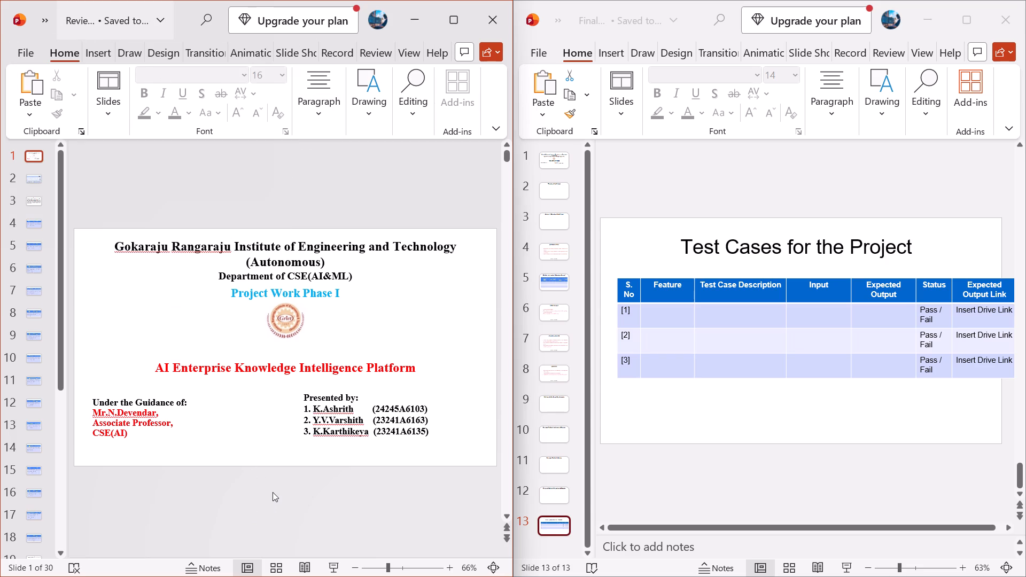